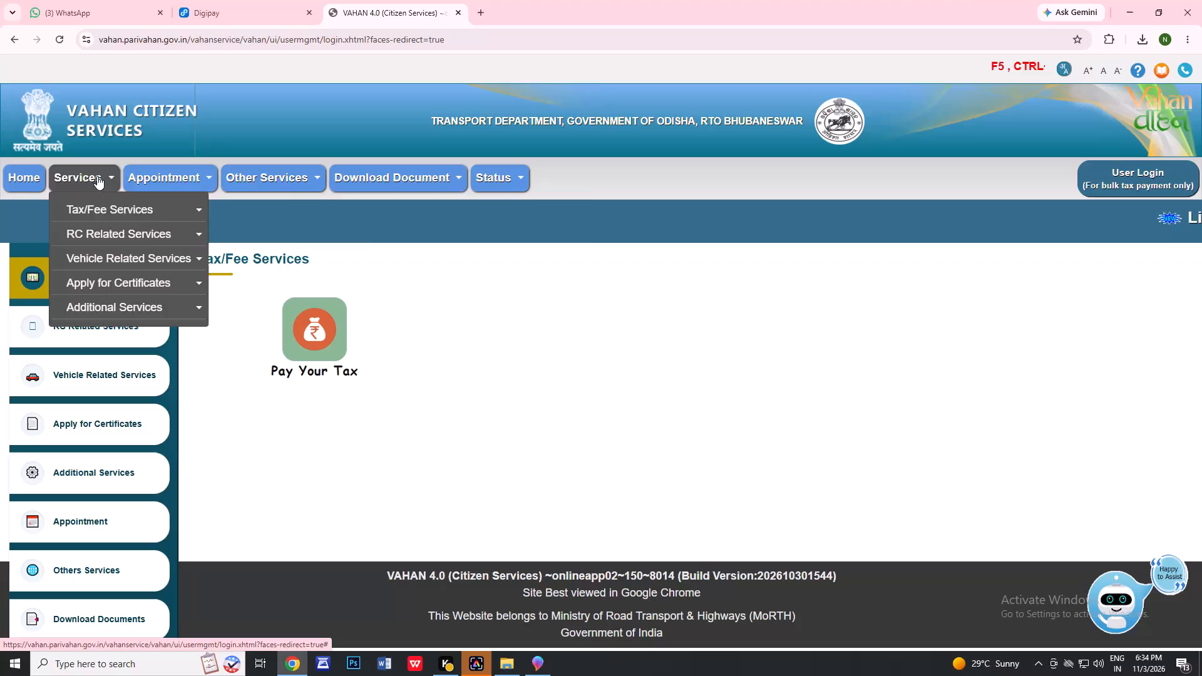
Open the Transfer of Ownership(TO) by Succession application from the RC Related Services.
{"action": "left_click", "coordinate": [111, 318]}
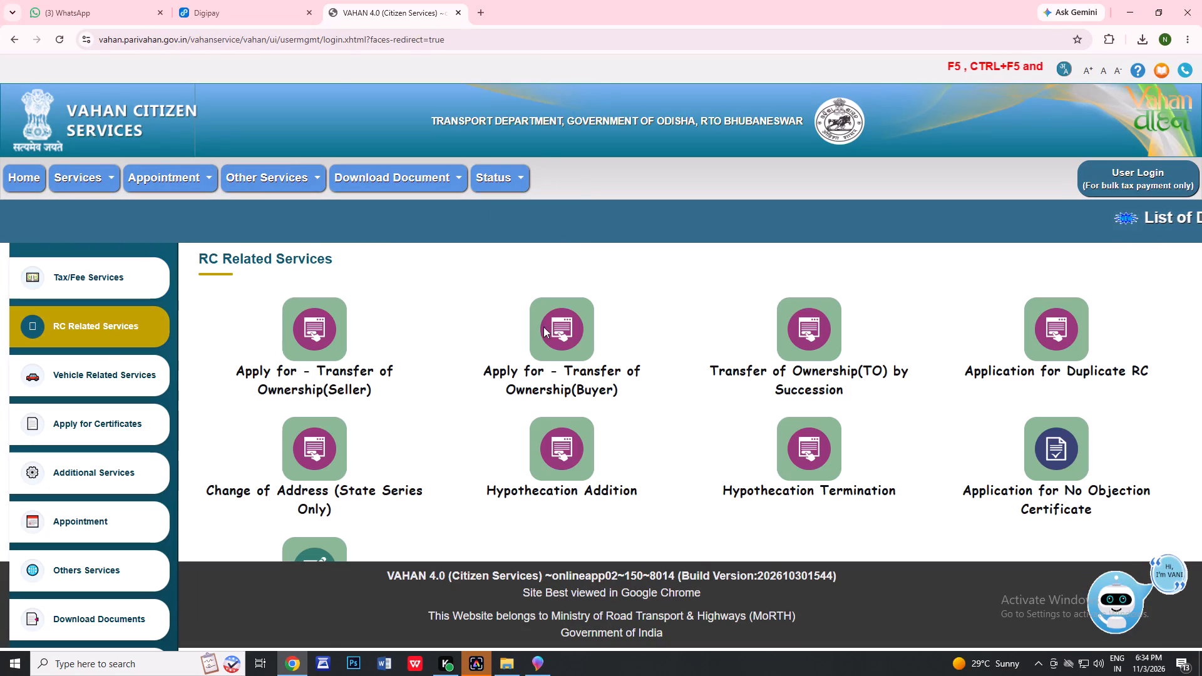
{"action": "left_click", "coordinate": [840, 348]}
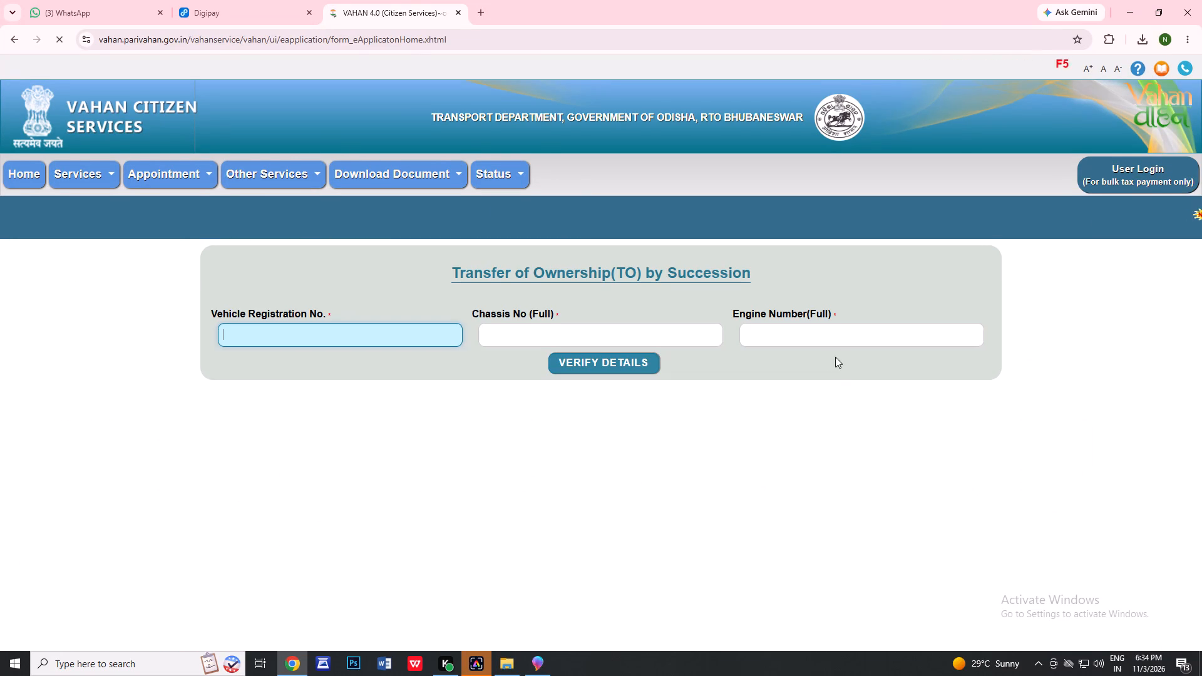
Enter the vehicle registration number in the Transfer of Ownership by Succession form.
{"action": "left_click", "coordinate": [305, 341]}
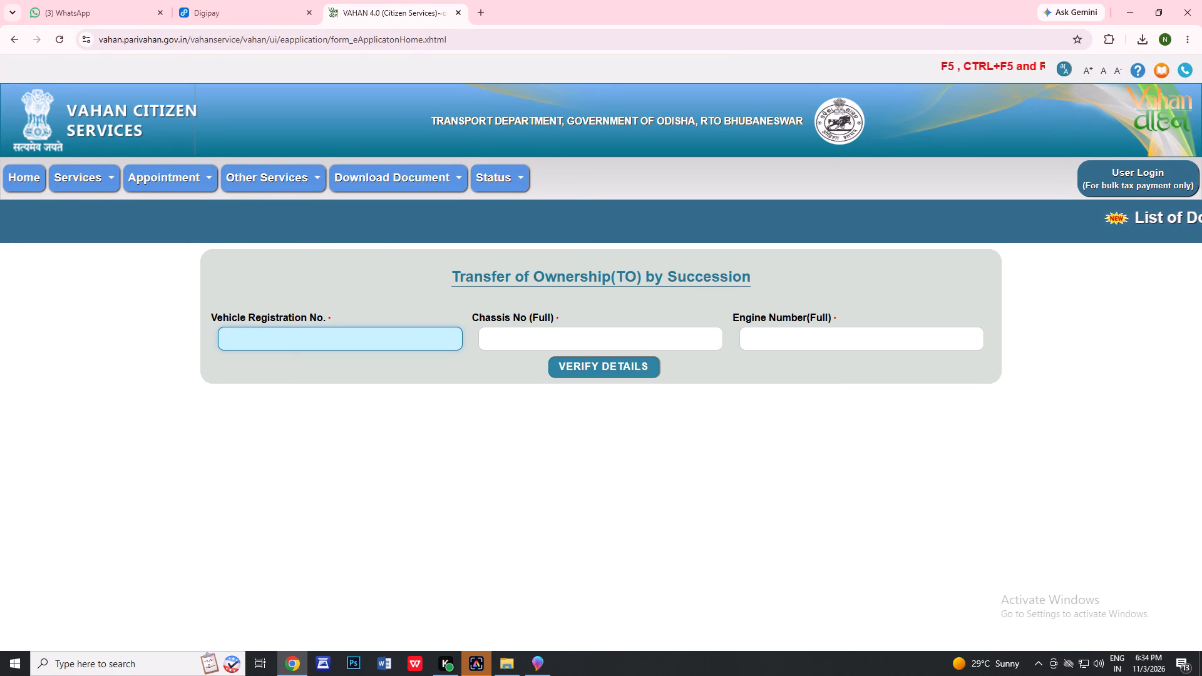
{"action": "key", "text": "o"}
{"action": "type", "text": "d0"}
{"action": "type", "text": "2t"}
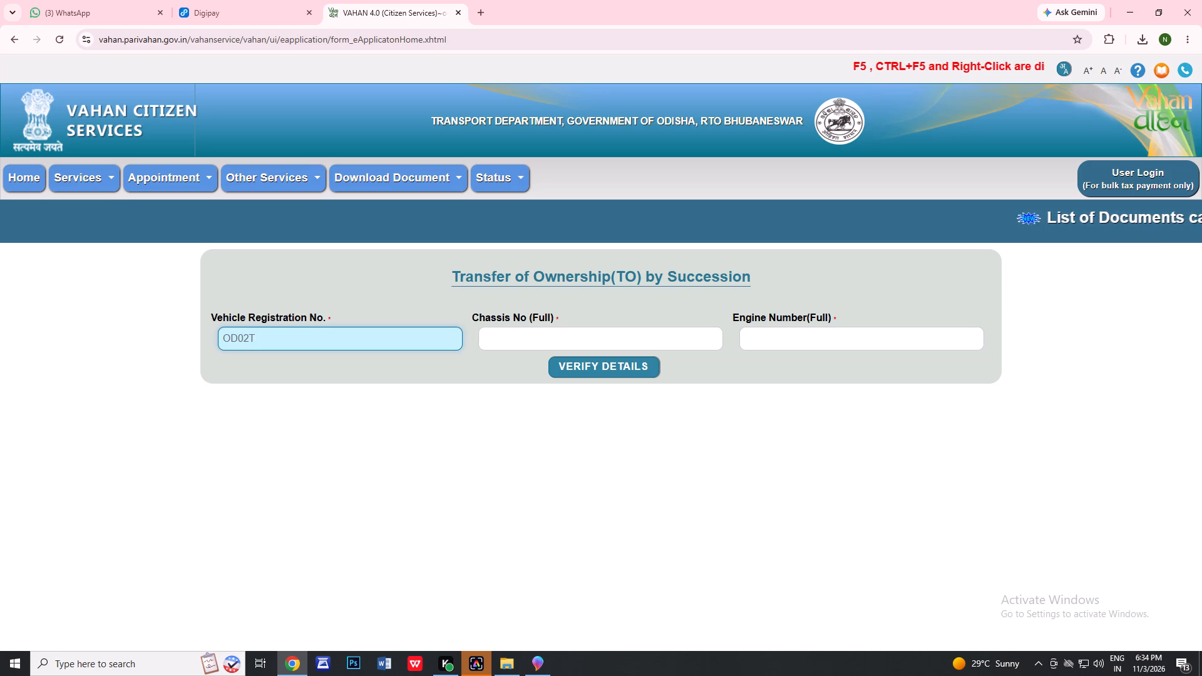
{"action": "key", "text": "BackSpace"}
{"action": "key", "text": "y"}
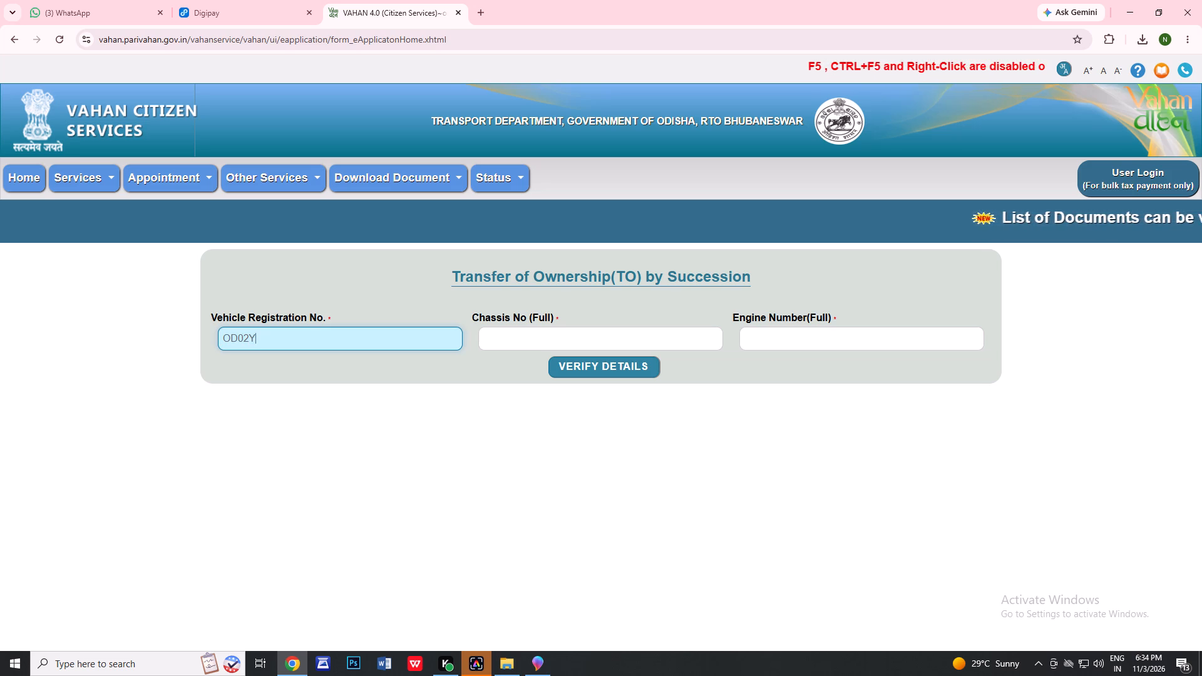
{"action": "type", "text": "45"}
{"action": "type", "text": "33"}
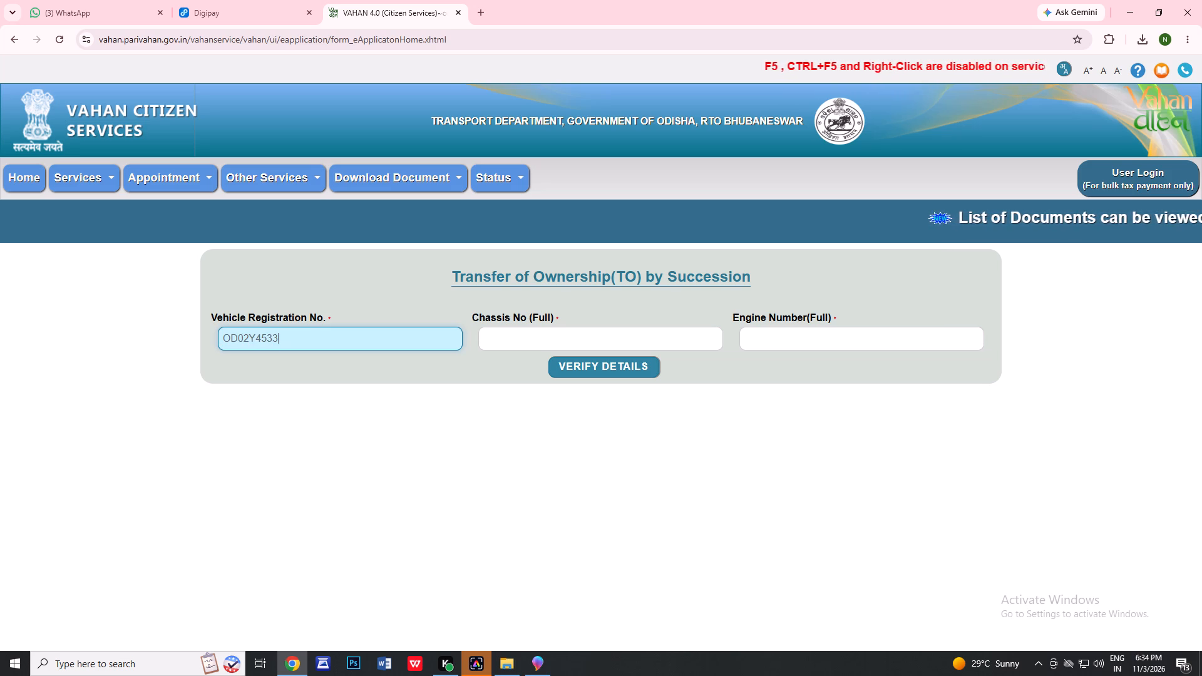
Enter the vehicle's full chassis number in the succession transfer form.
{"action": "left_click", "coordinate": [542, 339]}
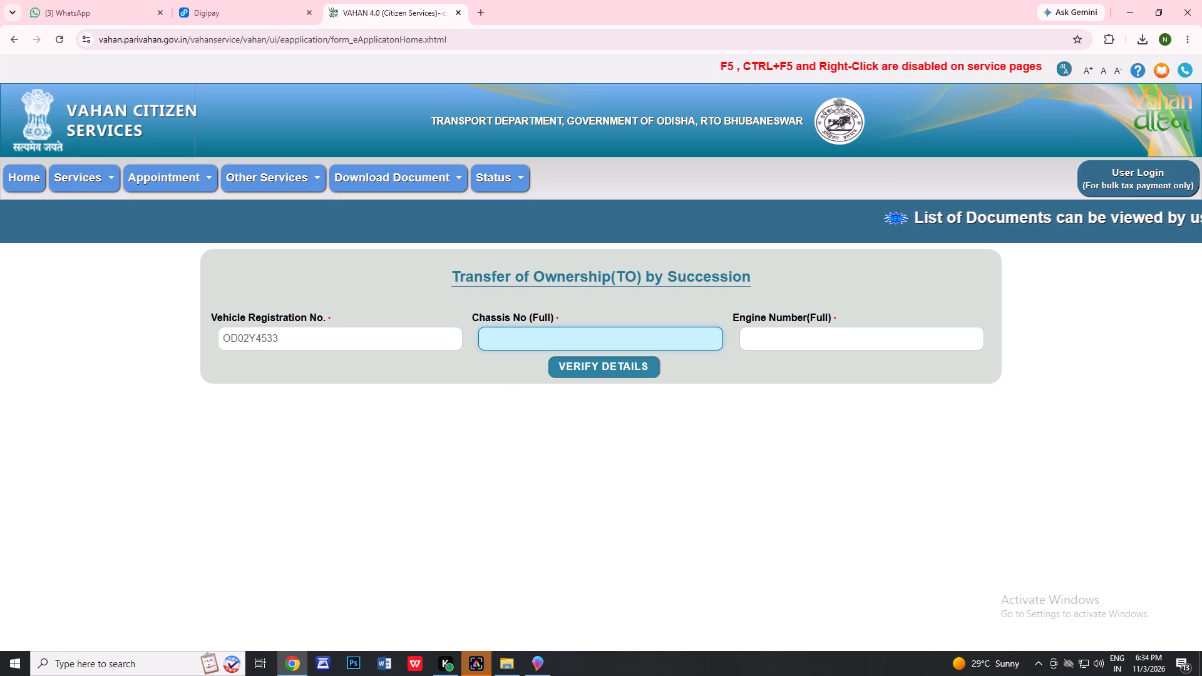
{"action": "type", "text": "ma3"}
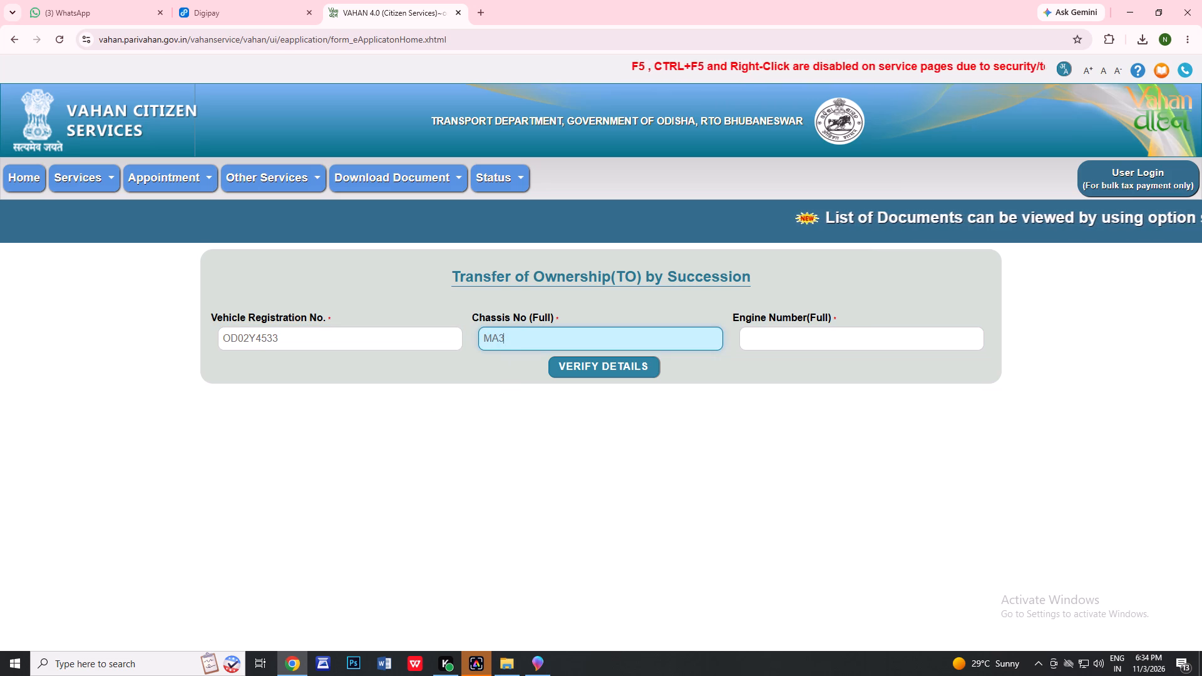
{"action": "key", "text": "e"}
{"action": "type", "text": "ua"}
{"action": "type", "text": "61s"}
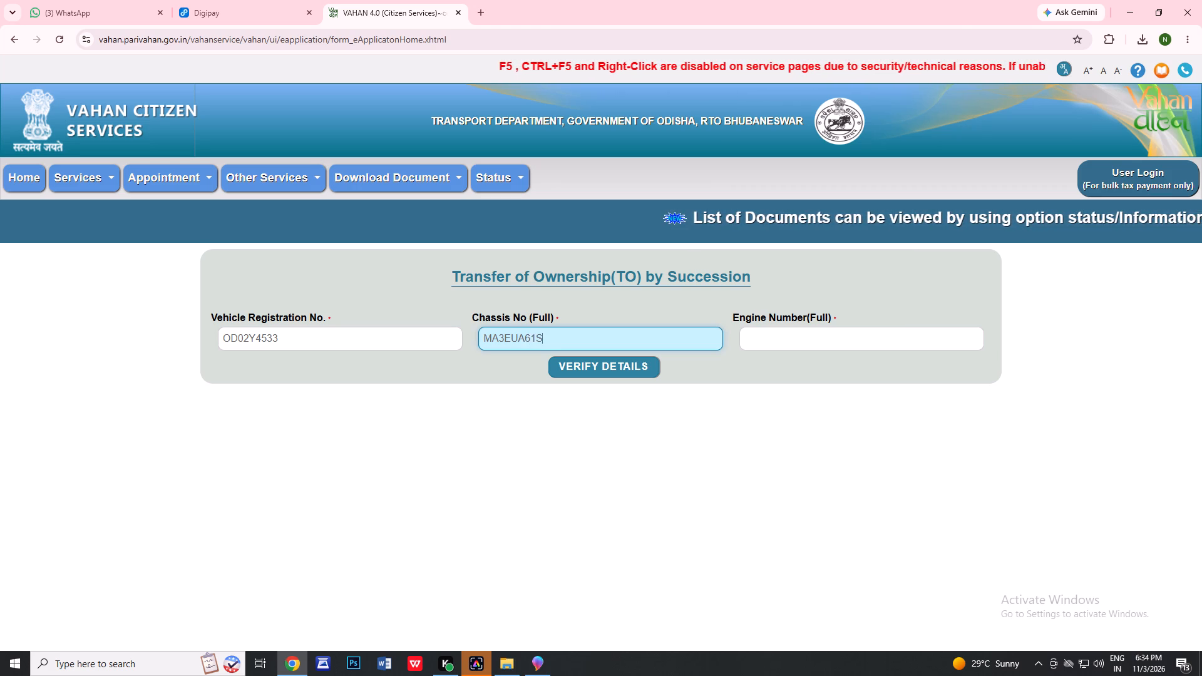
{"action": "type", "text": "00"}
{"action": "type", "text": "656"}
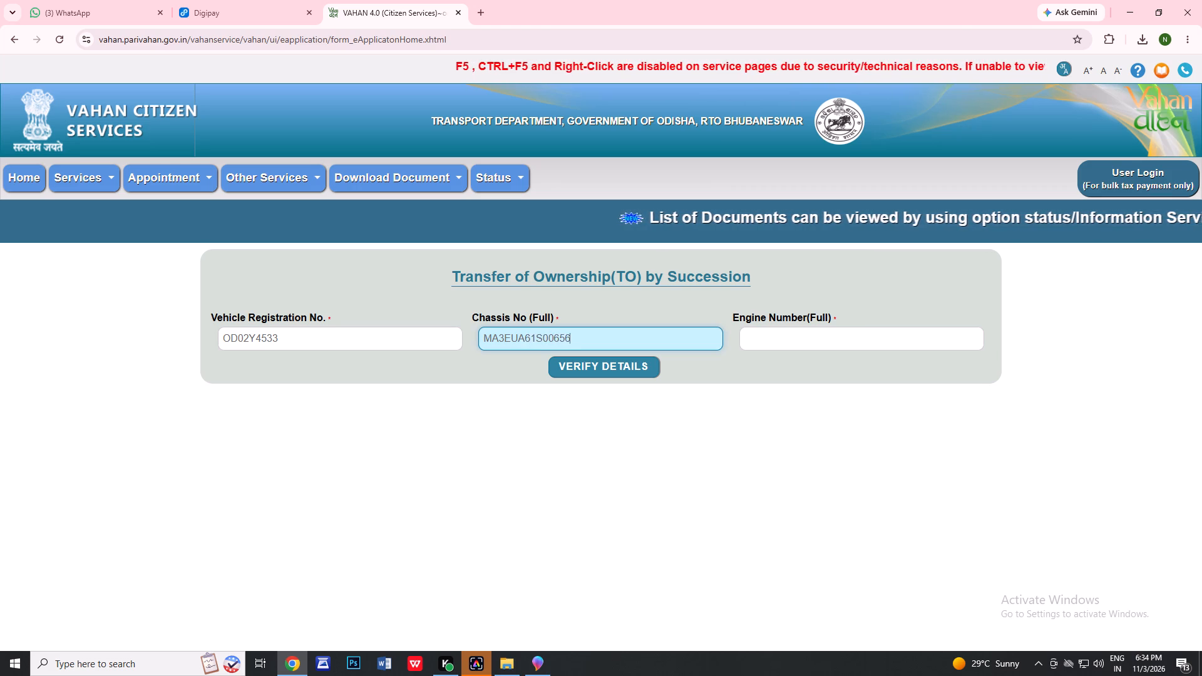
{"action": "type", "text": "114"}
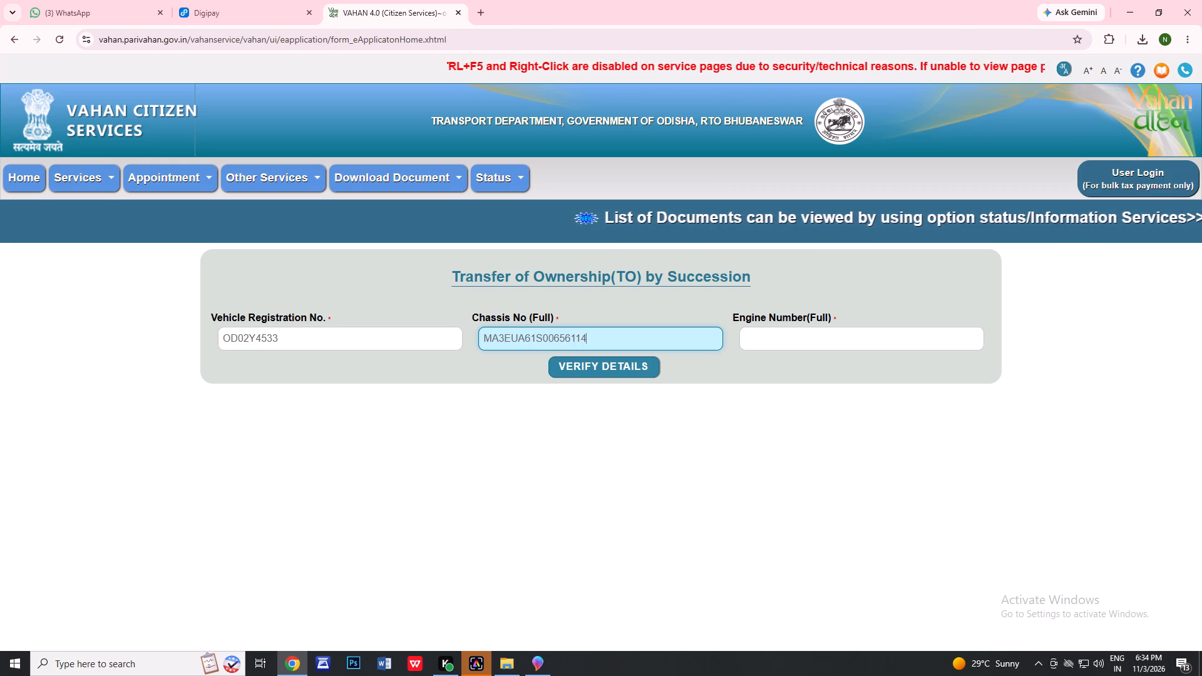
Enter the full engine number and submit the vehicle details for verification.
{"action": "left_click", "coordinate": [808, 334]}
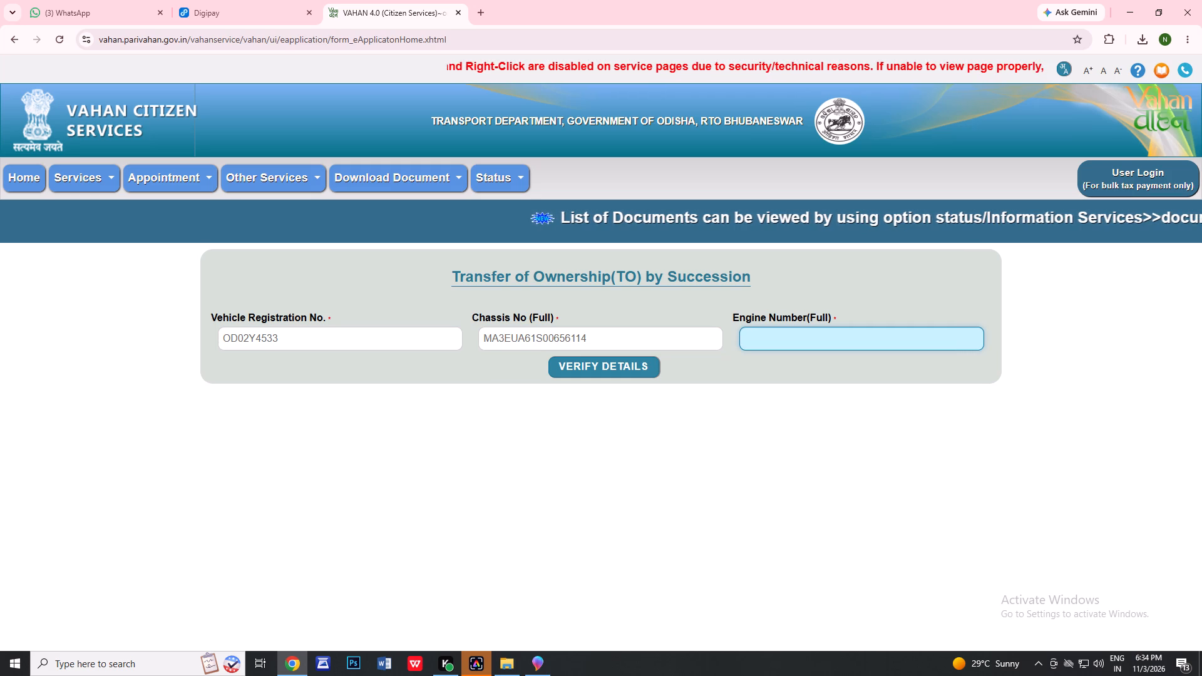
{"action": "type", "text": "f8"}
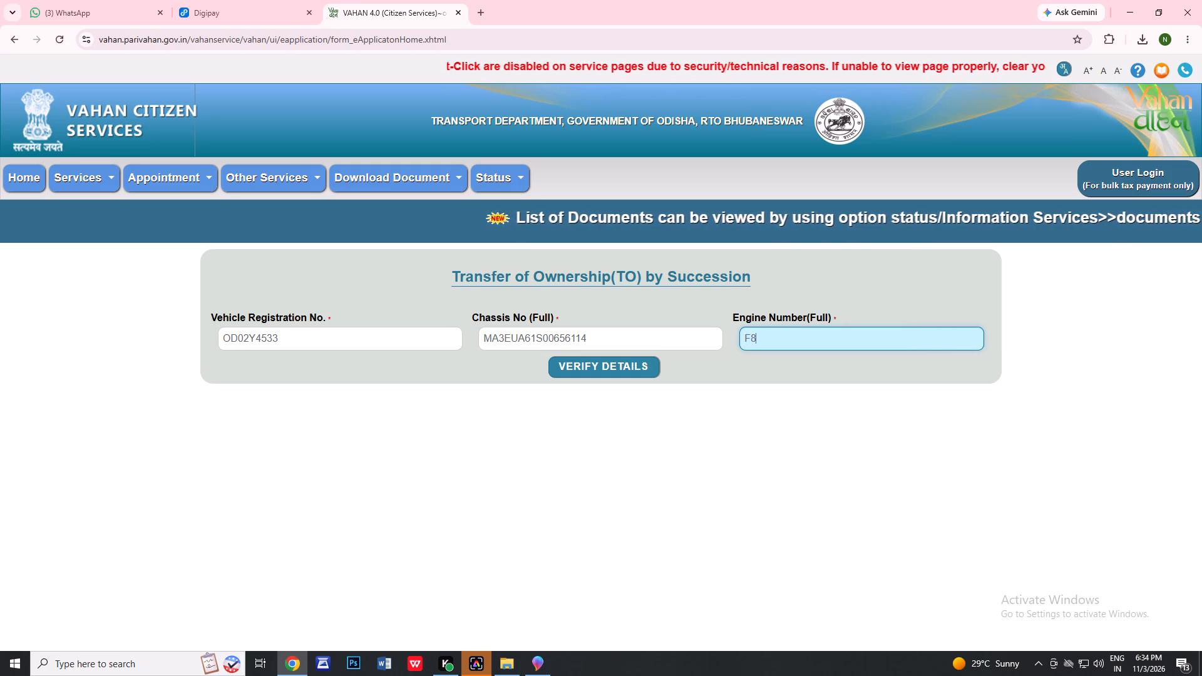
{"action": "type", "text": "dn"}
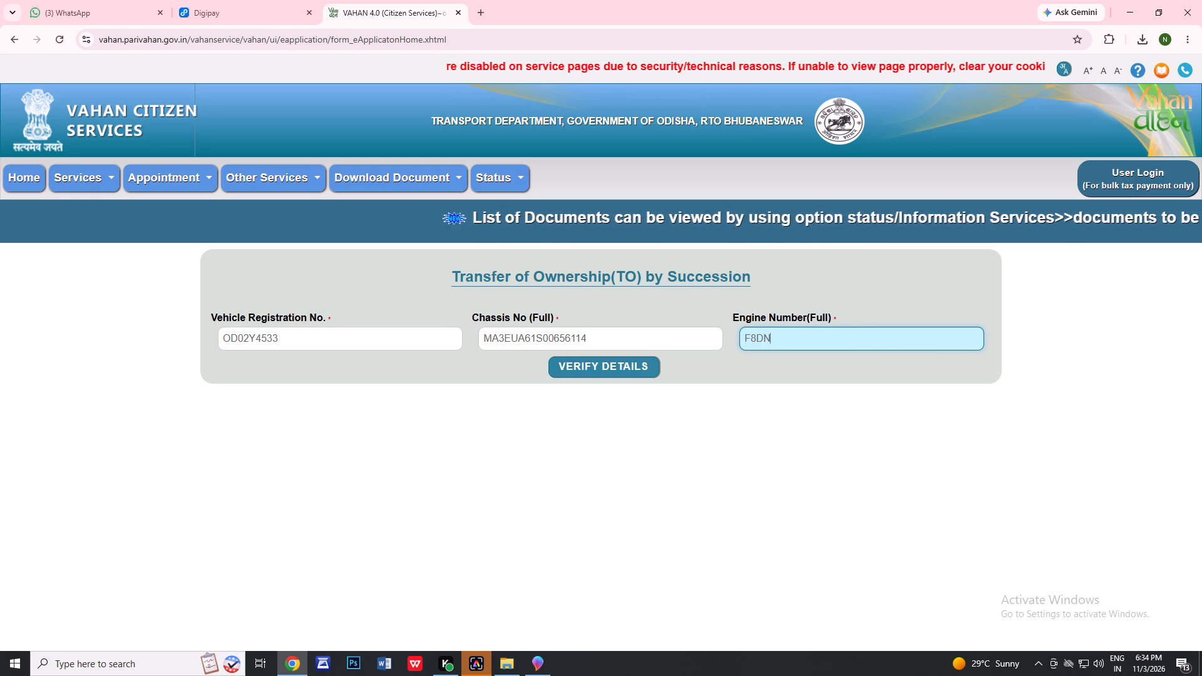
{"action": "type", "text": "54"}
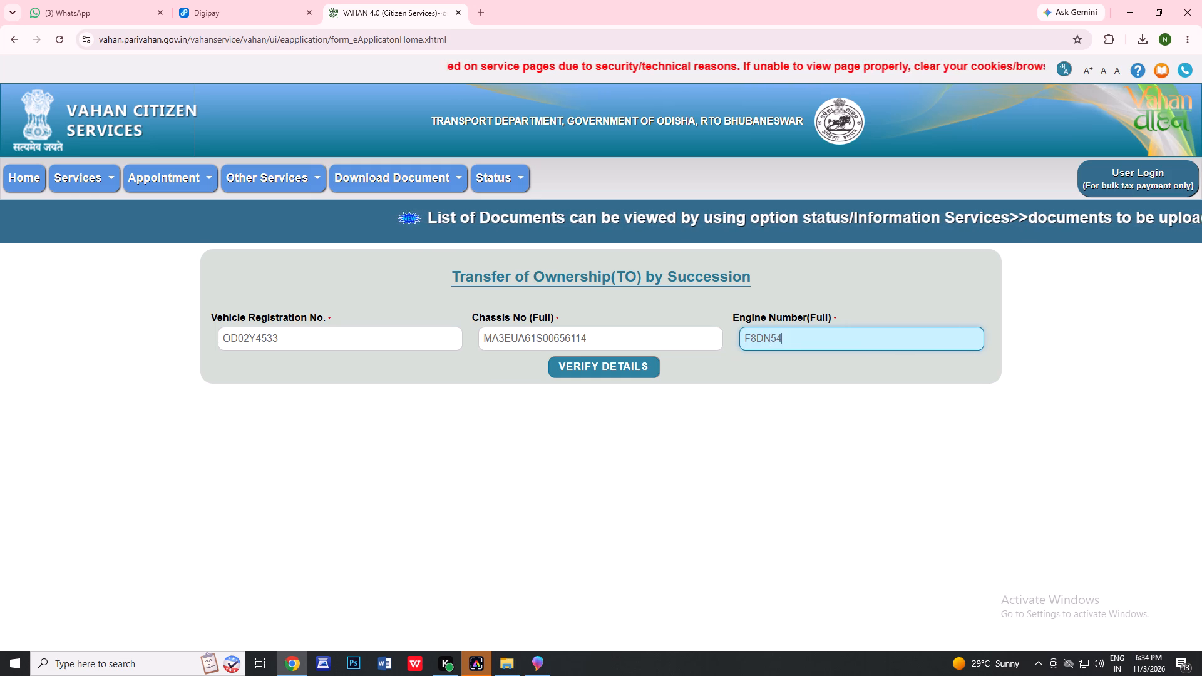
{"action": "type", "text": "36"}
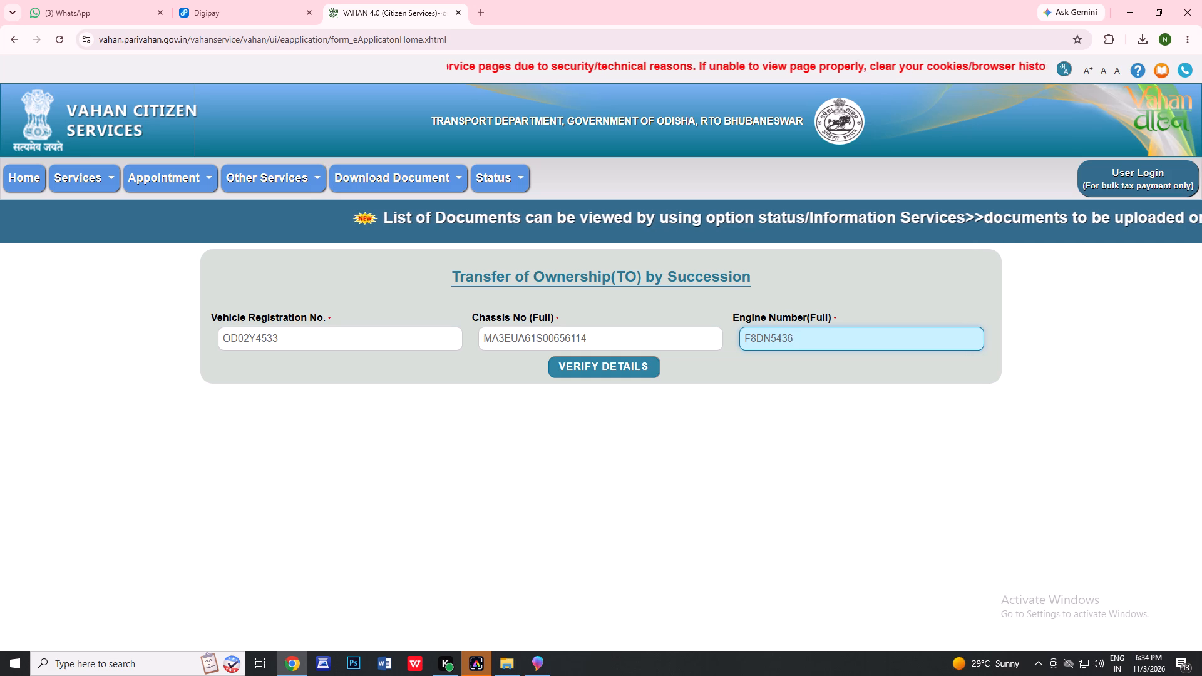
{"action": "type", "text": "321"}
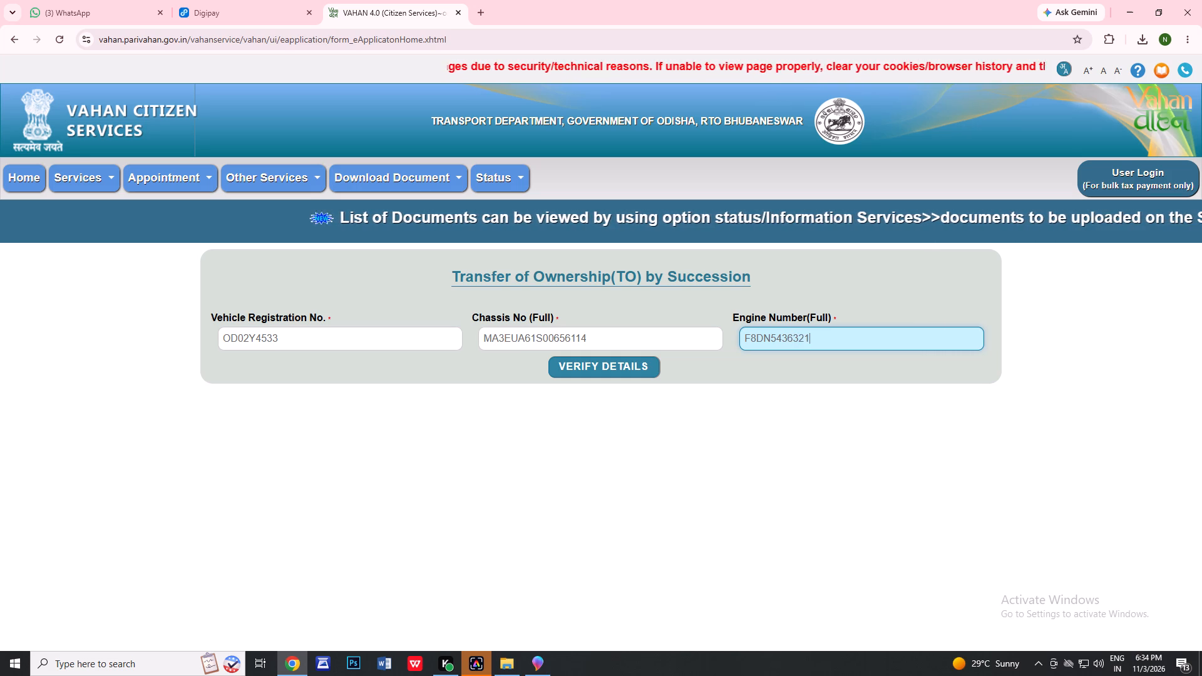
{"action": "left_click", "coordinate": [607, 368]}
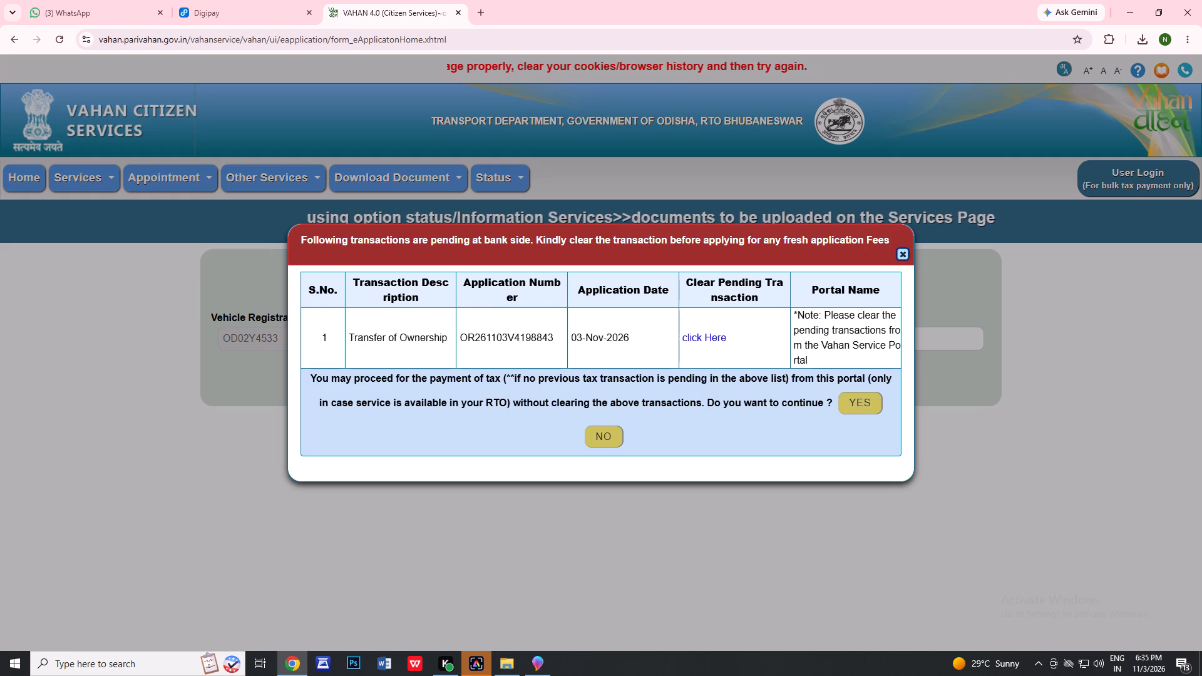
Choose to continue, verify the vehicle details again, and follow the link for clearing the pending Transfer of Ownership transaction.
{"action": "left_click", "coordinate": [856, 406]}
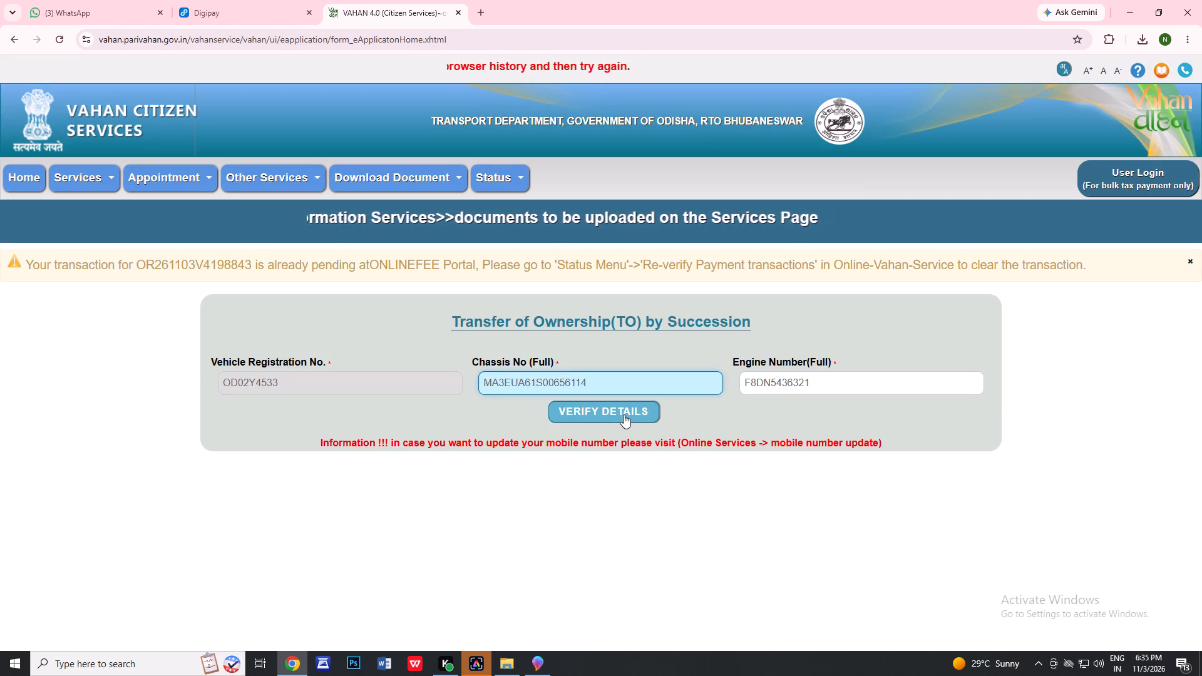
{"action": "left_click", "coordinate": [624, 414]}
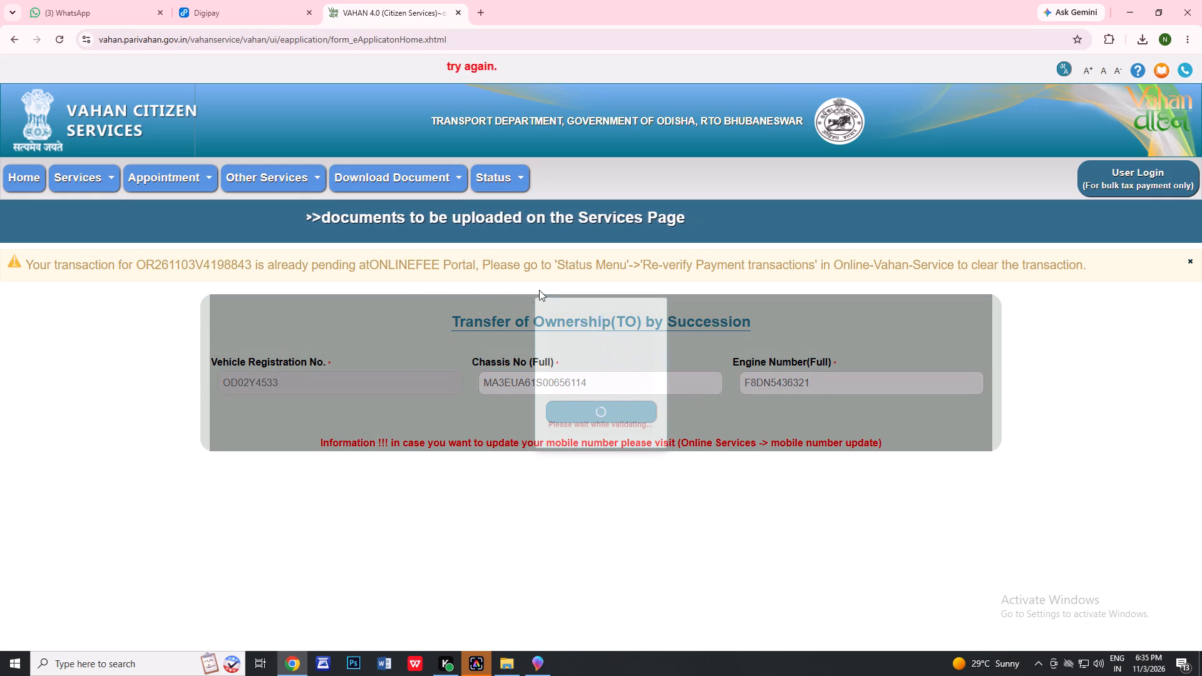
{"action": "left_click", "coordinate": [710, 340]}
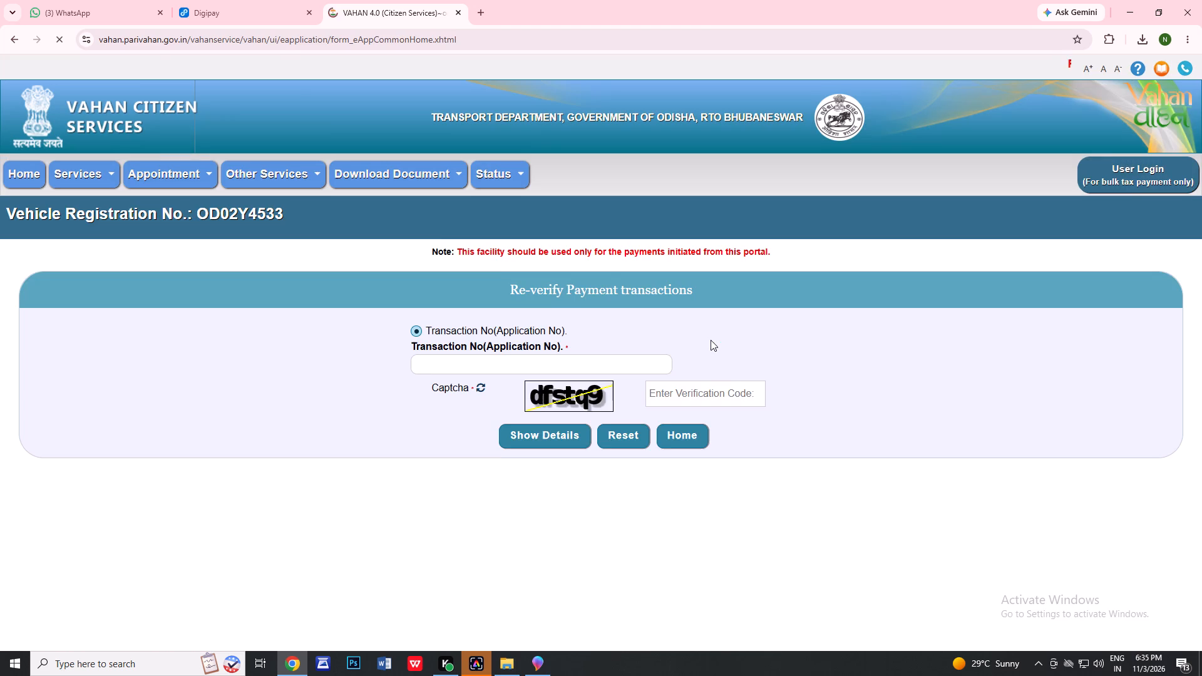
Enter the pending Transfer of Ownership application number as the transaction number for payment re-verification.
{"action": "left_click", "coordinate": [553, 359]}
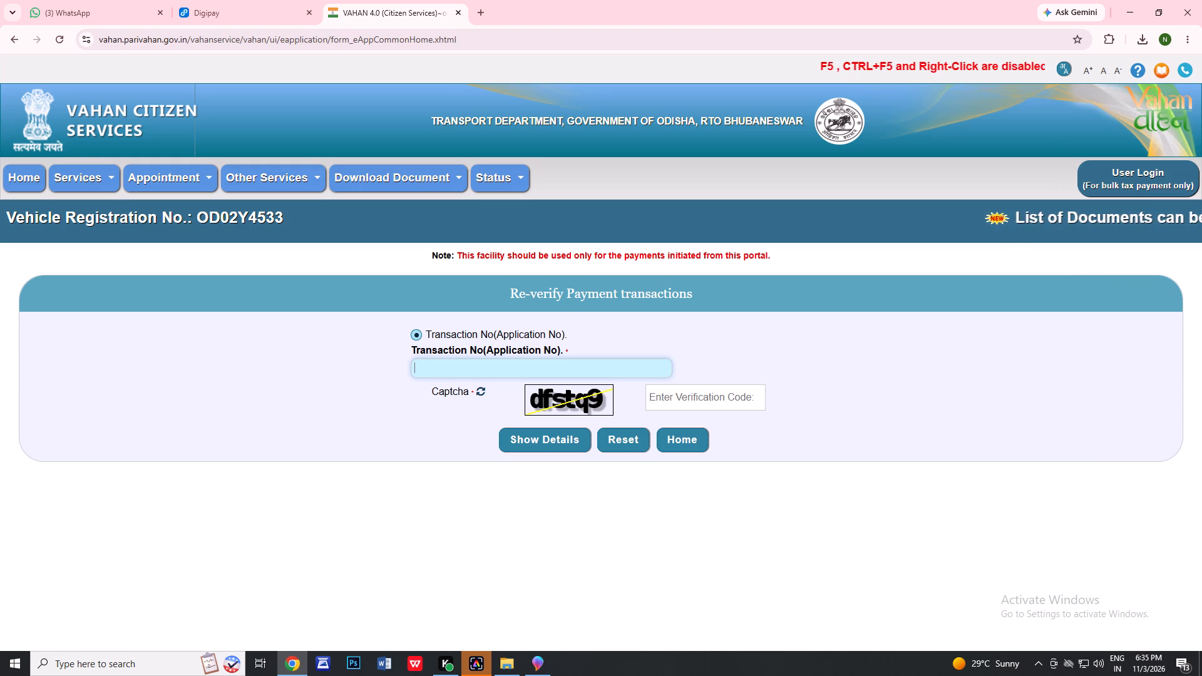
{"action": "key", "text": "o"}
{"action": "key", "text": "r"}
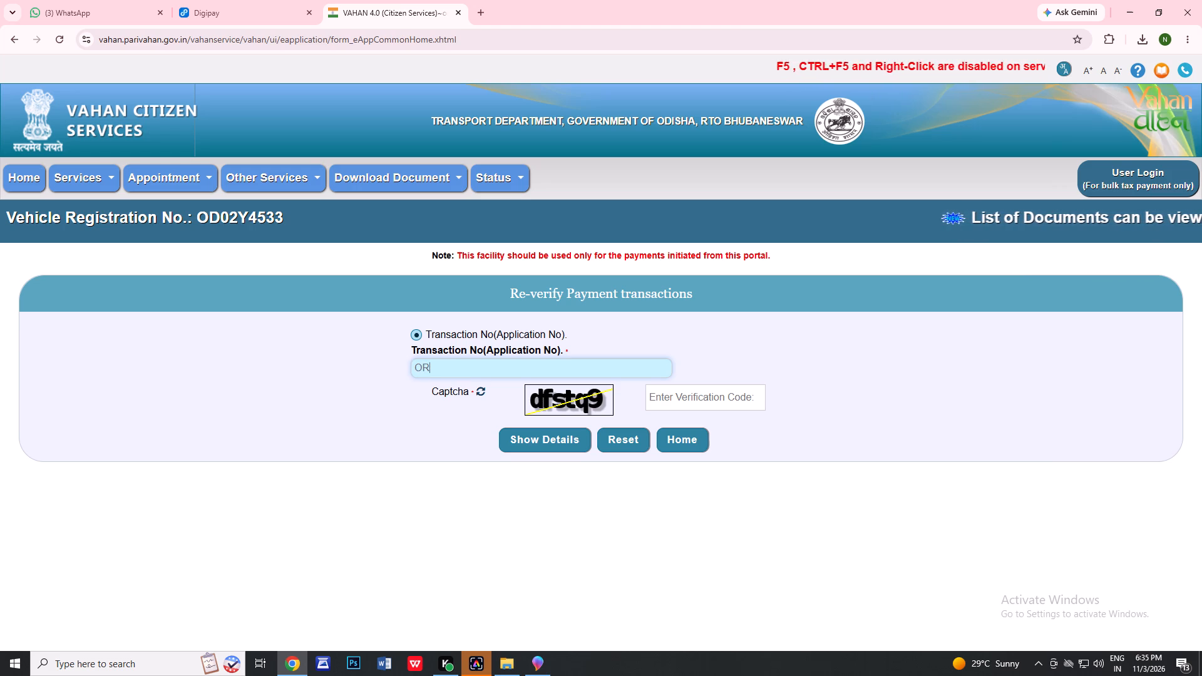
{"action": "key", "text": "BackSpace"}
{"action": "key", "text": "BackSpace"}
{"action": "key", "text": "BackSpace"}
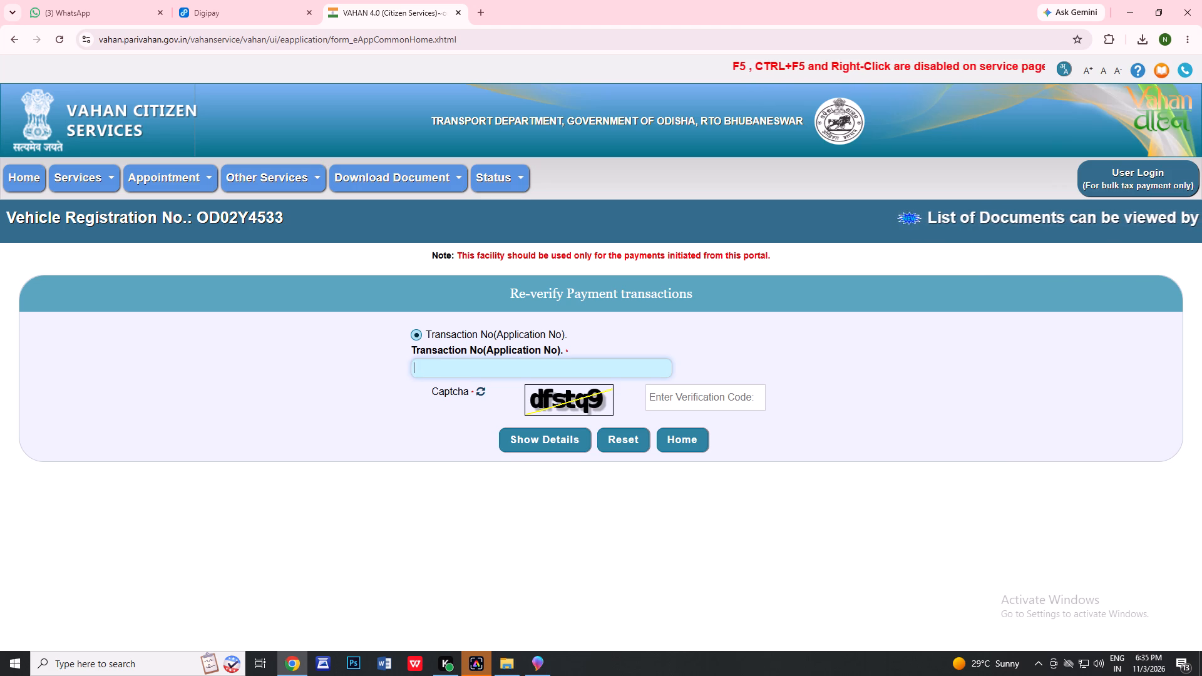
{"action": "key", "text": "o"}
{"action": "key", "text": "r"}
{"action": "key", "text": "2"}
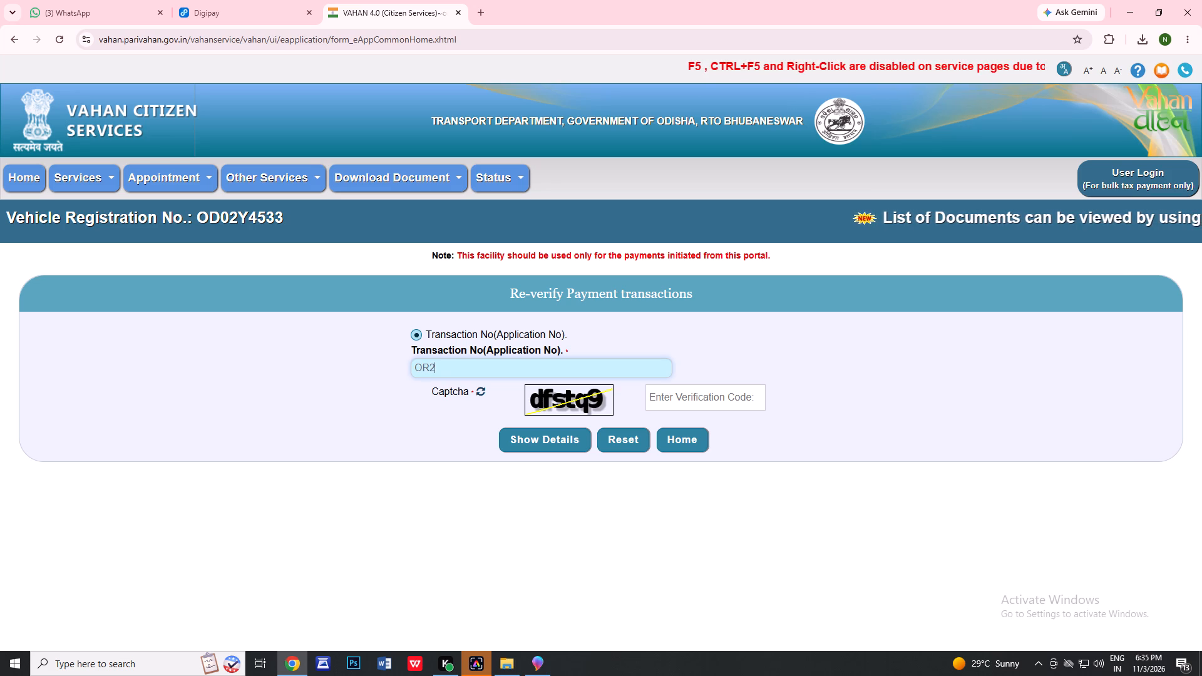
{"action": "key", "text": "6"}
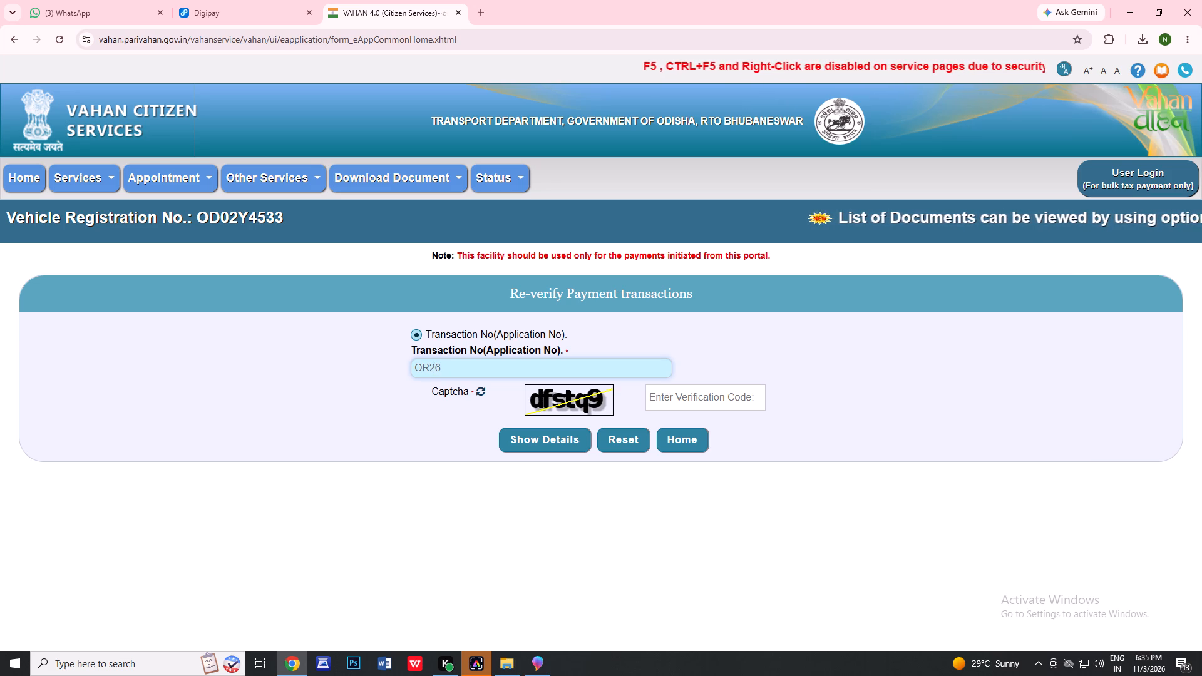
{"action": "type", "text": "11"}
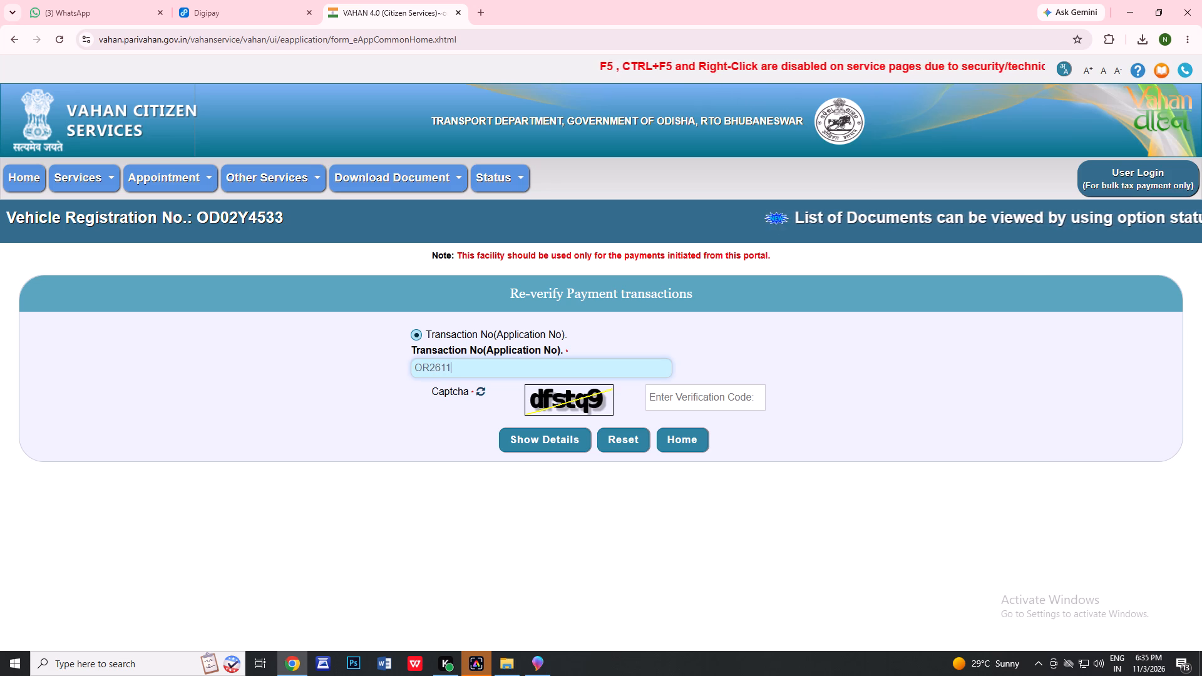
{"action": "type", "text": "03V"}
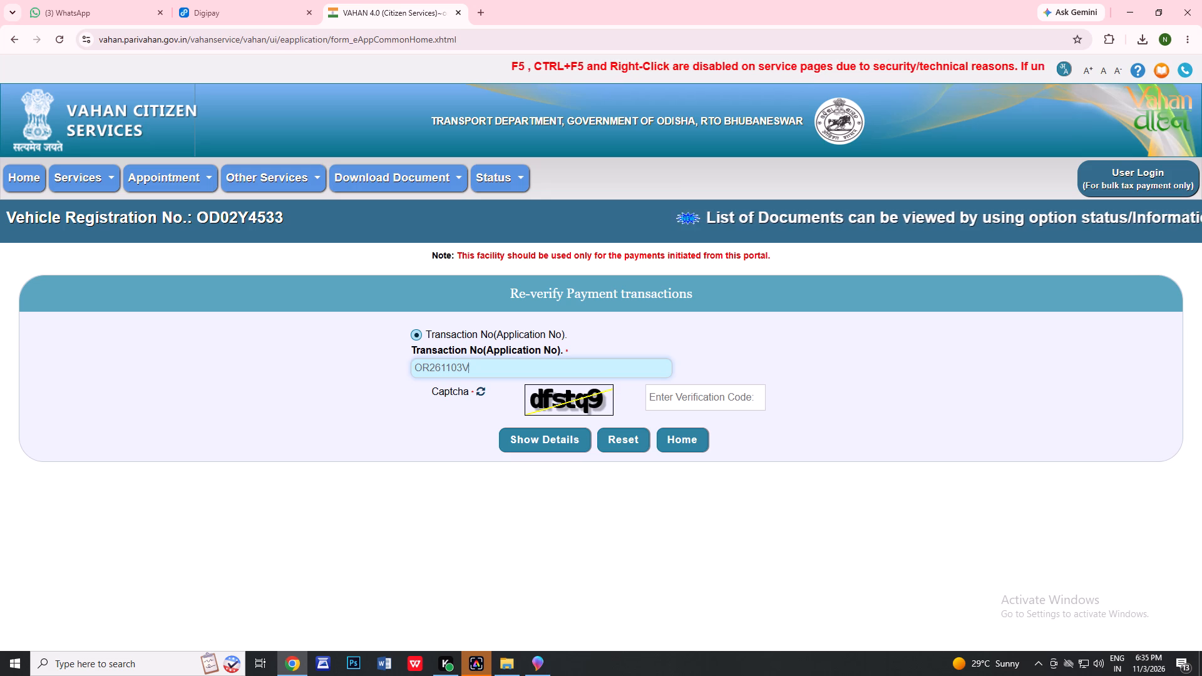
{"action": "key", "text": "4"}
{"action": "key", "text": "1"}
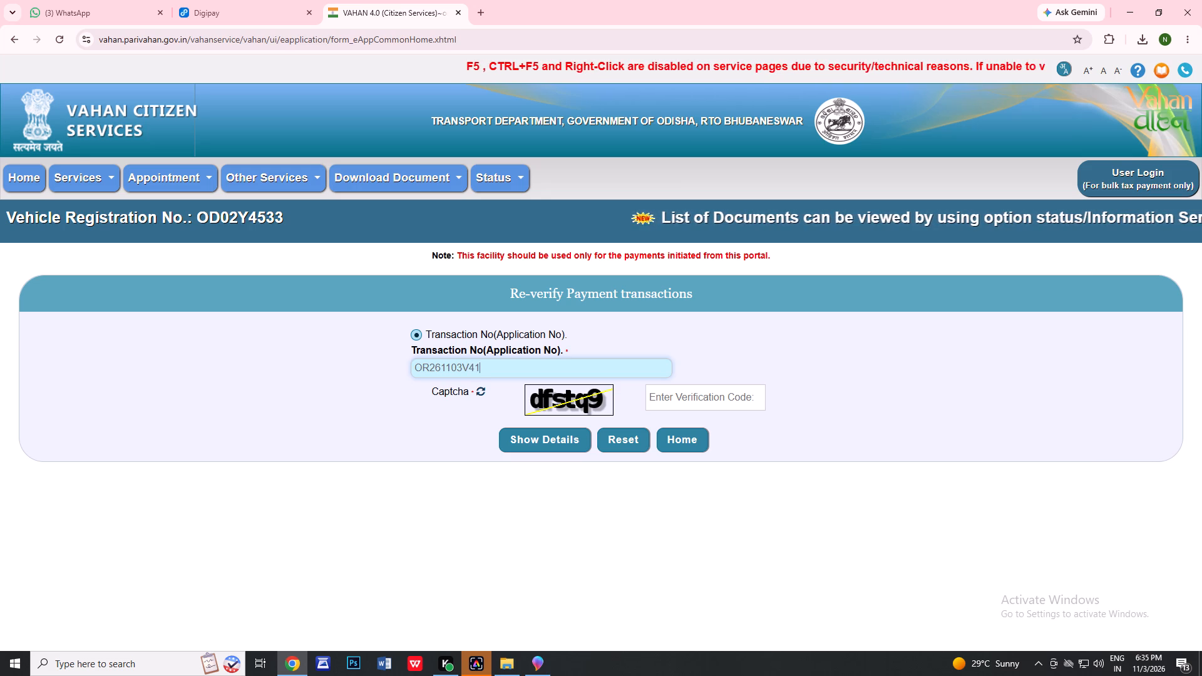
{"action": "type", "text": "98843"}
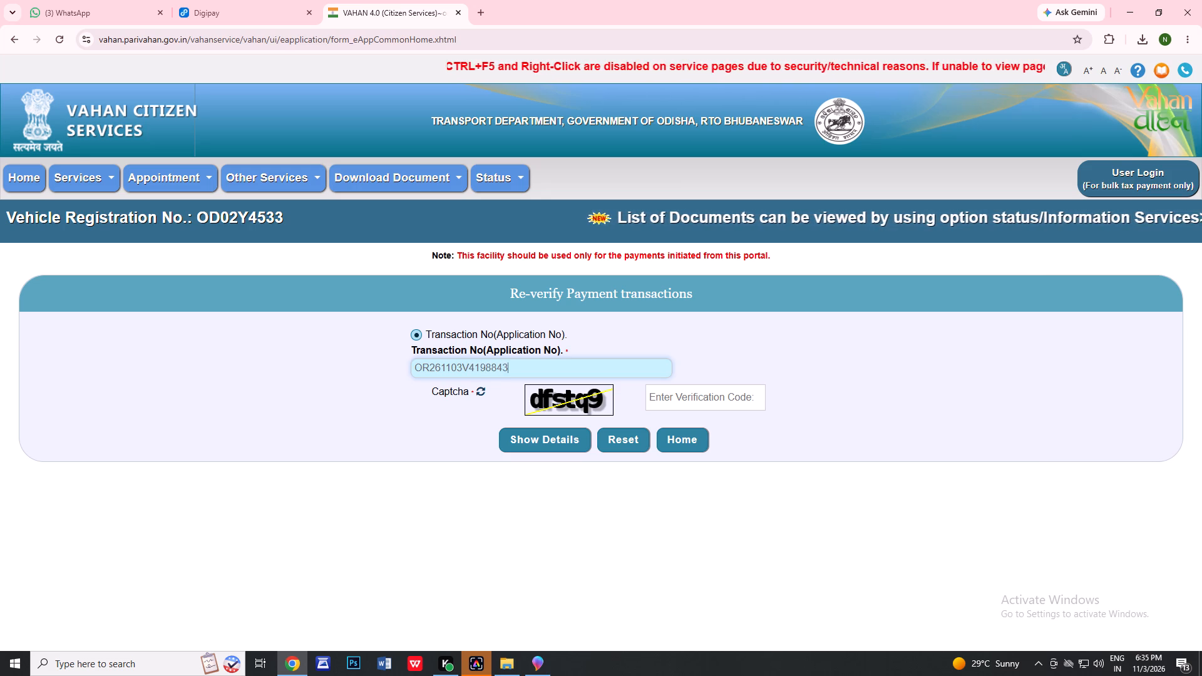
Enter the captcha verification code and show the details of the pending payment transaction.
{"action": "left_click", "coordinate": [696, 401]}
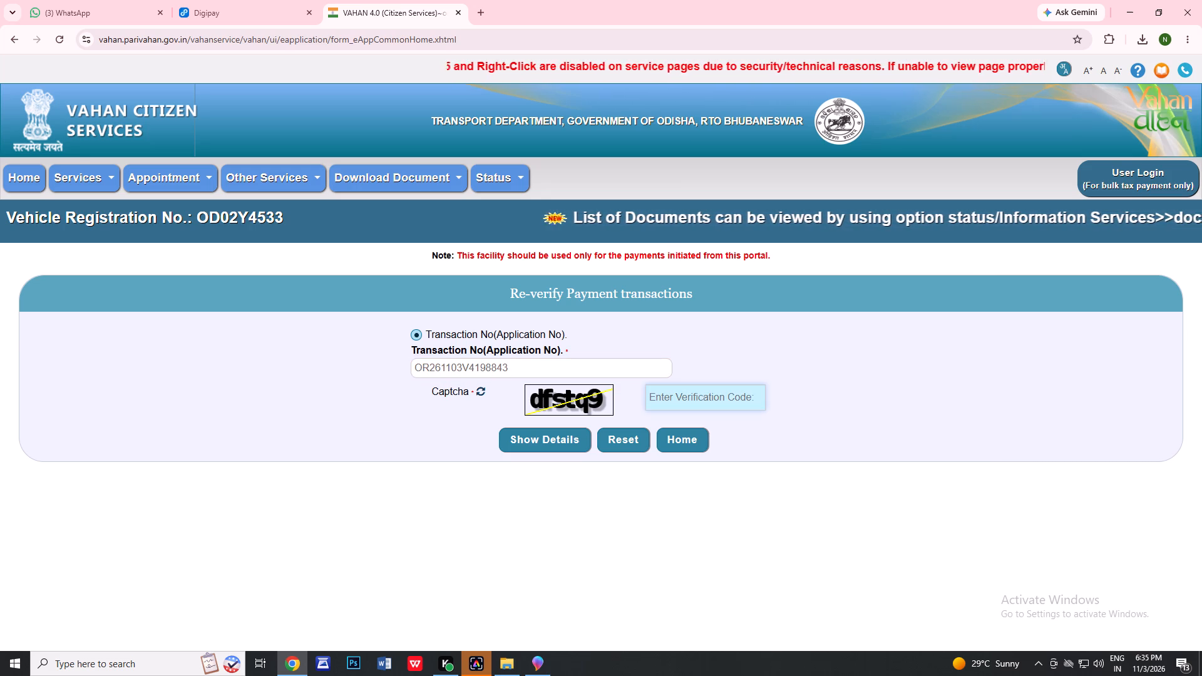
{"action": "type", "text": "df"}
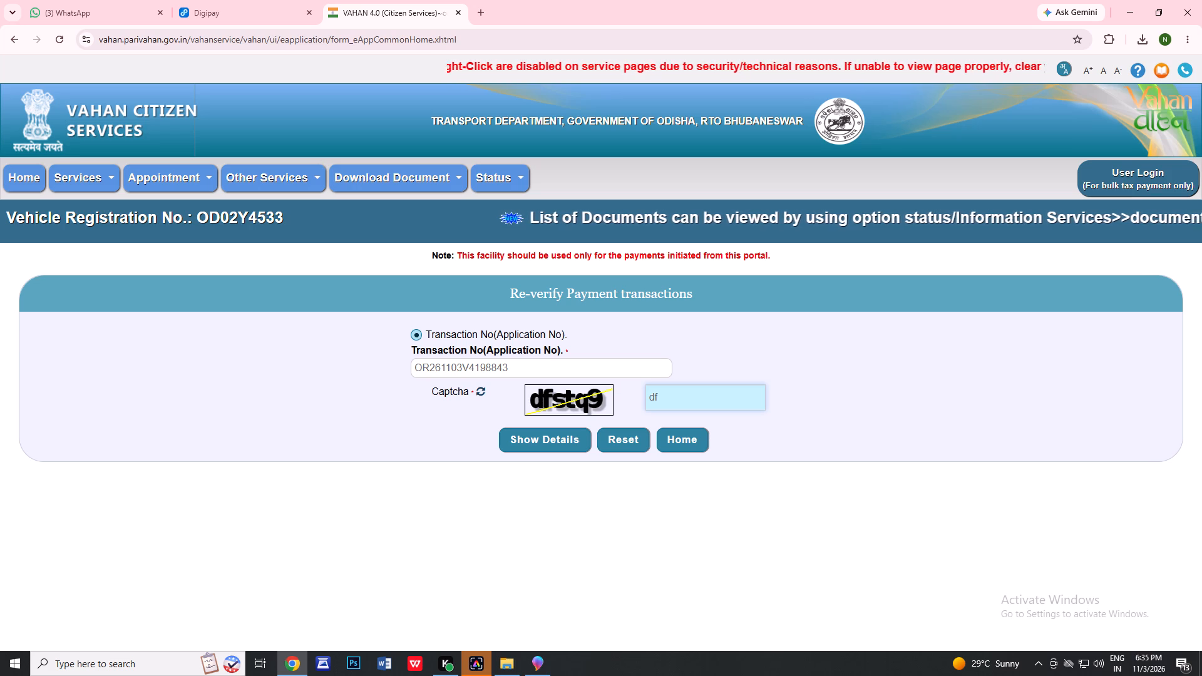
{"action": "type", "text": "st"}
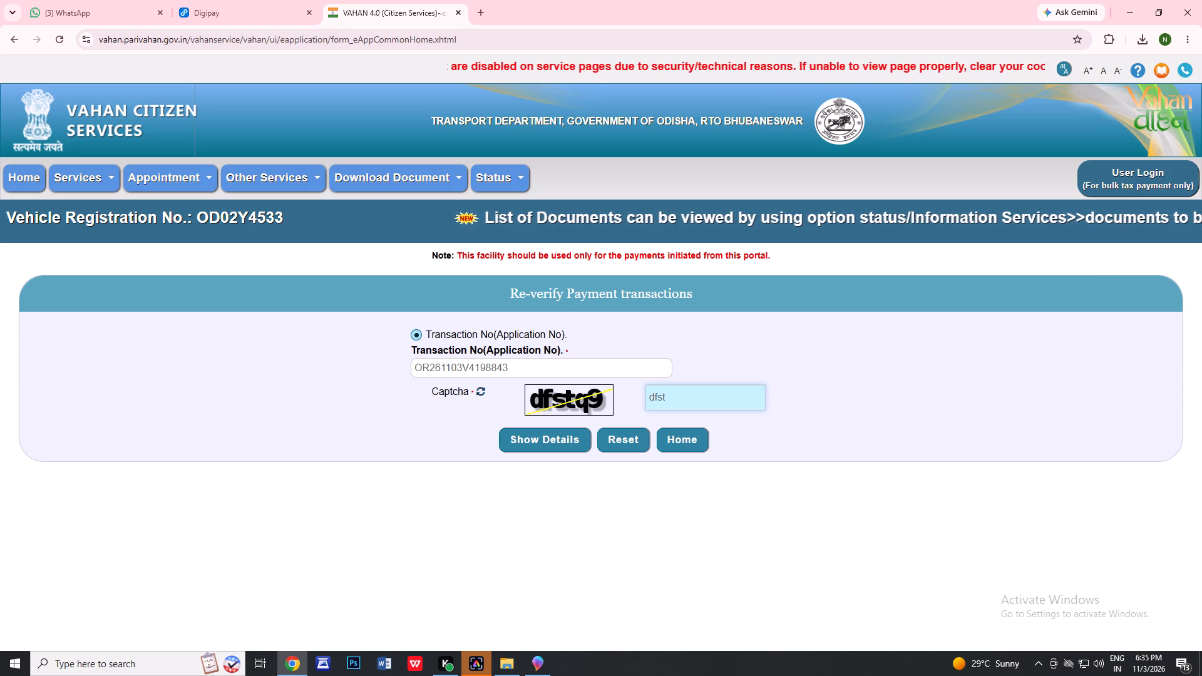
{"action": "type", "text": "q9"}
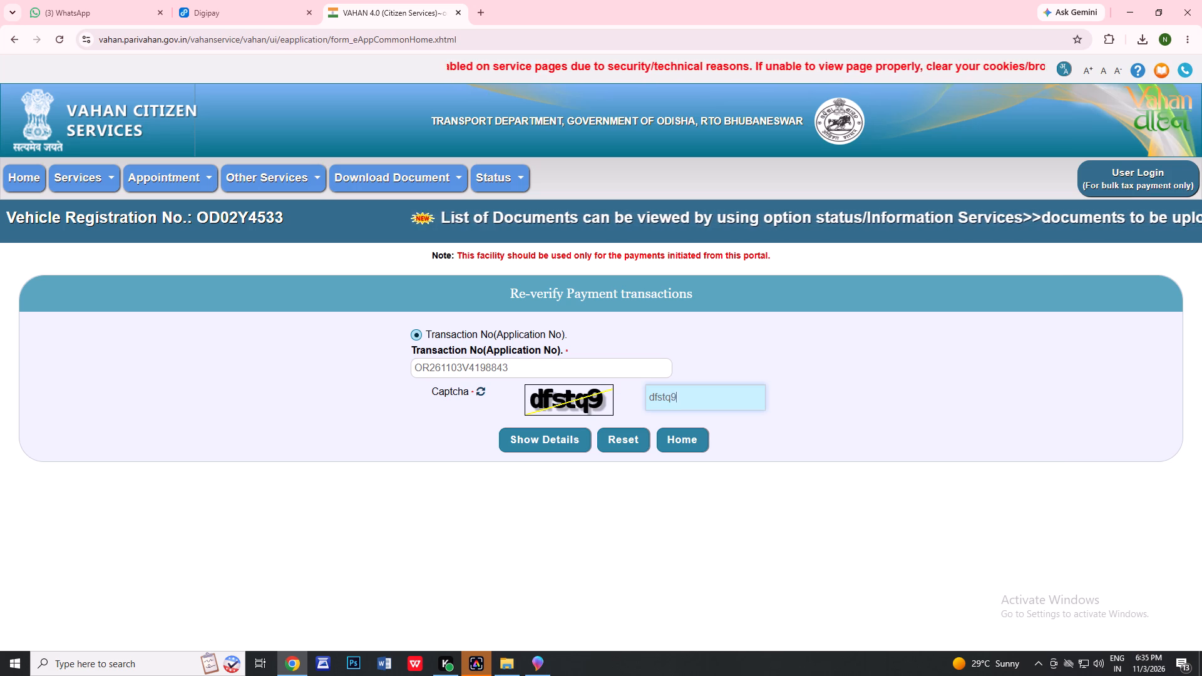
{"action": "left_click", "coordinate": [557, 438]}
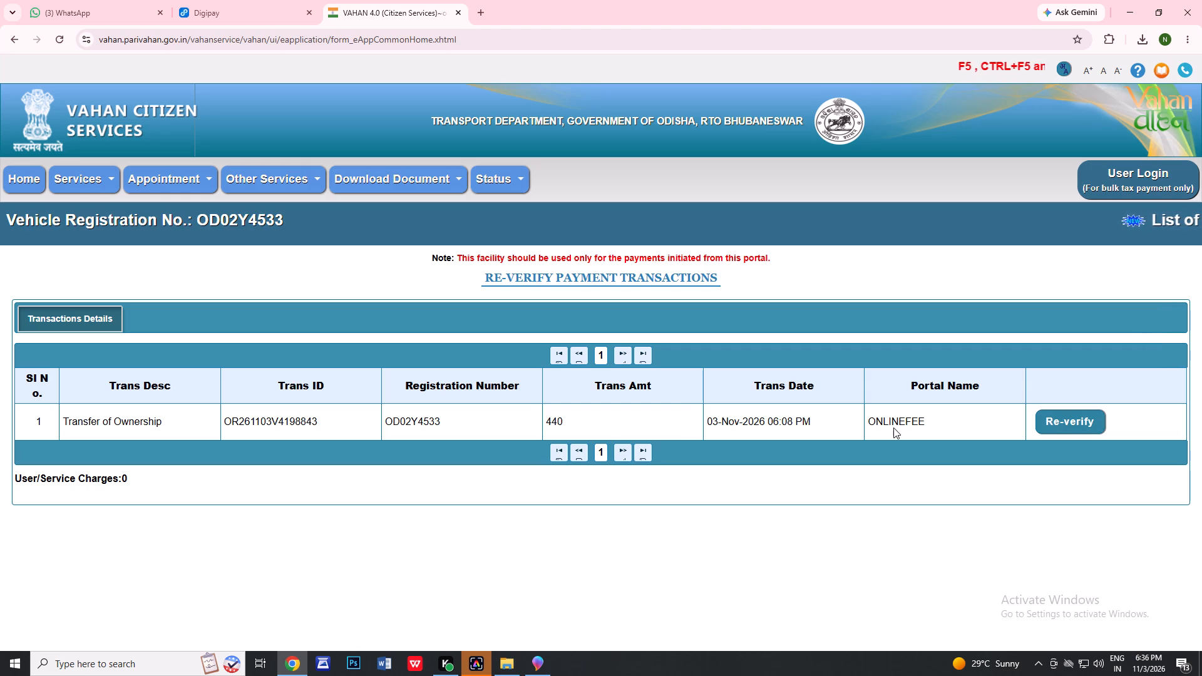
Re-verify the pending Transfer of Ownership payment by checking it with the bank, and confirm the bank verification.
{"action": "left_click", "coordinate": [1088, 419]}
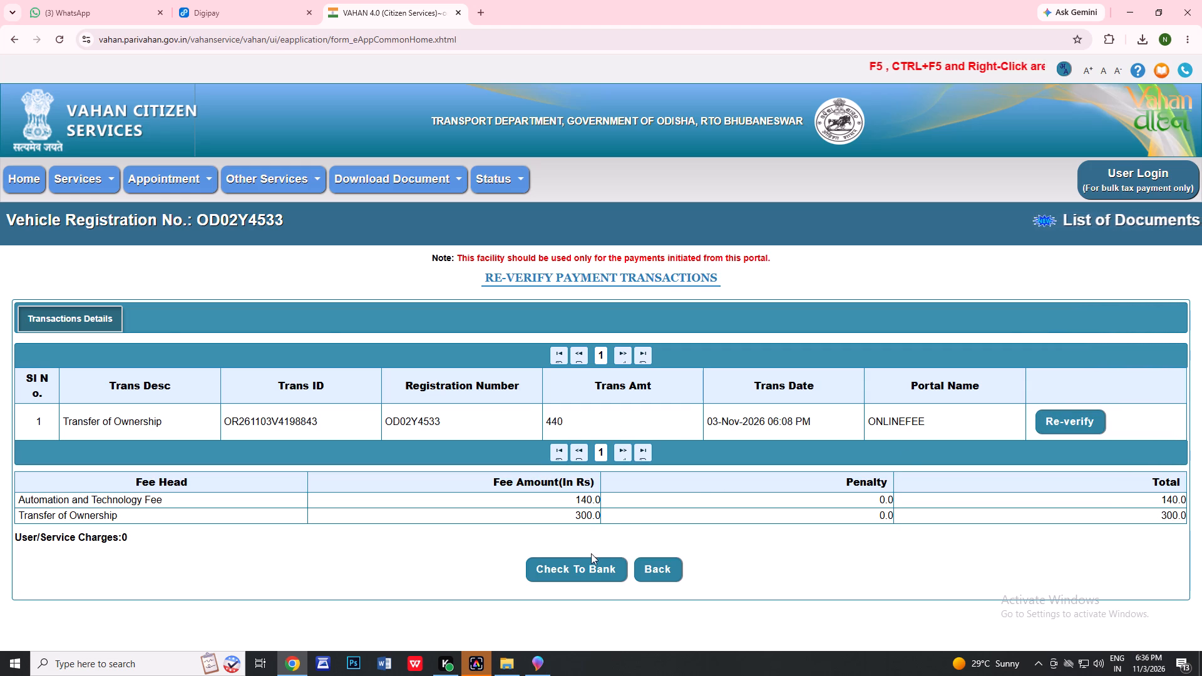
{"action": "left_click", "coordinate": [577, 572]}
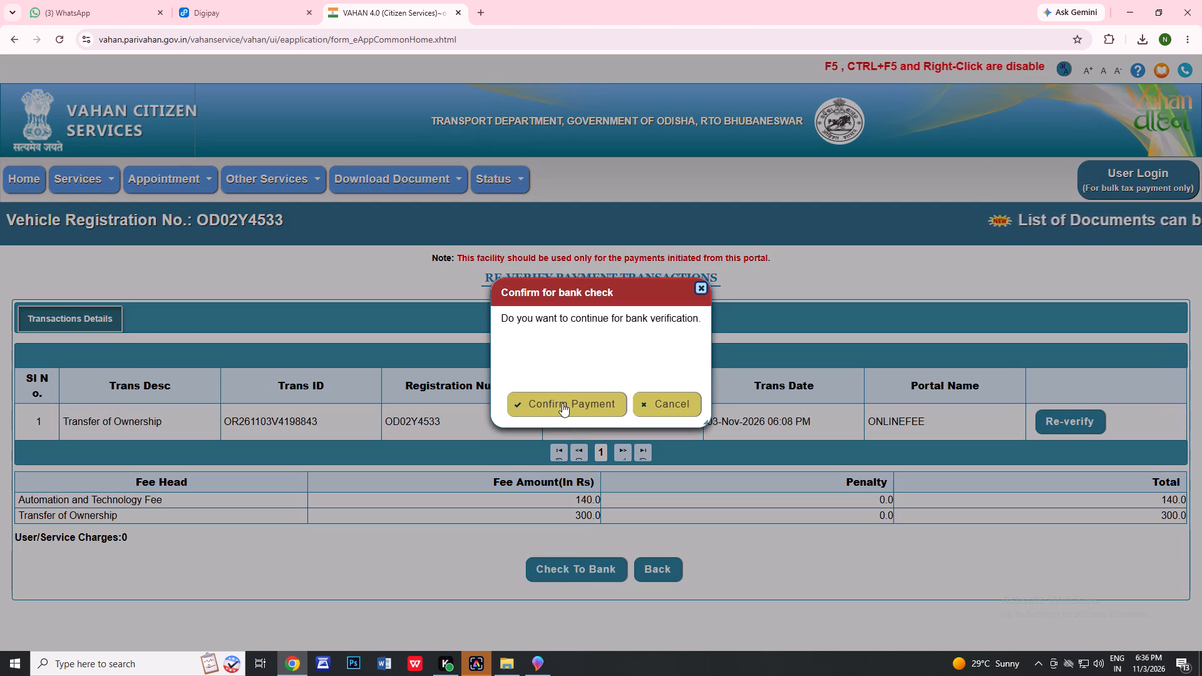
{"action": "left_click", "coordinate": [562, 403]}
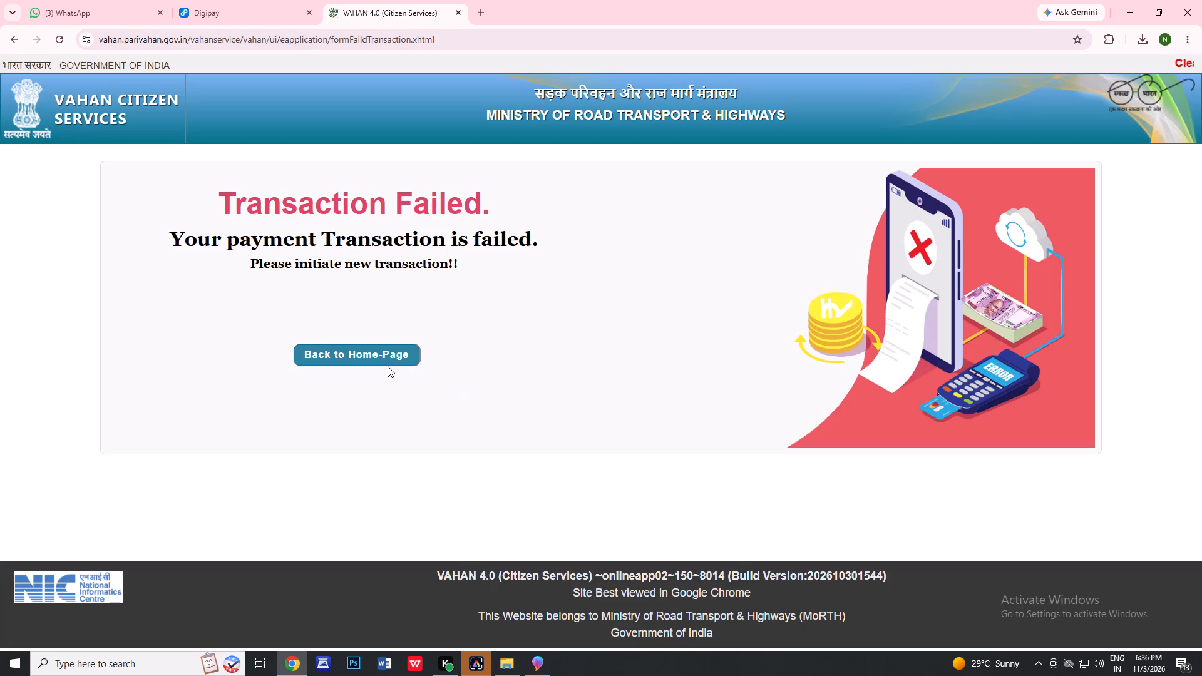
Return to the Vahan home page and close the notice about updating the mobile number.
{"action": "left_click", "coordinate": [352, 354]}
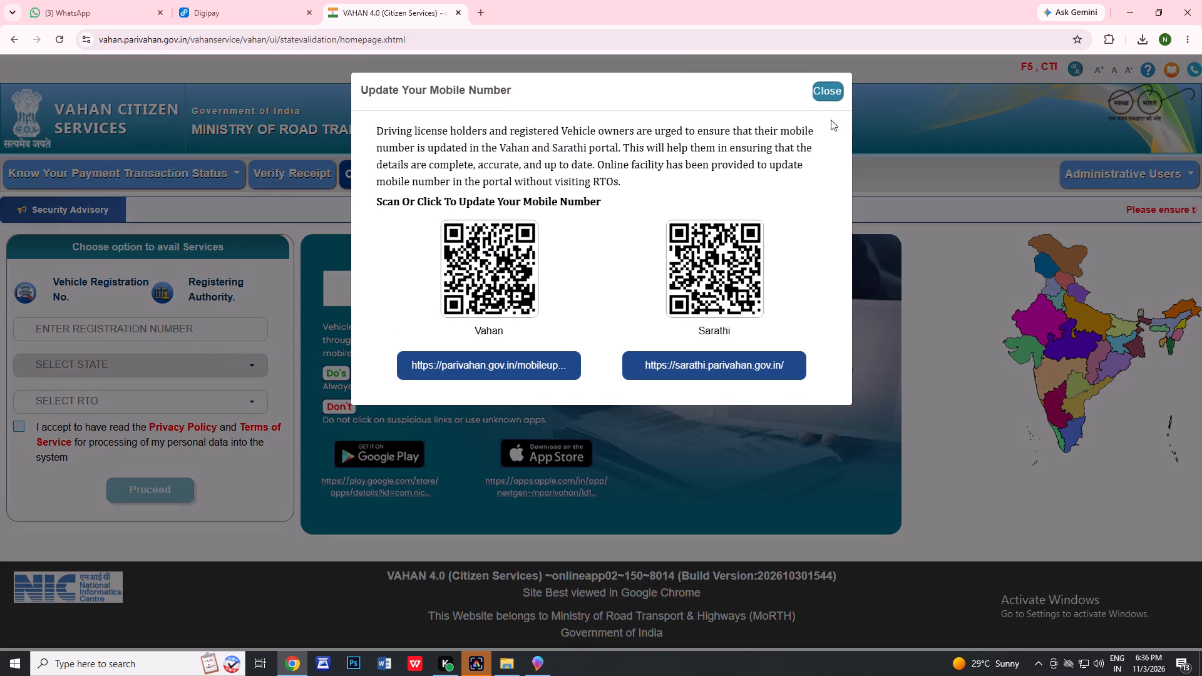
{"action": "left_click", "coordinate": [823, 88]}
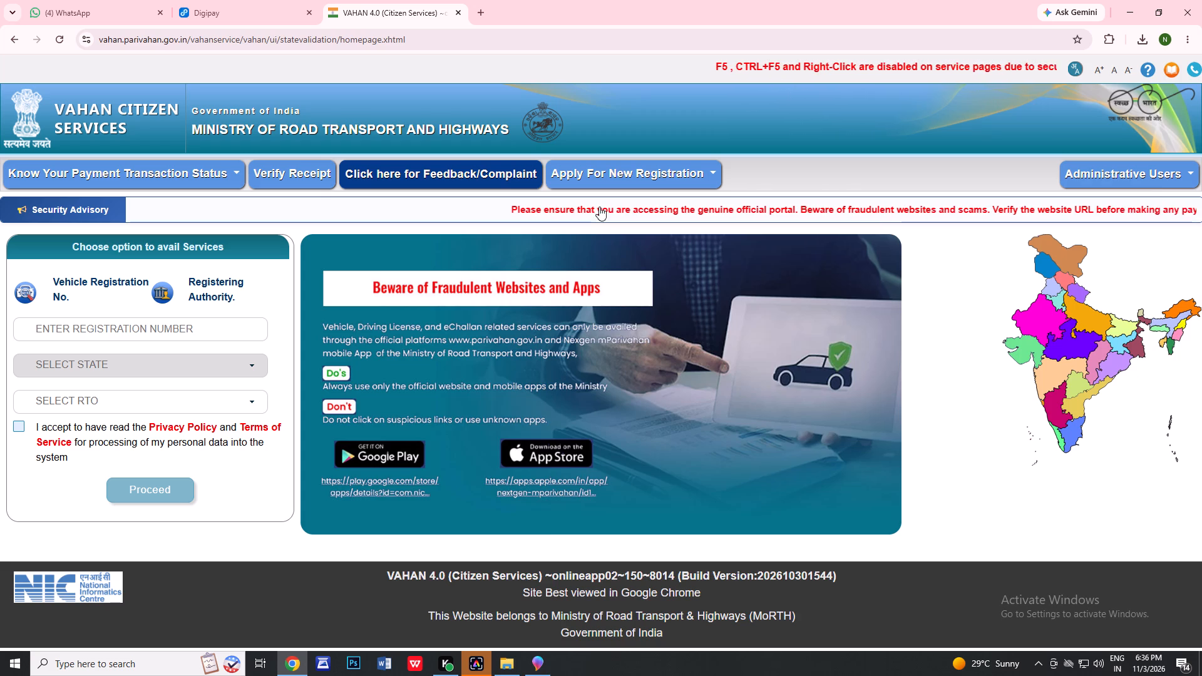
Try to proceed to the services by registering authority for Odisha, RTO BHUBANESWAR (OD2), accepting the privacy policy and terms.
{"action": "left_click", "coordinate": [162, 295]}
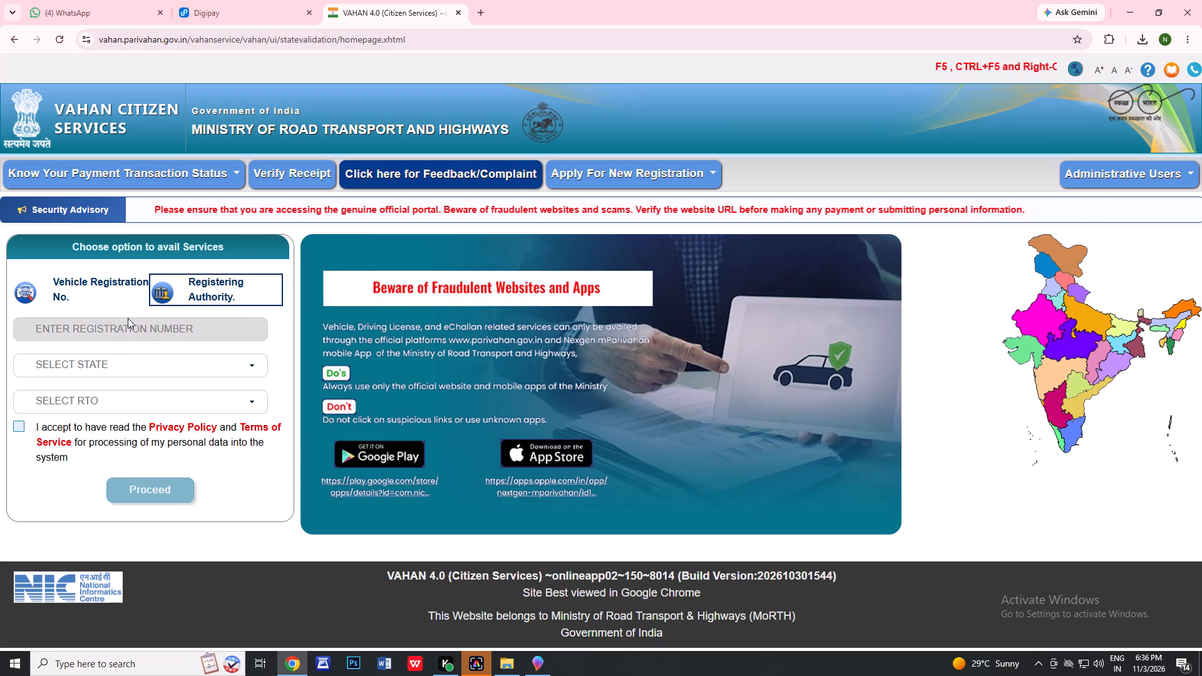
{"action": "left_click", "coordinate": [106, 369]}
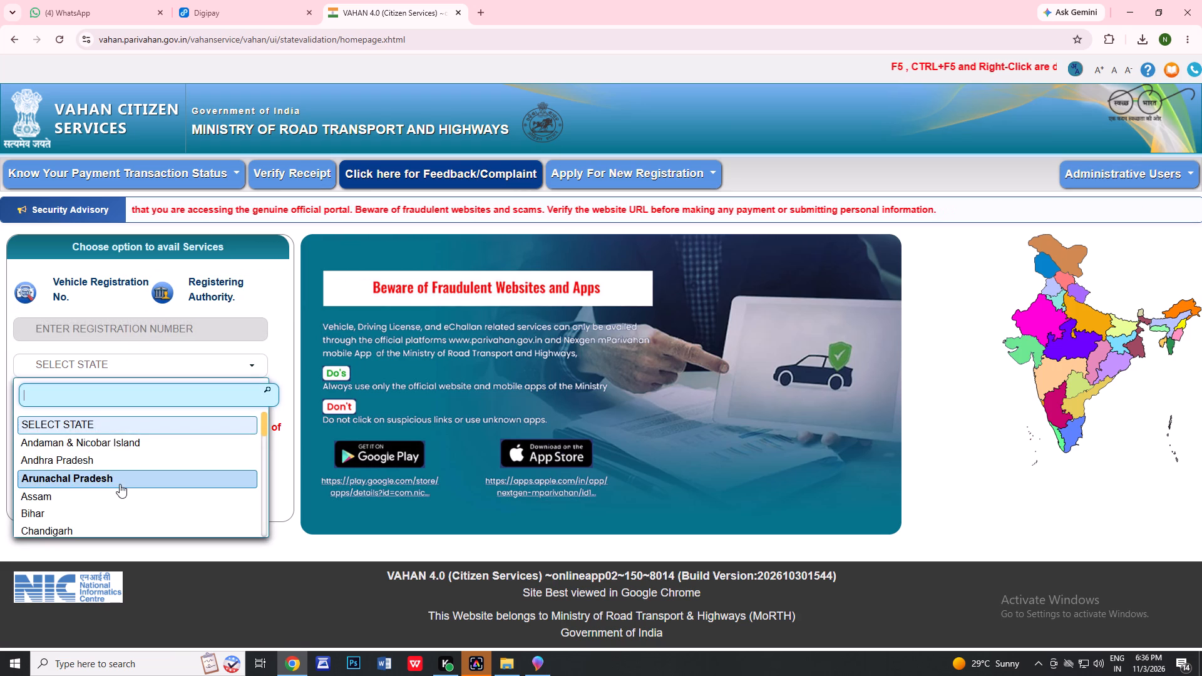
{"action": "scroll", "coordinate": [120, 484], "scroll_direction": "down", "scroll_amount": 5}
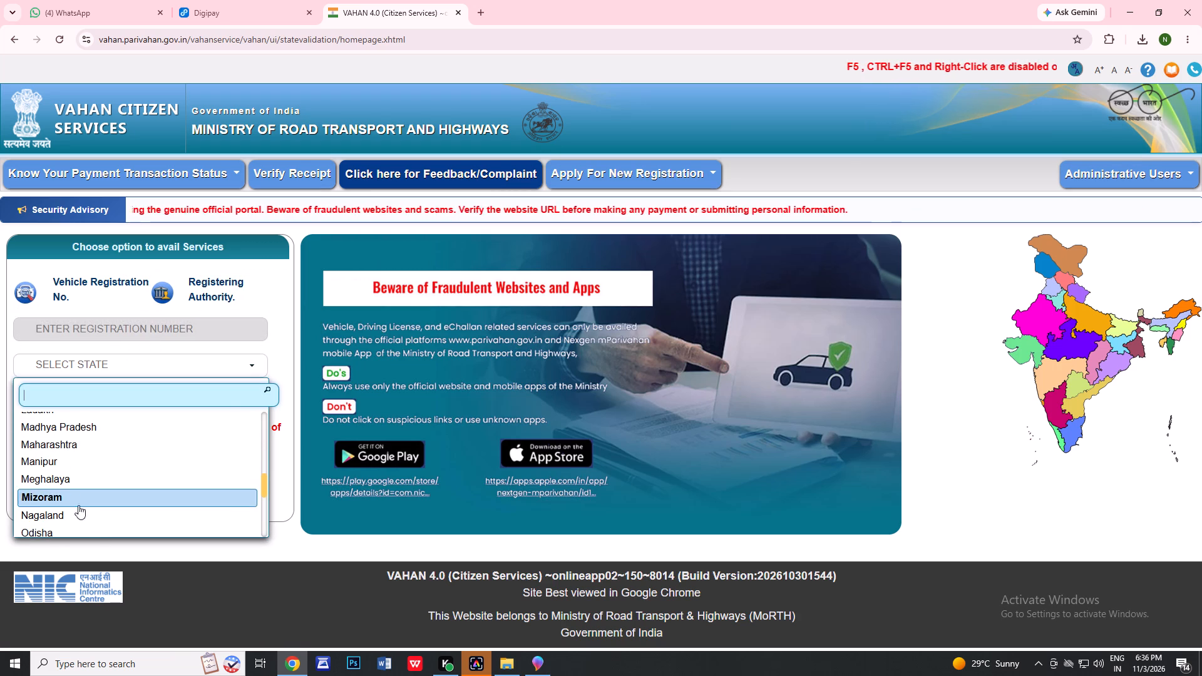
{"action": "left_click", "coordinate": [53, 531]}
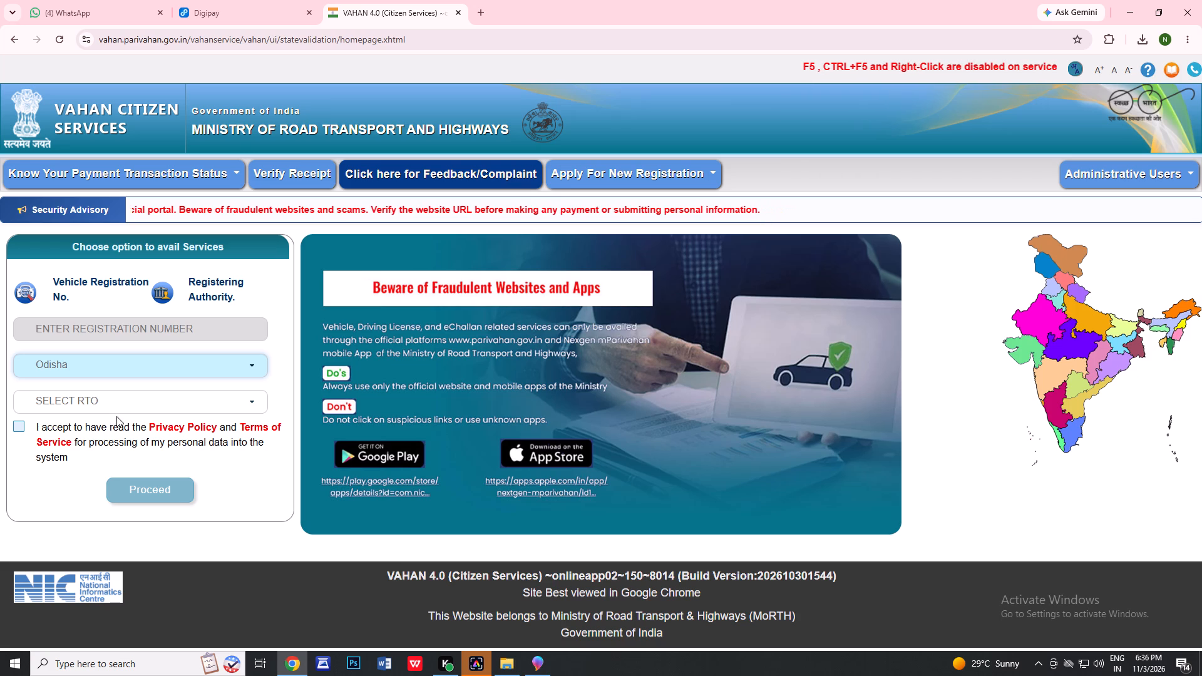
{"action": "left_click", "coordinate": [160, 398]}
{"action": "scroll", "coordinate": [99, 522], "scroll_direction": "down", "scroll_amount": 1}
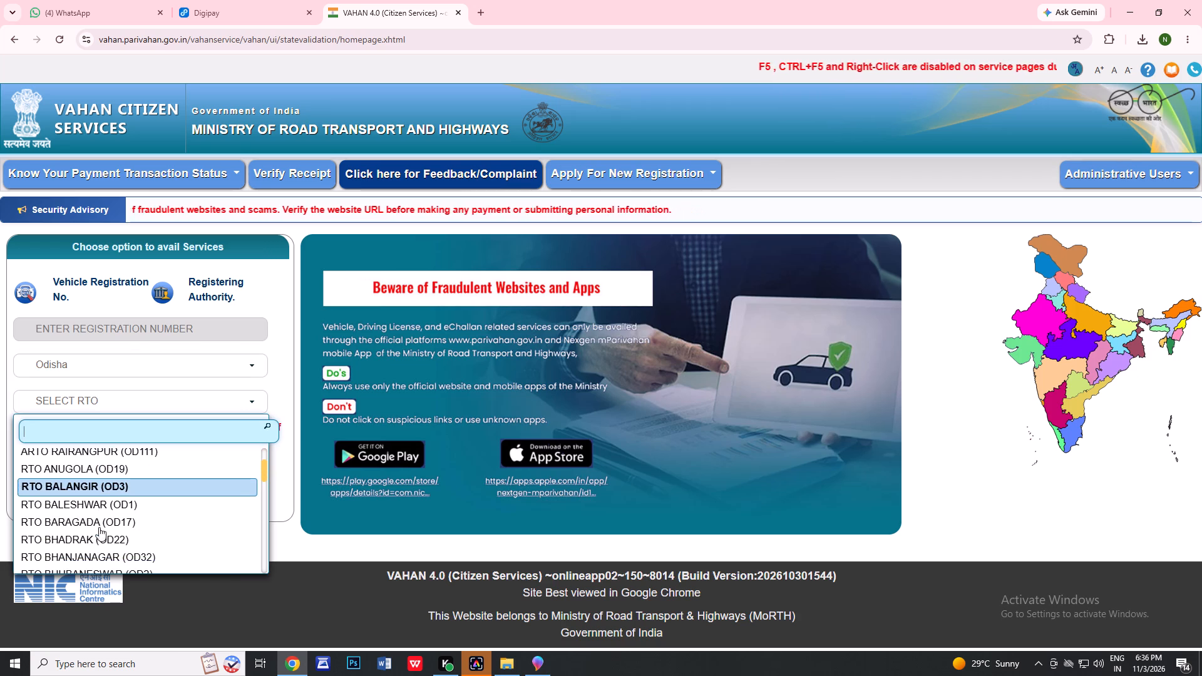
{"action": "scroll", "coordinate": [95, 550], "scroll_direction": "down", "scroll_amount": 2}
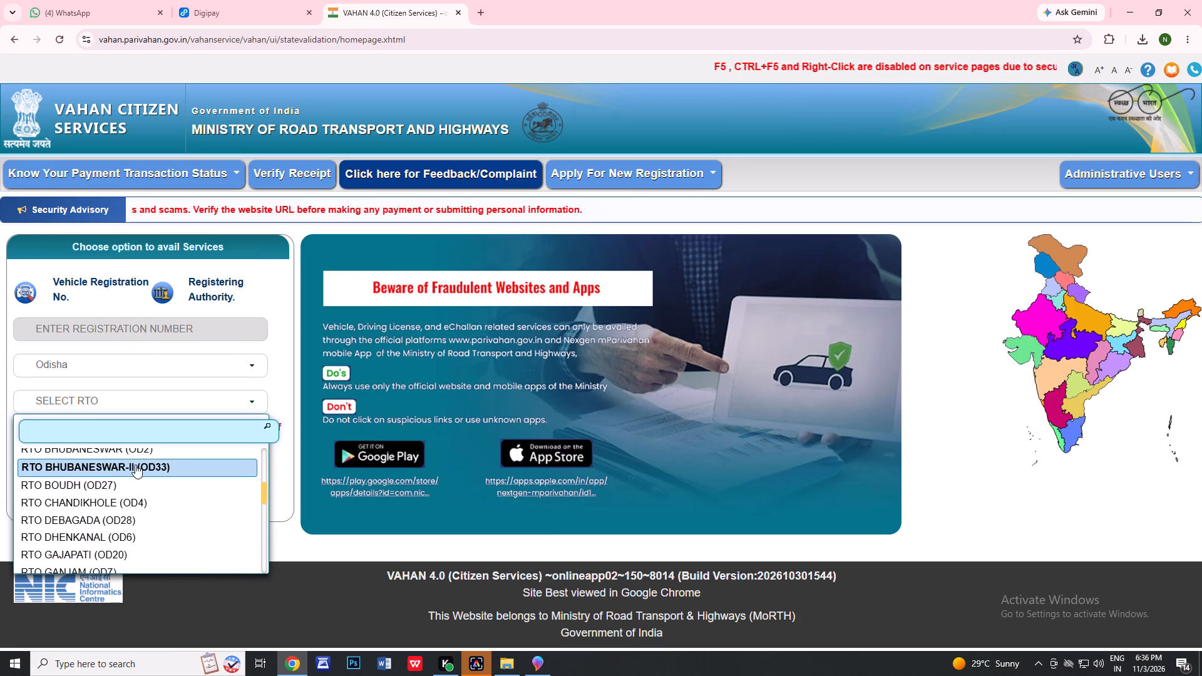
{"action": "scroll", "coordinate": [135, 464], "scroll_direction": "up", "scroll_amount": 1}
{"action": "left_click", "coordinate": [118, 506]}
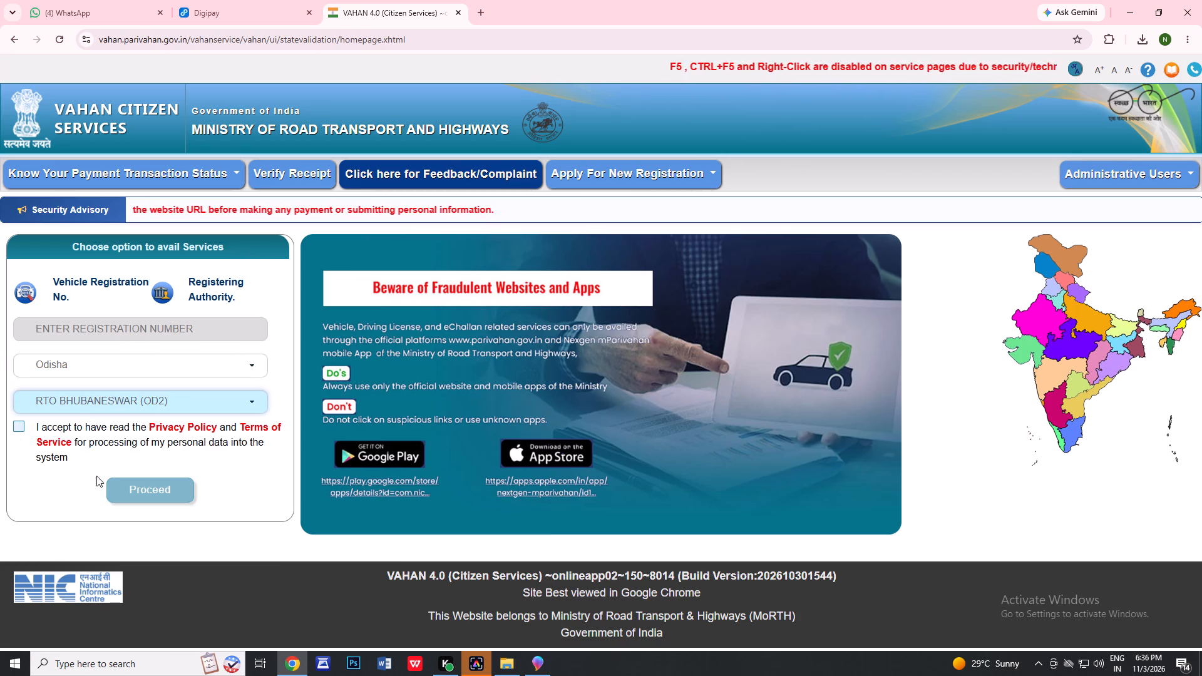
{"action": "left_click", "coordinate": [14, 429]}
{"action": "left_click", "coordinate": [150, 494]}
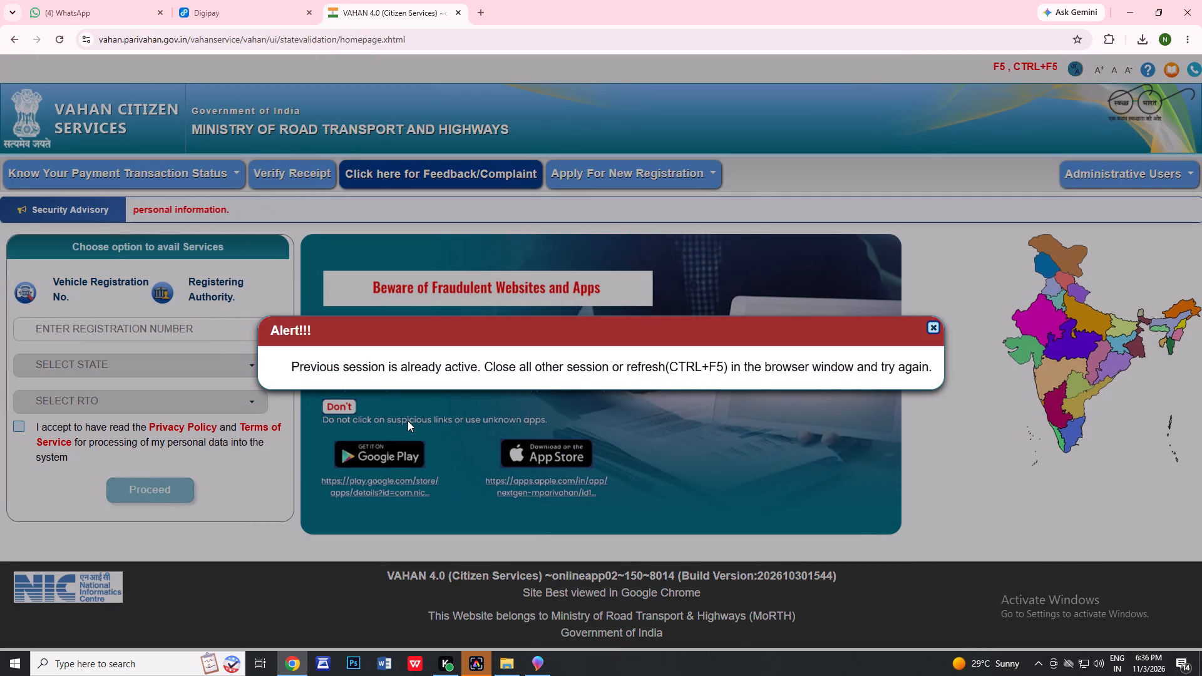
Reload the home page to clear the previous session and close the mobile number notice.
{"action": "key", "text": "ctrl+F5"}
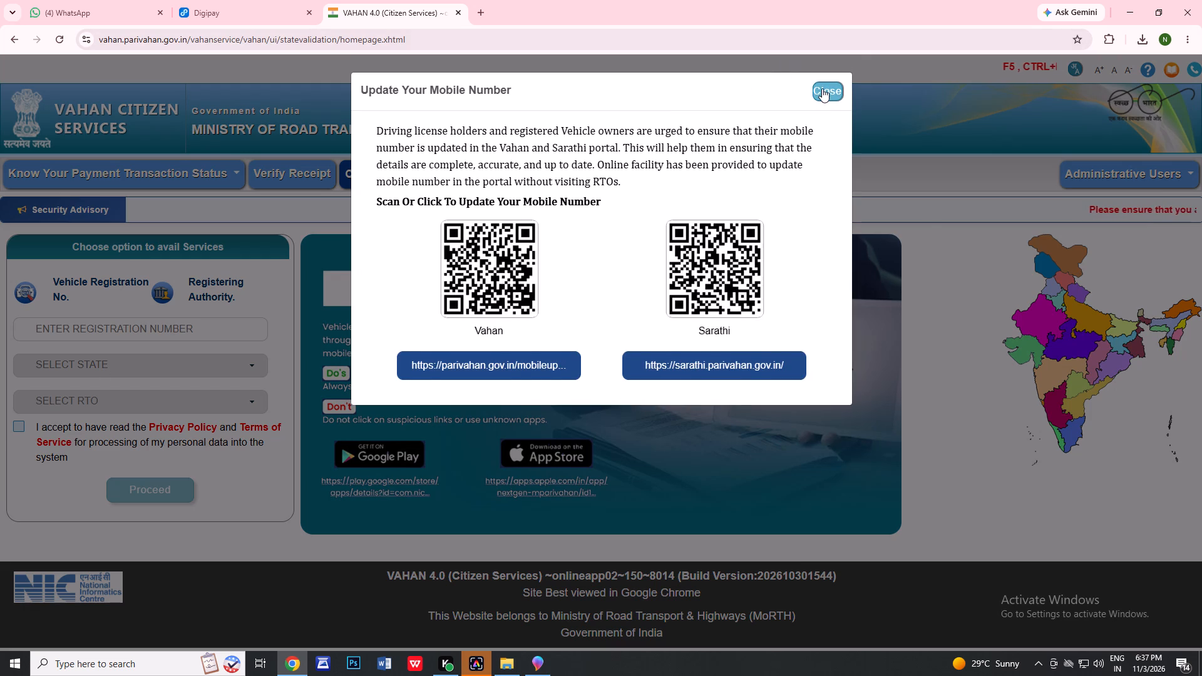
{"action": "left_click", "coordinate": [822, 88]}
Choose services by registering authority, select Odisha and RTO BHUBANESWAR (OD2), and accept the privacy policy and terms of service.
{"action": "left_click", "coordinate": [207, 300]}
{"action": "left_click", "coordinate": [111, 368]}
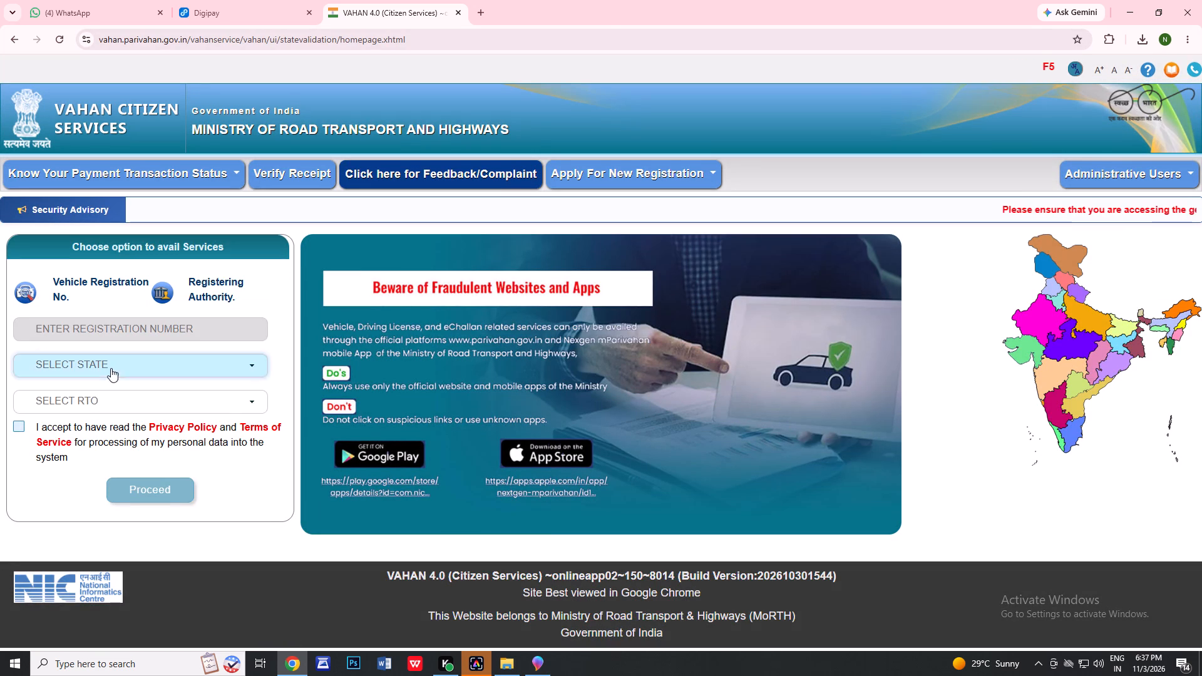
{"action": "scroll", "coordinate": [112, 515], "scroll_direction": "down", "scroll_amount": 3}
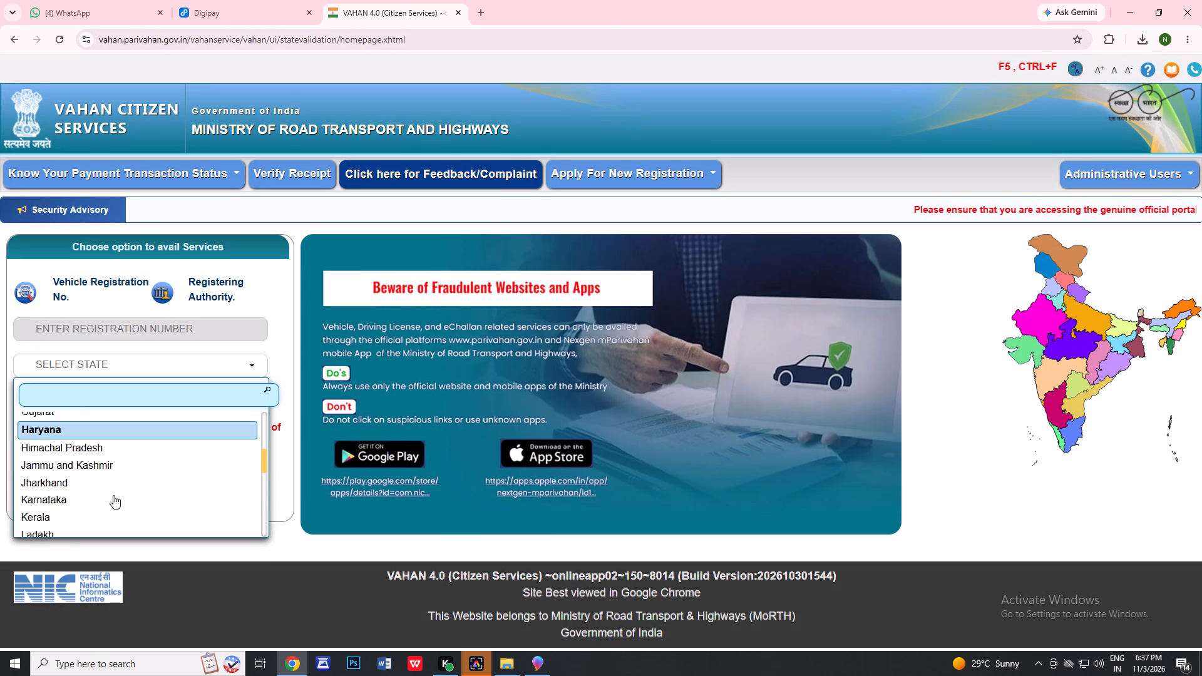
{"action": "scroll", "coordinate": [113, 495], "scroll_direction": "down", "scroll_amount": 2}
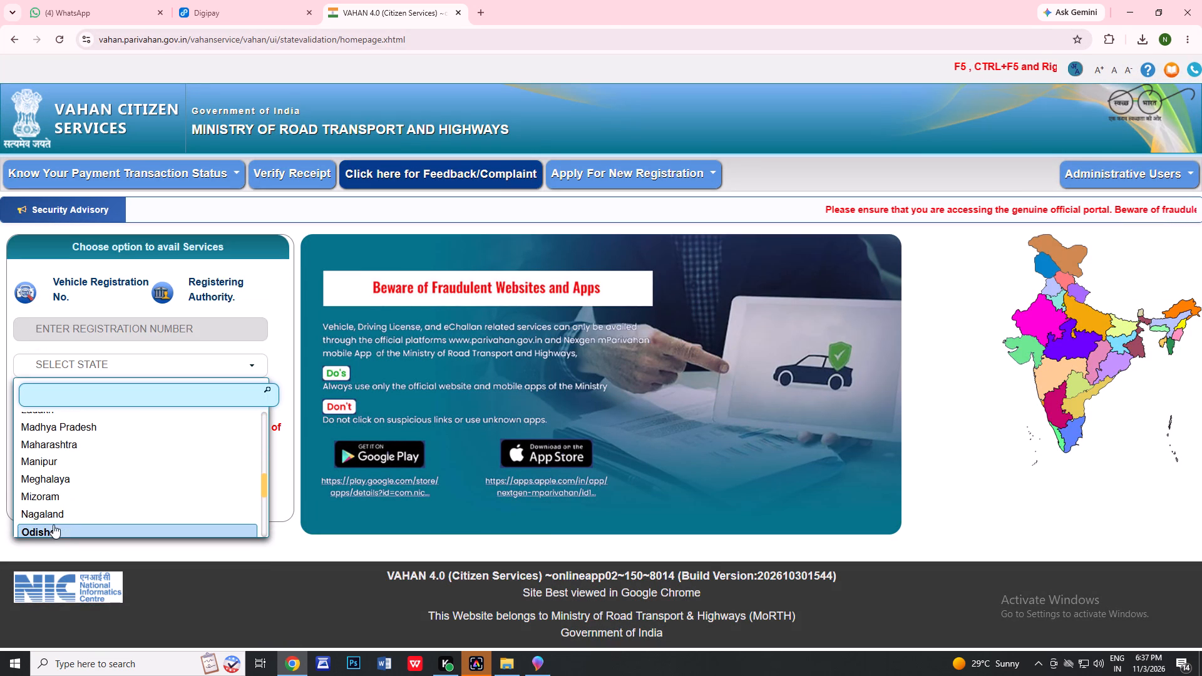
{"action": "left_click", "coordinate": [51, 527]}
{"action": "left_click", "coordinate": [77, 402]}
{"action": "scroll", "coordinate": [83, 515], "scroll_direction": "down", "scroll_amount": 1}
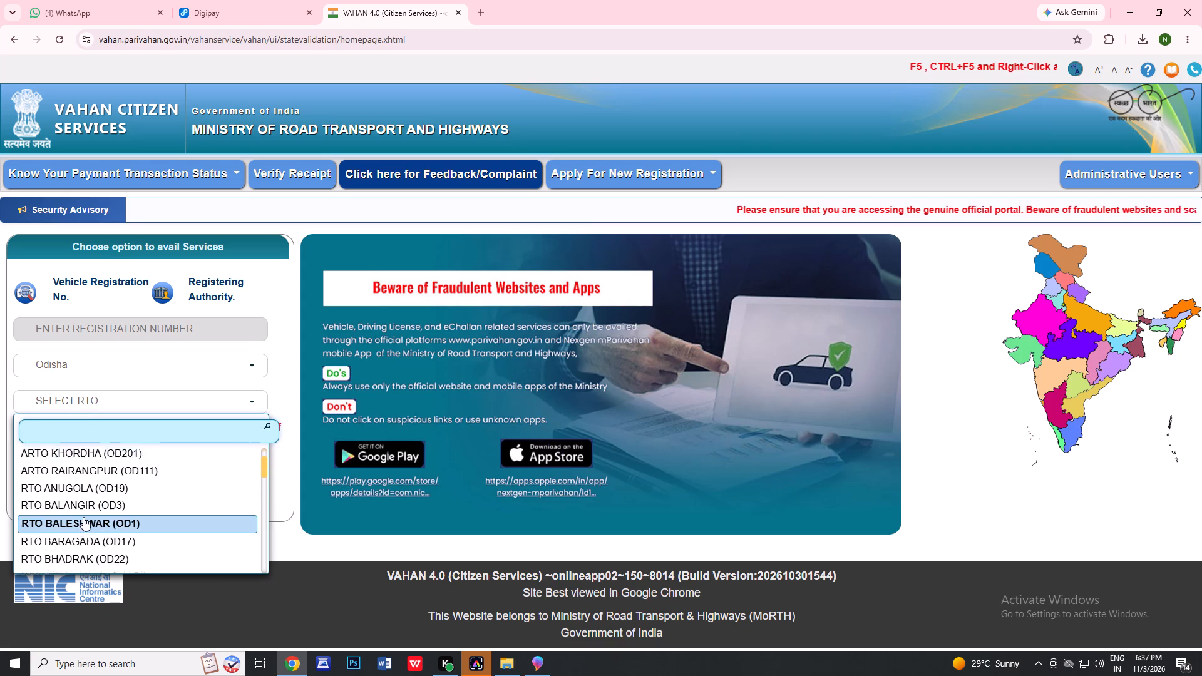
{"action": "scroll", "coordinate": [93, 502], "scroll_direction": "down", "scroll_amount": 1}
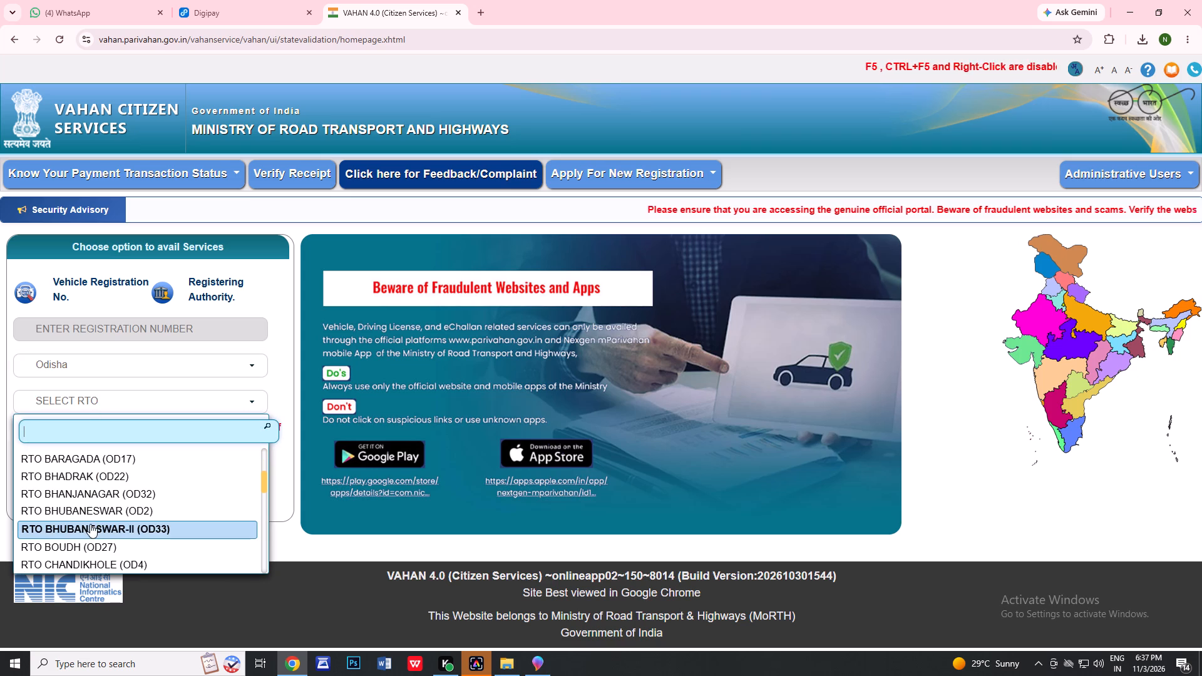
{"action": "left_click", "coordinate": [100, 510]}
{"action": "left_click", "coordinate": [23, 429]}
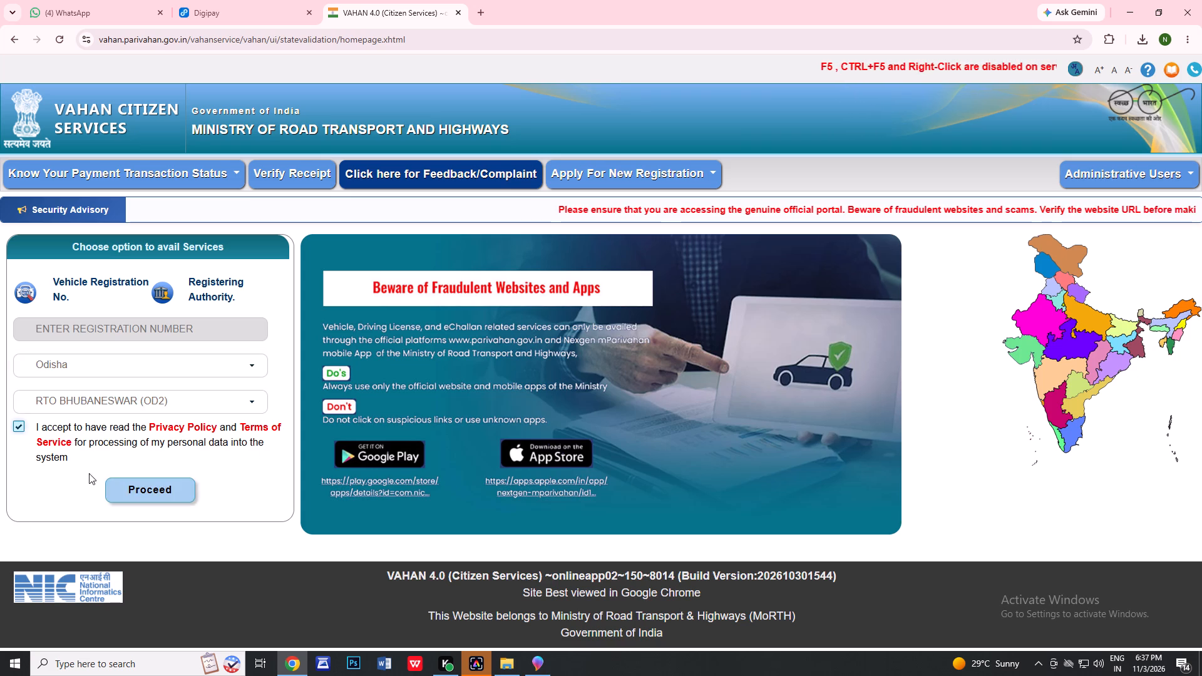
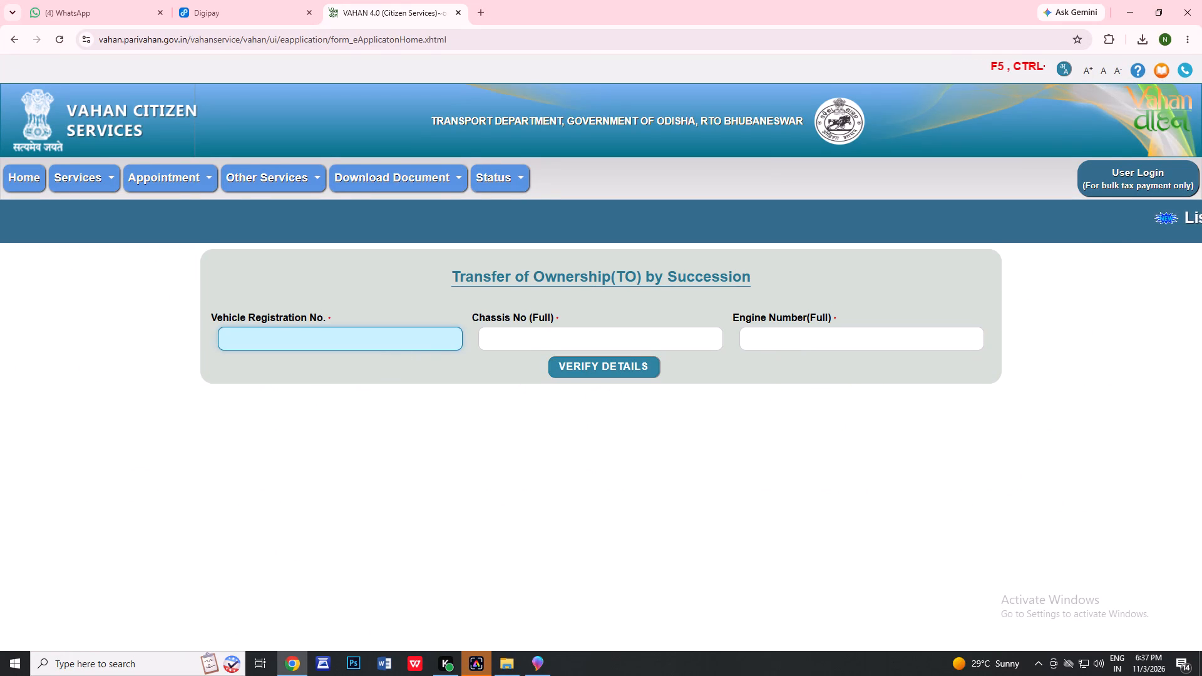
Enter the vehicle's registration number and full chassis number in the Transfer of Ownership by Succession form.
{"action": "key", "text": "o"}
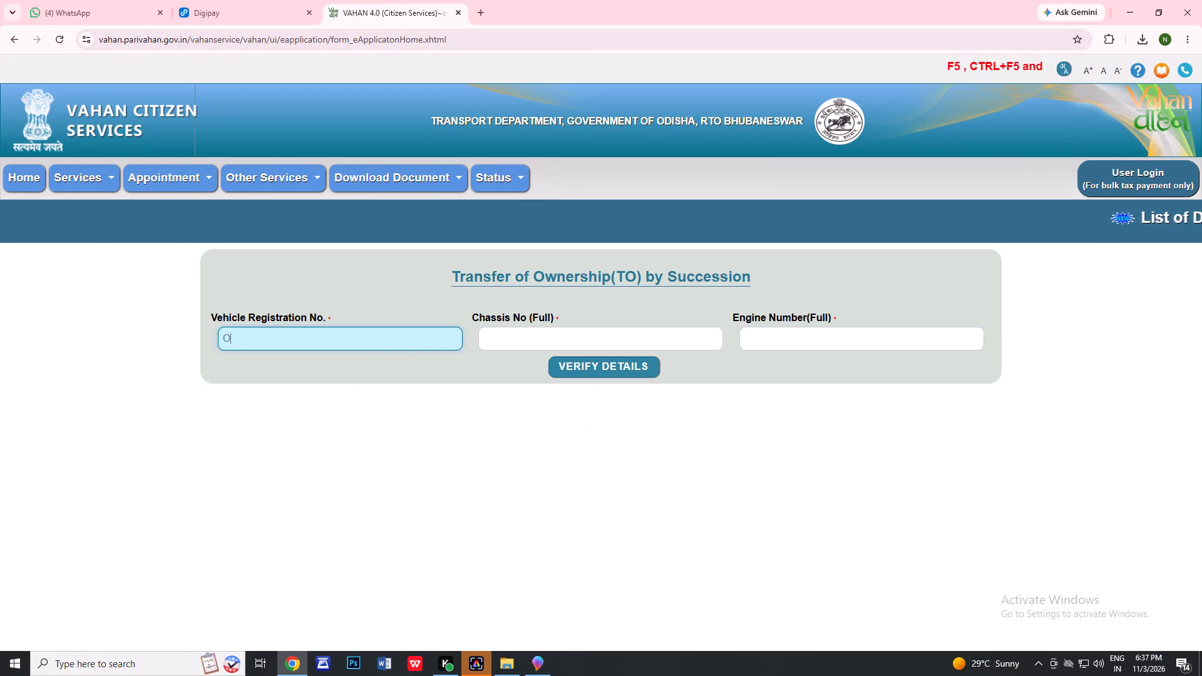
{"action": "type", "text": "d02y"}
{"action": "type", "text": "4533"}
{"action": "left_click", "coordinate": [497, 342]}
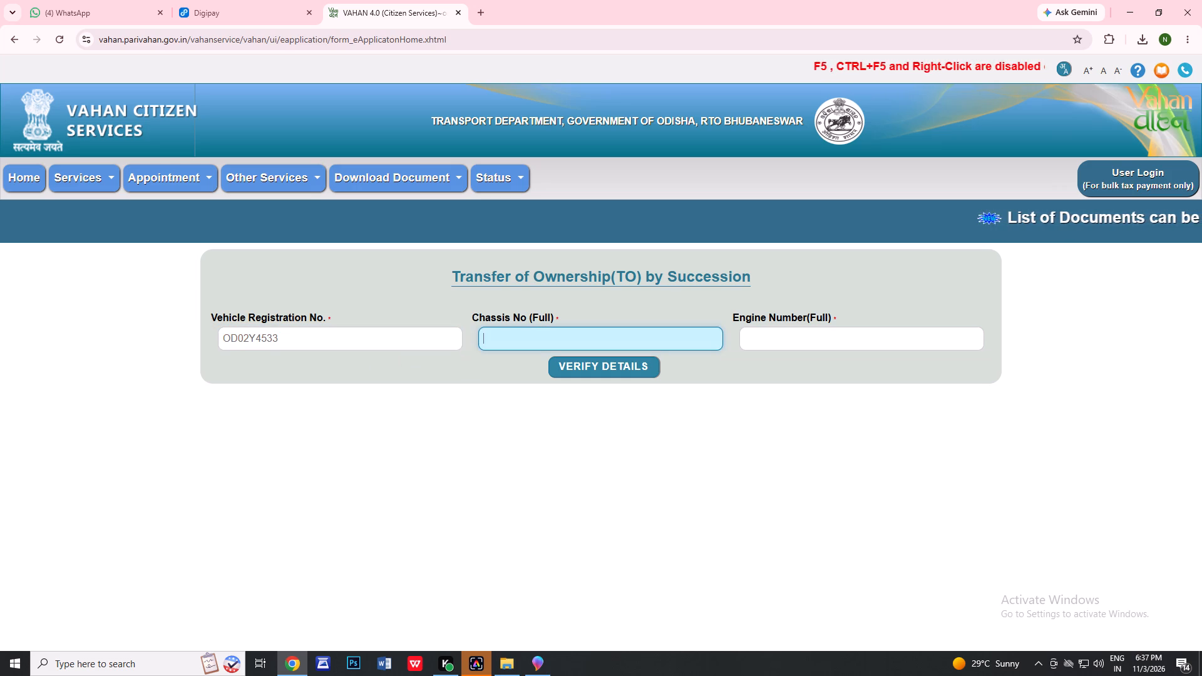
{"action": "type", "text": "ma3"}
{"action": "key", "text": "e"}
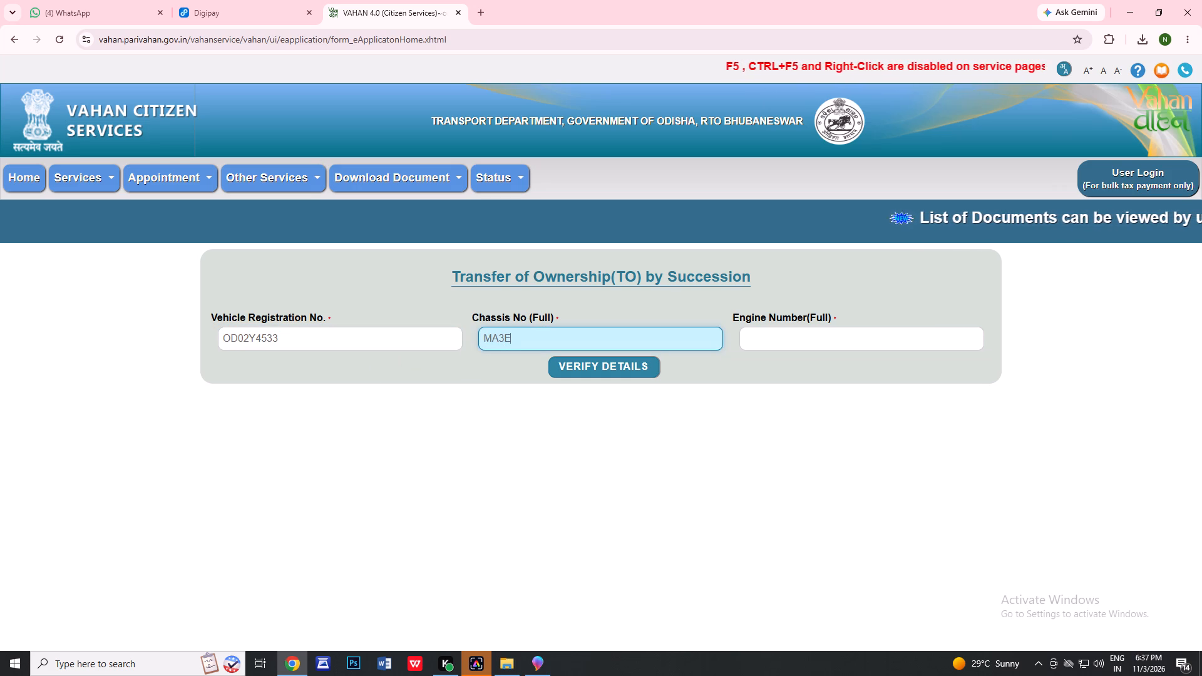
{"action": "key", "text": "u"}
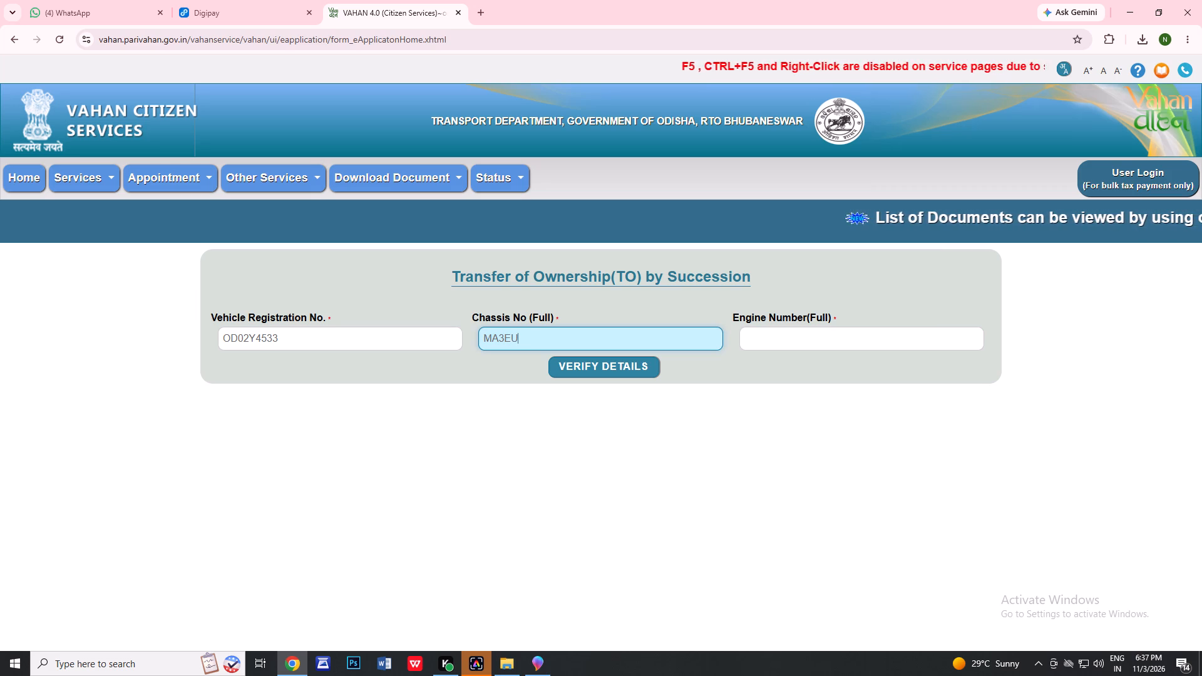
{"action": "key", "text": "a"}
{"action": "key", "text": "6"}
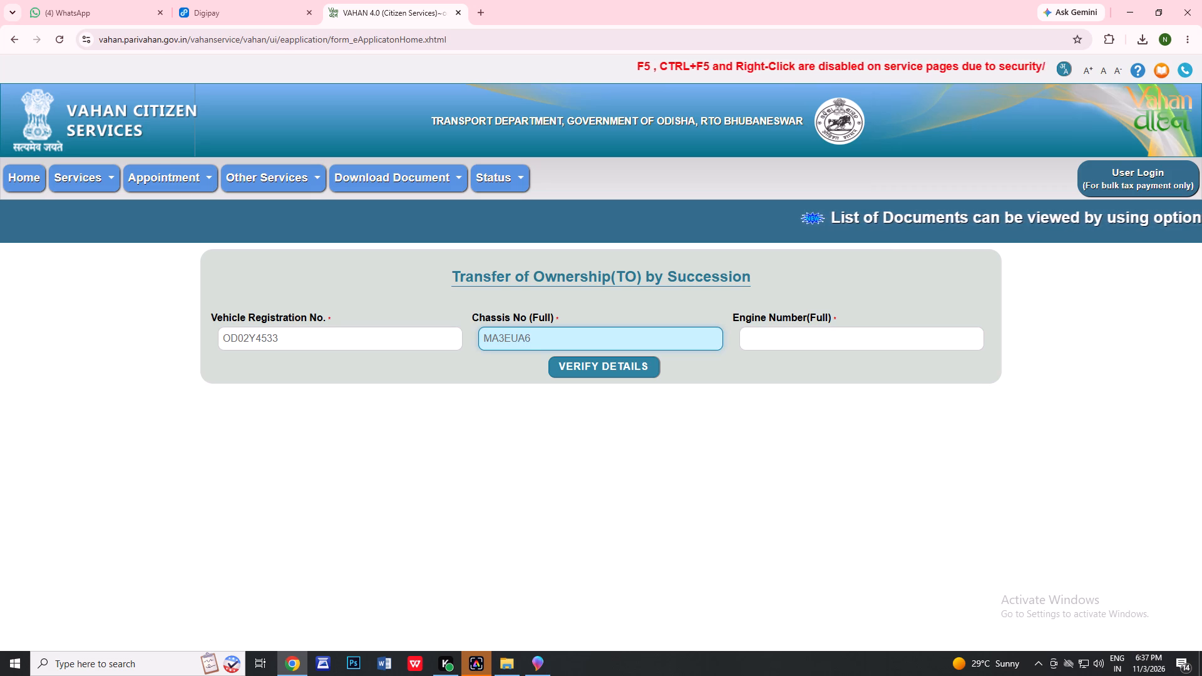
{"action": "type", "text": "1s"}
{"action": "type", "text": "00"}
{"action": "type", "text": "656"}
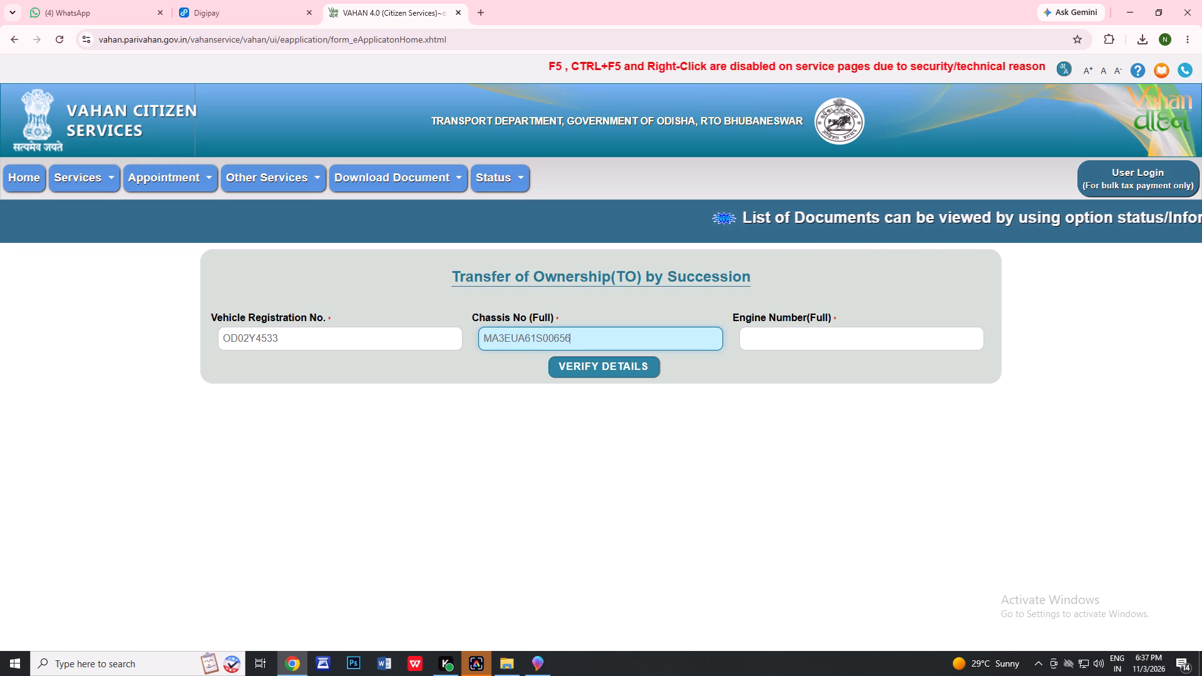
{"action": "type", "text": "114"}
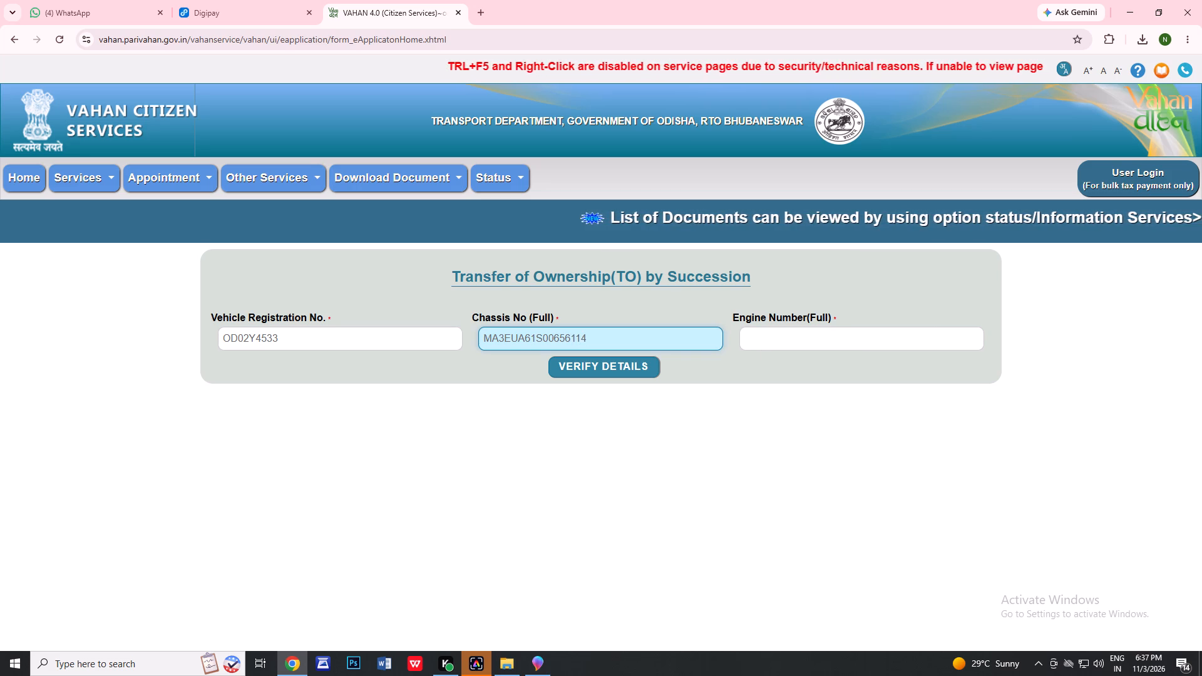
Enter the vehicle's full engine number and submit the vehicle details for verification.
{"action": "left_click", "coordinate": [809, 336]}
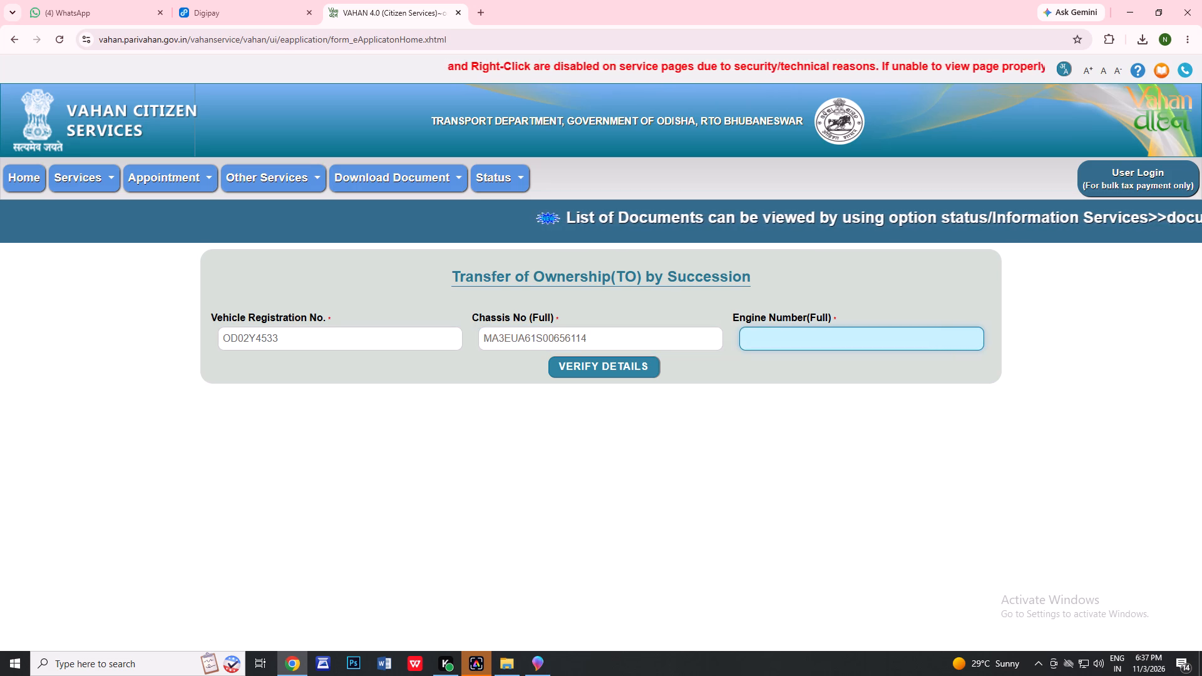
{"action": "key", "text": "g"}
{"action": "key", "text": "BackSpace"}
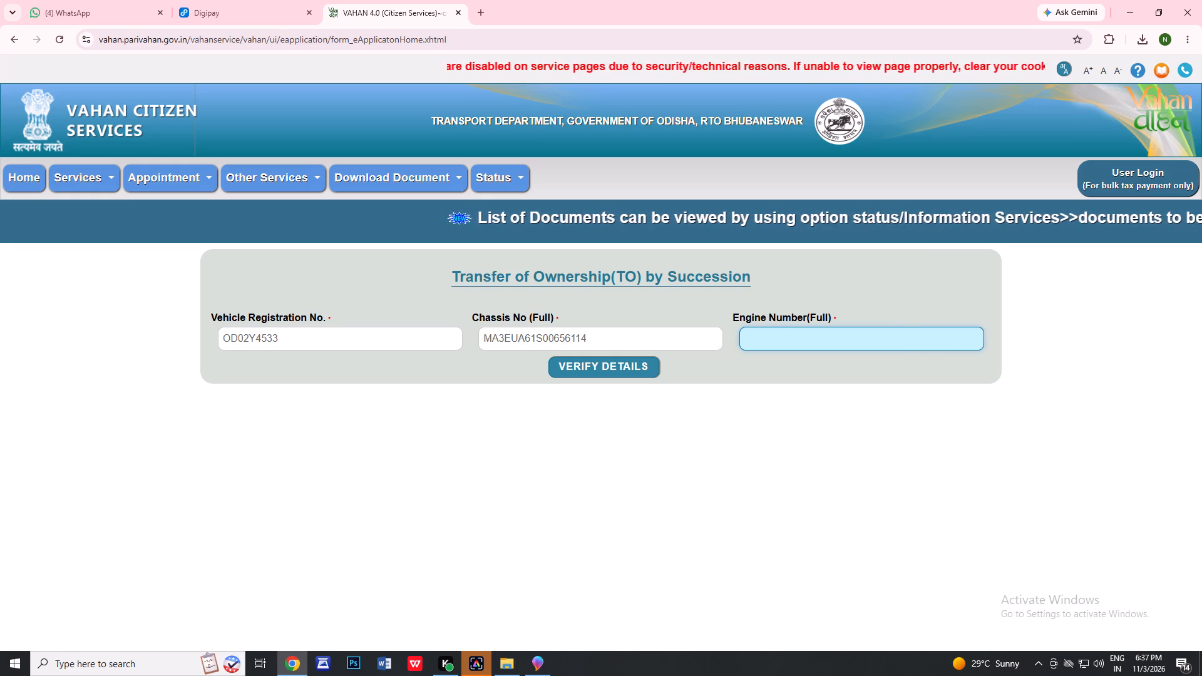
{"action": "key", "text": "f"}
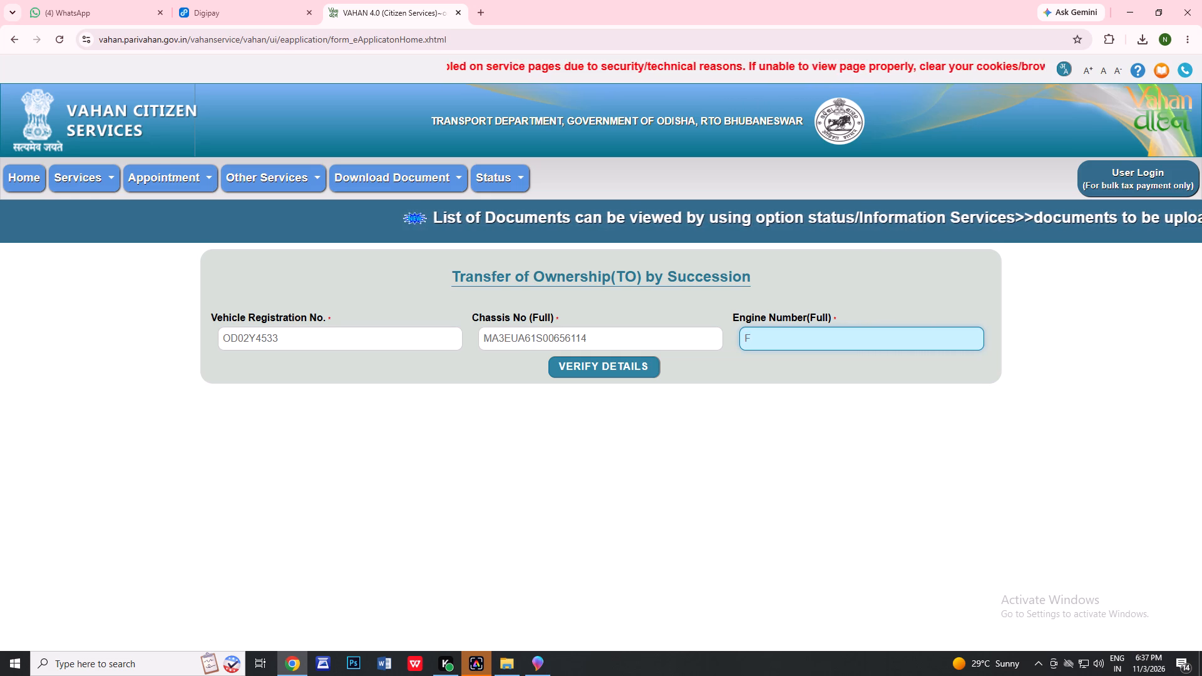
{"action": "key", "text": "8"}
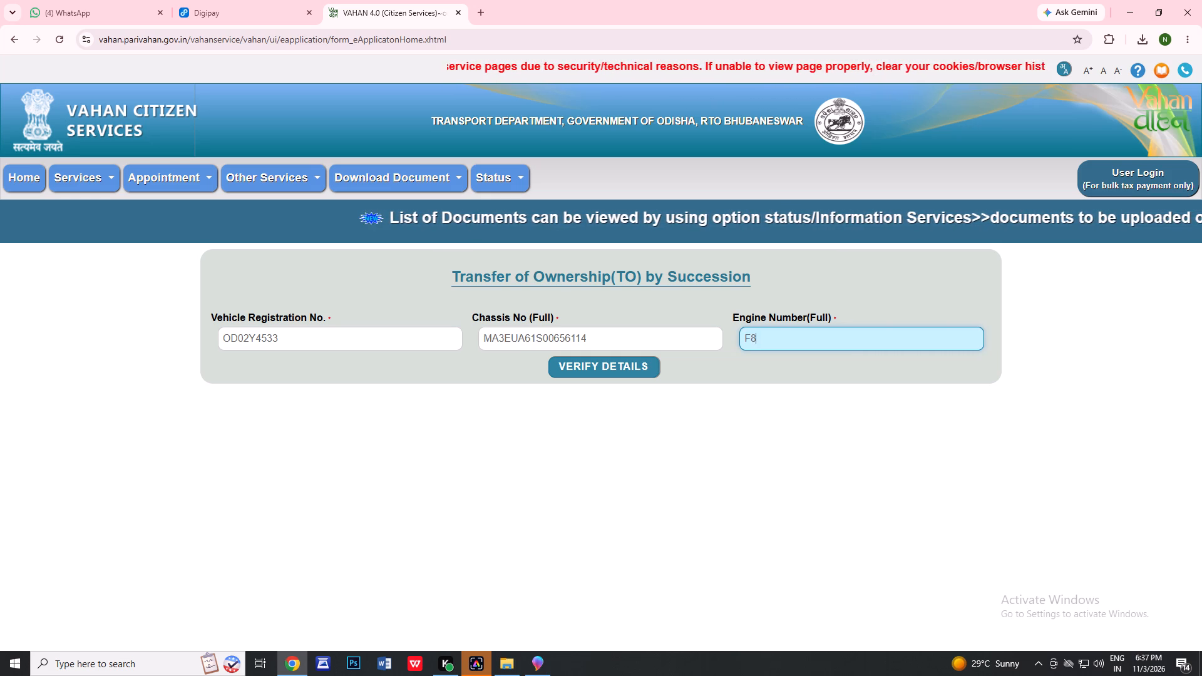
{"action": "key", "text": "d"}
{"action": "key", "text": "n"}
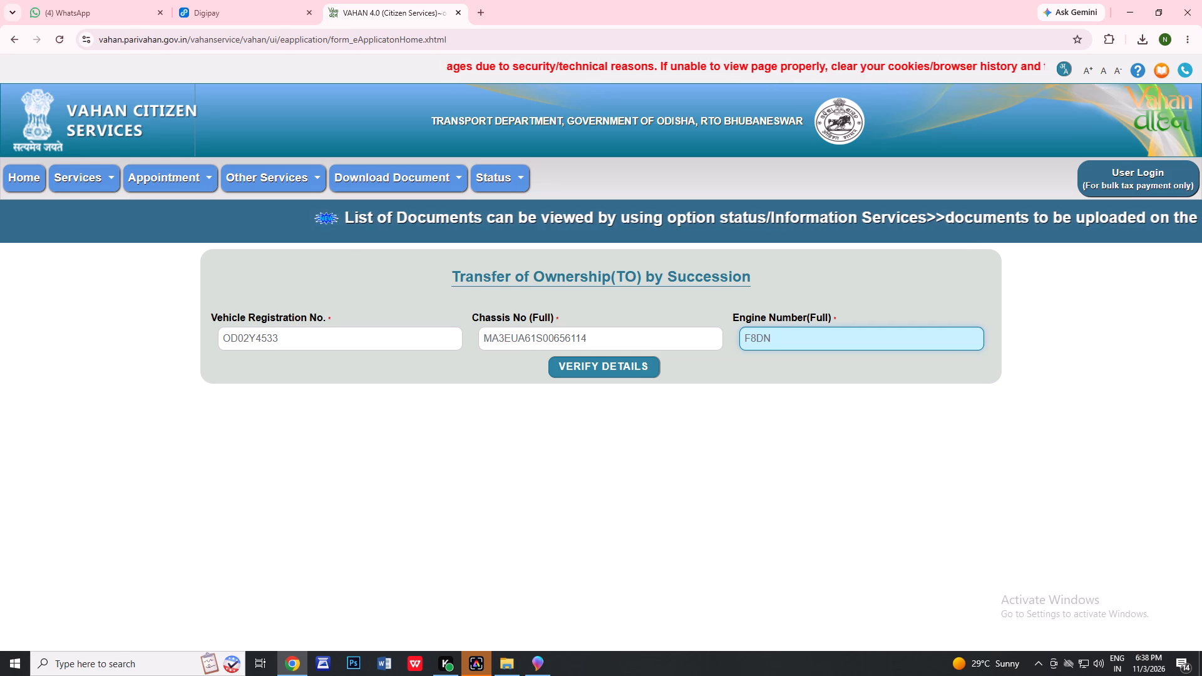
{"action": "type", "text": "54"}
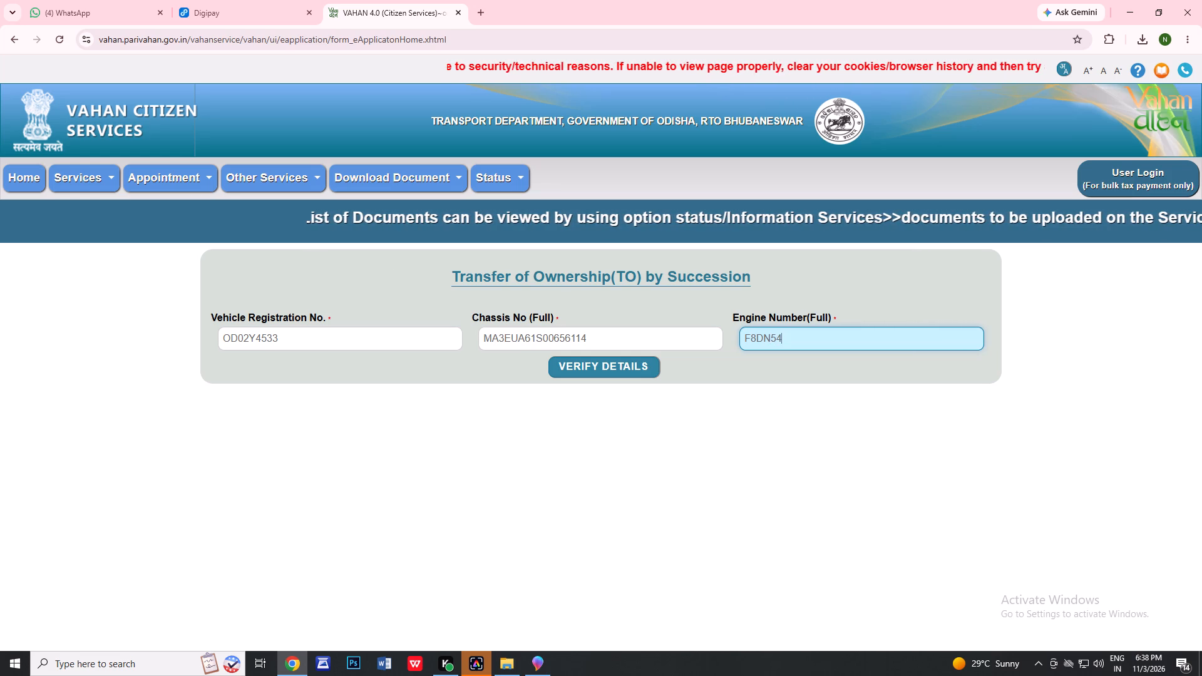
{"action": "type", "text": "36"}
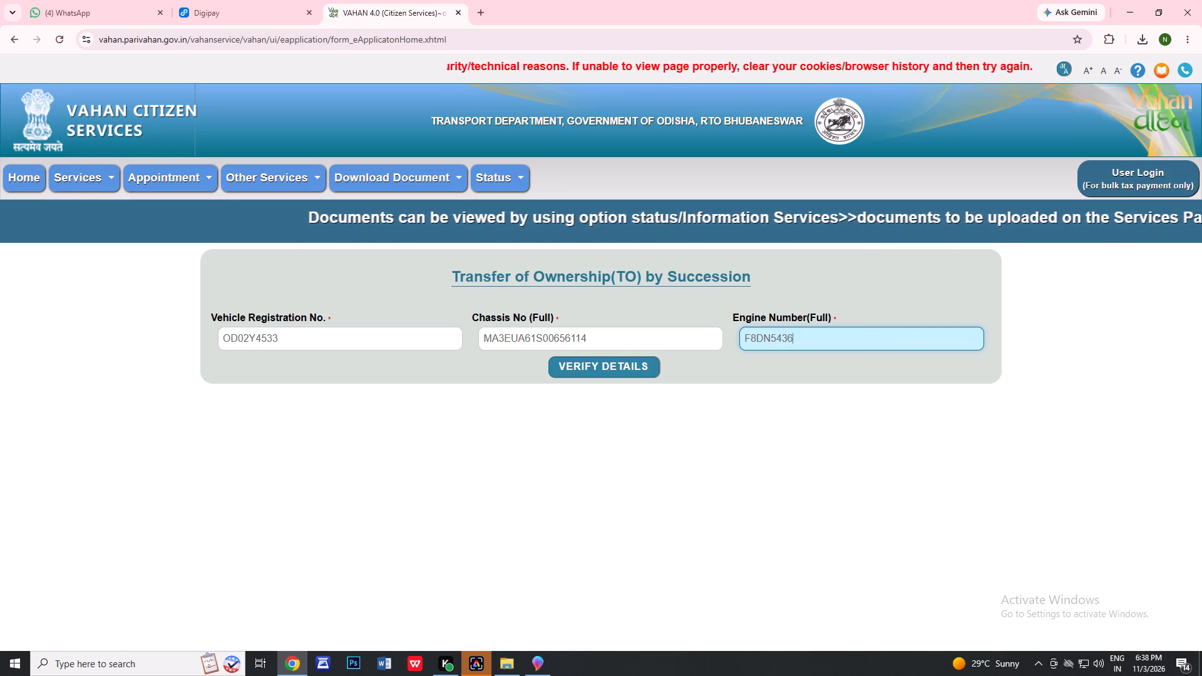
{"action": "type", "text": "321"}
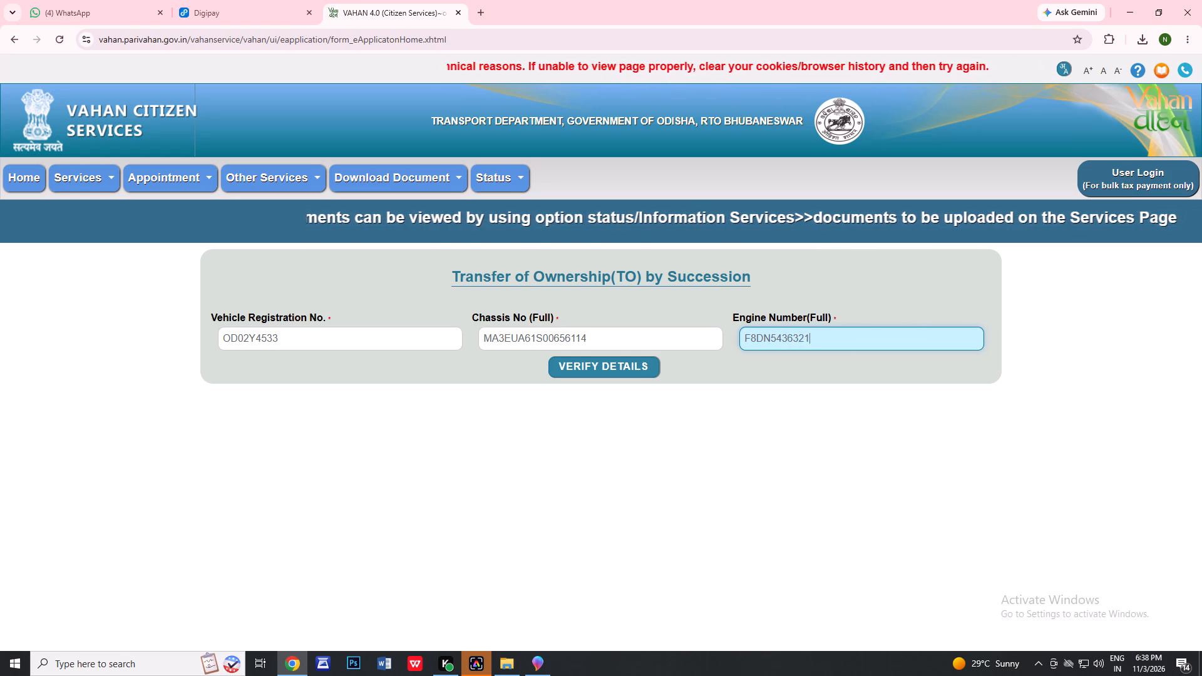
{"action": "left_click", "coordinate": [605, 368]}
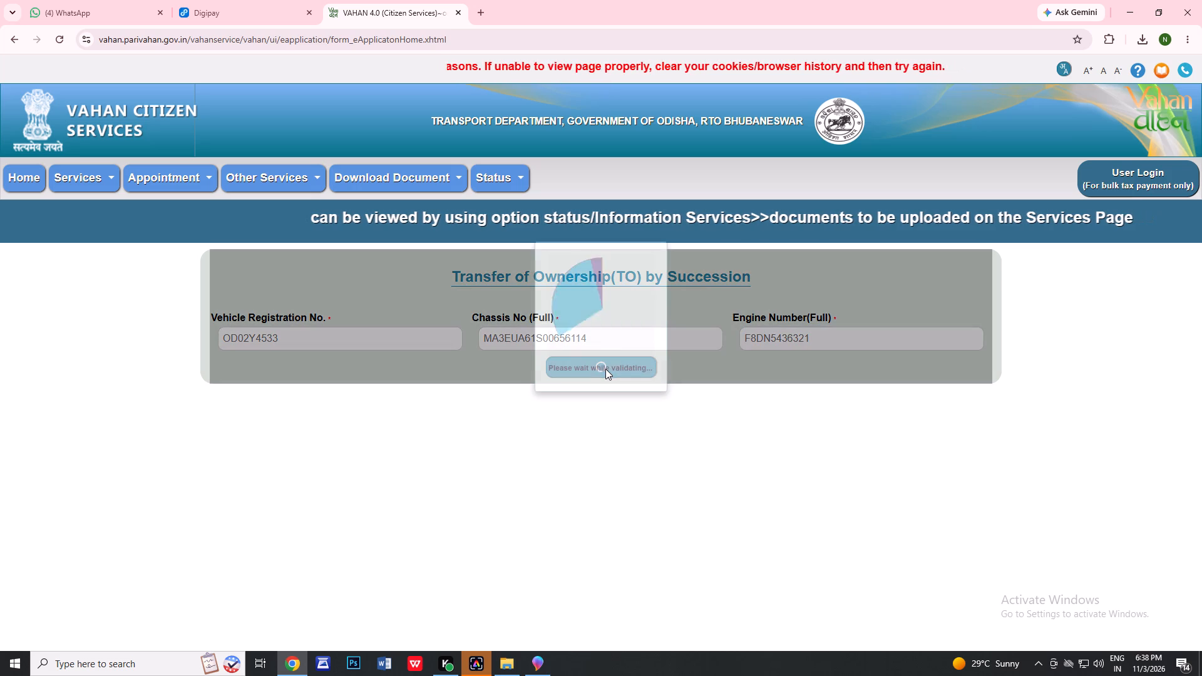
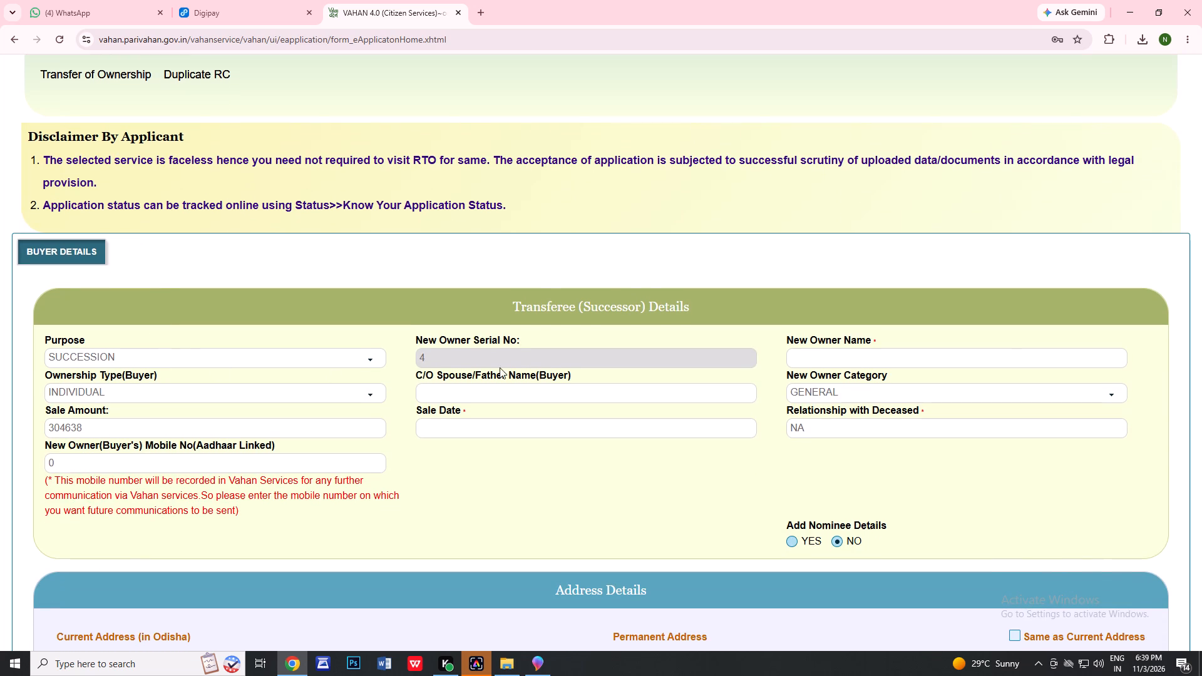
Enter the successor's full name as the new owner in the transferee details.
{"action": "left_click", "coordinate": [859, 355]}
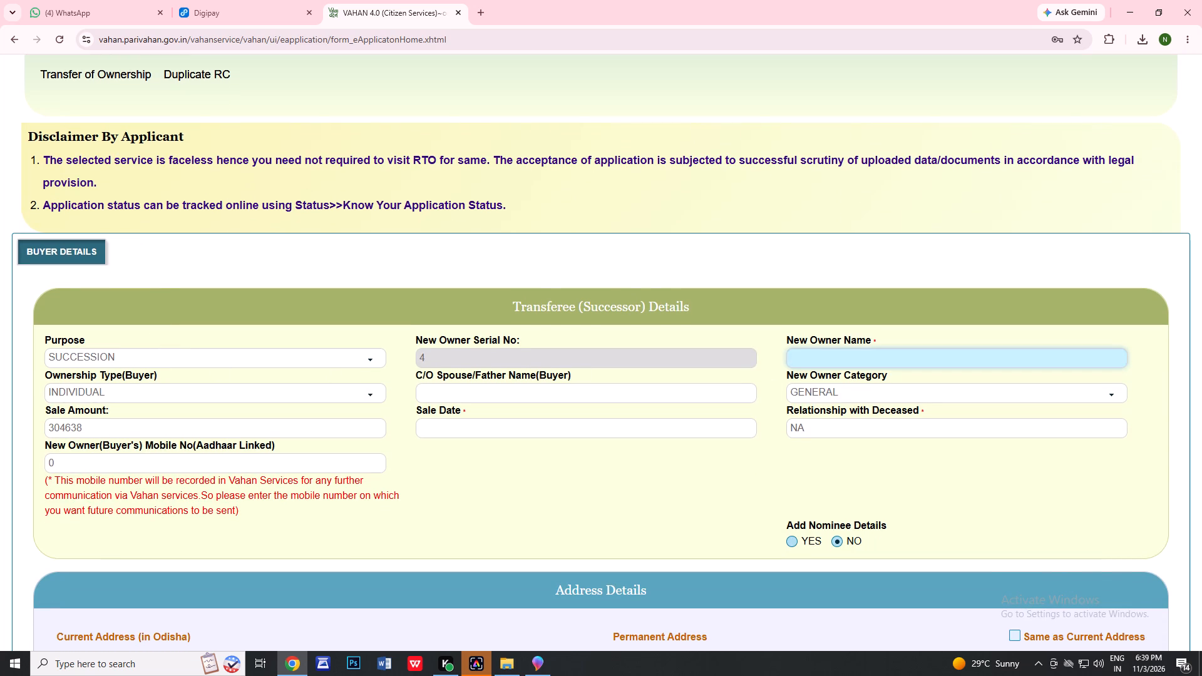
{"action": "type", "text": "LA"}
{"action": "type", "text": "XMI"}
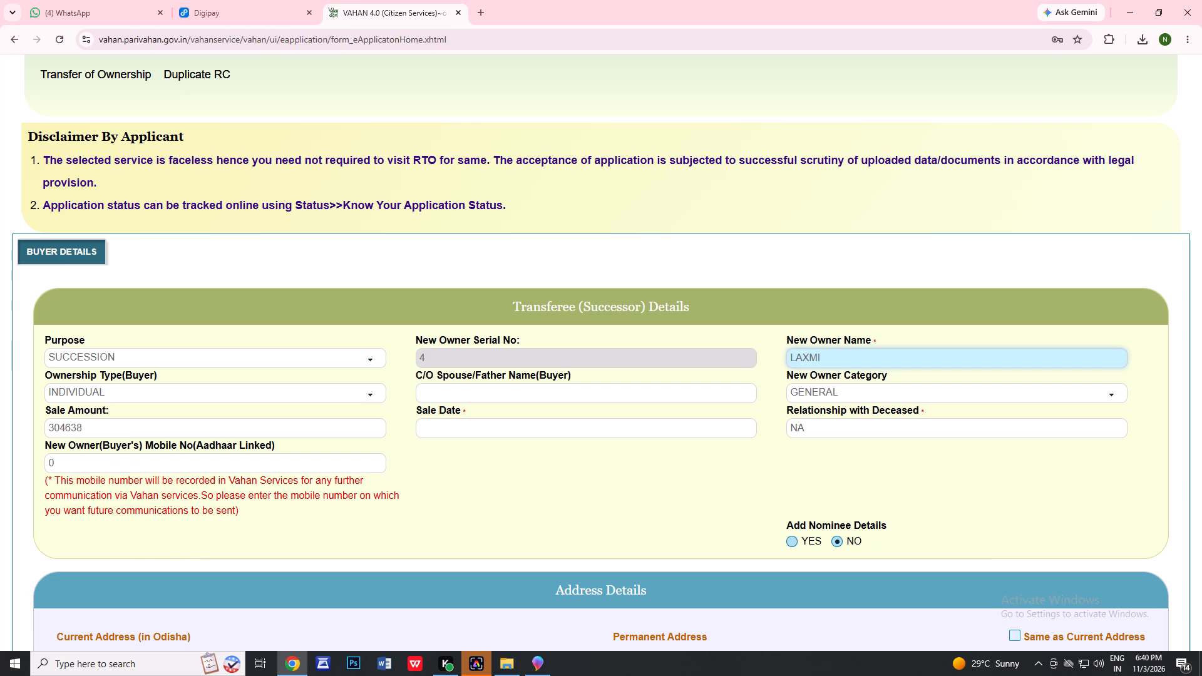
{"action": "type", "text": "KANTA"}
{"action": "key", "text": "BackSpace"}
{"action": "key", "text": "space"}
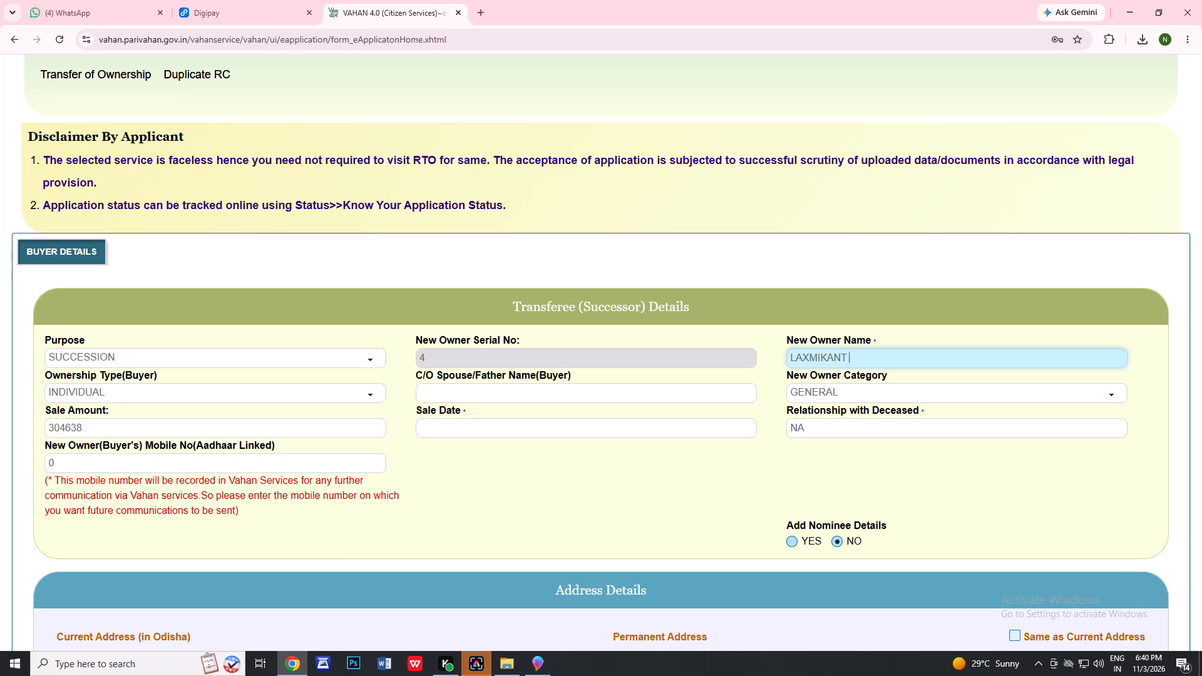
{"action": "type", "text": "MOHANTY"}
Enter the full name of the new owner's father or spouse in the transferee details.
{"action": "left_click", "coordinate": [502, 401]}
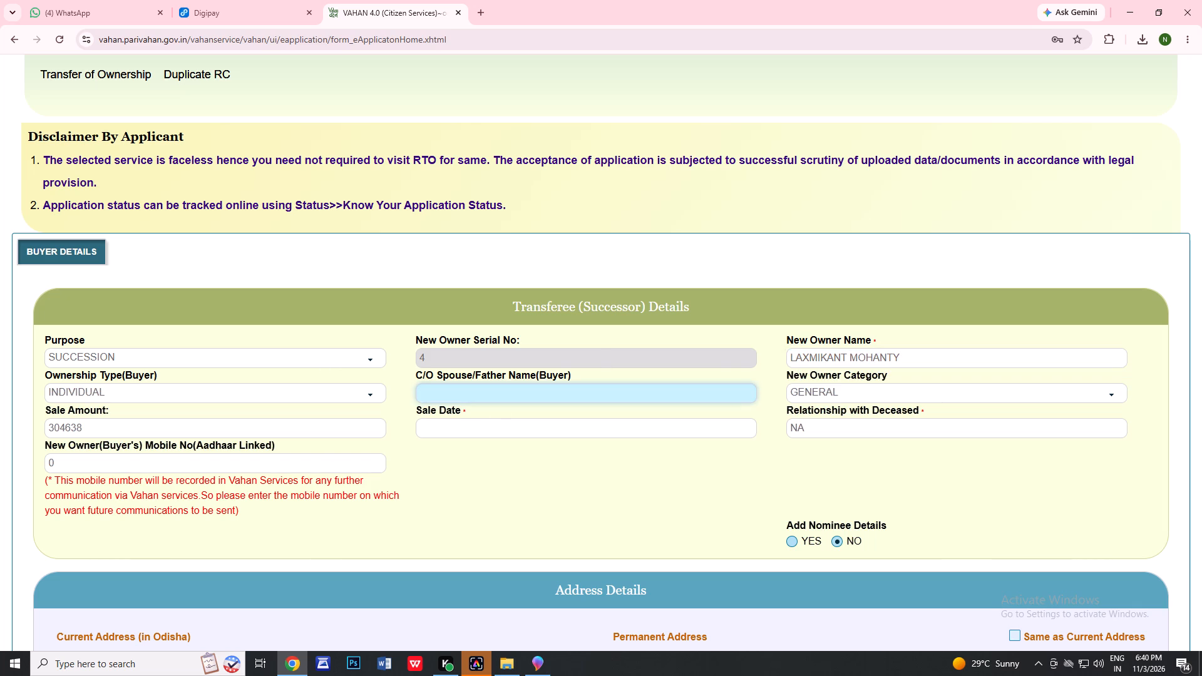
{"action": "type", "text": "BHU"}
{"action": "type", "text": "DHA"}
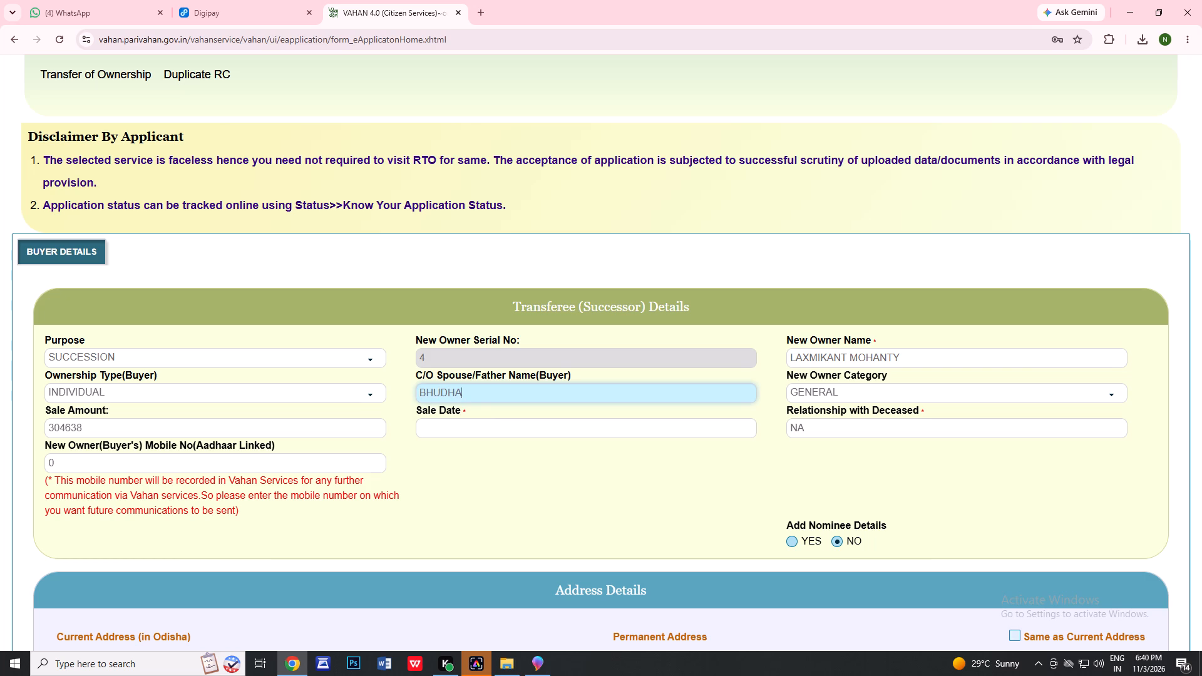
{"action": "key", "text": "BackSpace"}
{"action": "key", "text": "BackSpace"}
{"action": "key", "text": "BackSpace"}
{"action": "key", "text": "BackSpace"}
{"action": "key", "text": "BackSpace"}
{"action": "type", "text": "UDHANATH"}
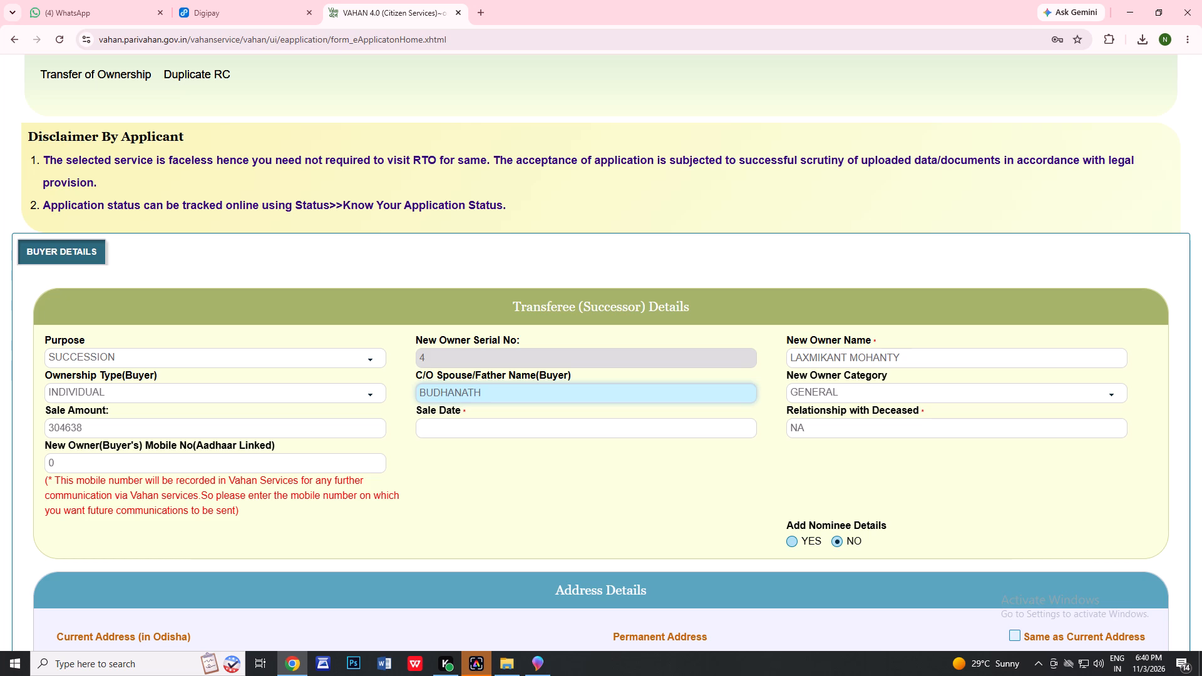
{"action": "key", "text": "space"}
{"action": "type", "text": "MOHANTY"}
Set the sale date in the transferee details to 03-Nov-2026.
{"action": "left_click", "coordinate": [521, 428]}
{"action": "left_click", "coordinate": [492, 514]}
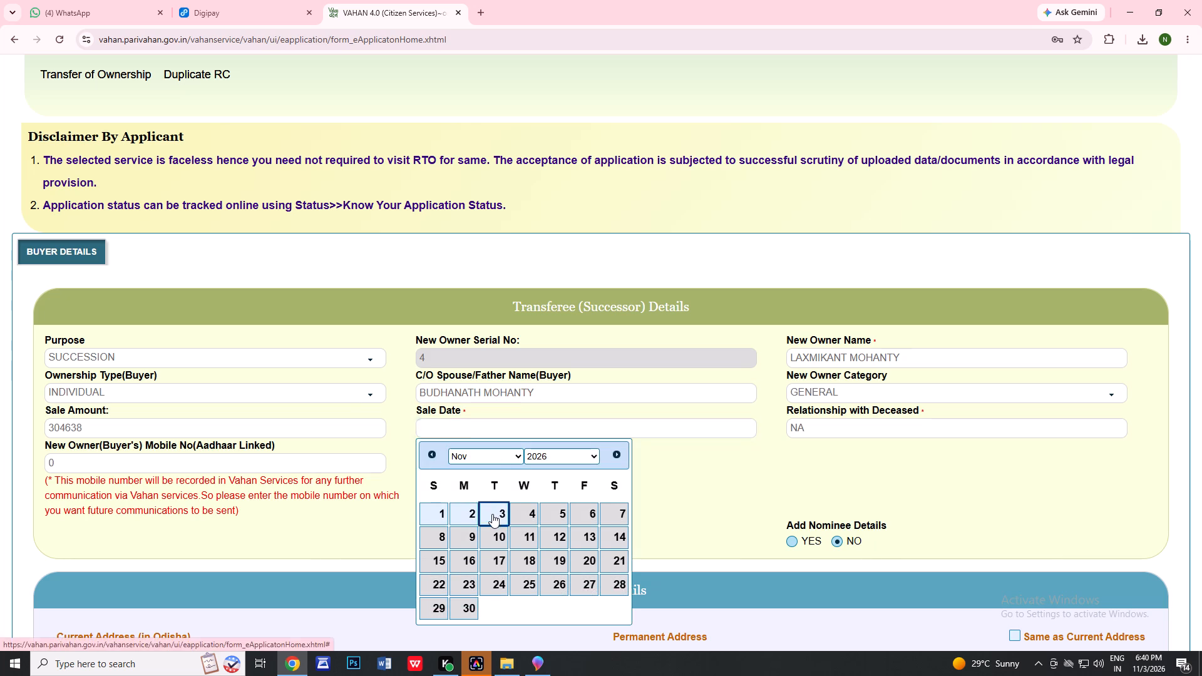
{"action": "scroll", "coordinate": [823, 450], "scroll_direction": "down", "scroll_amount": 1}
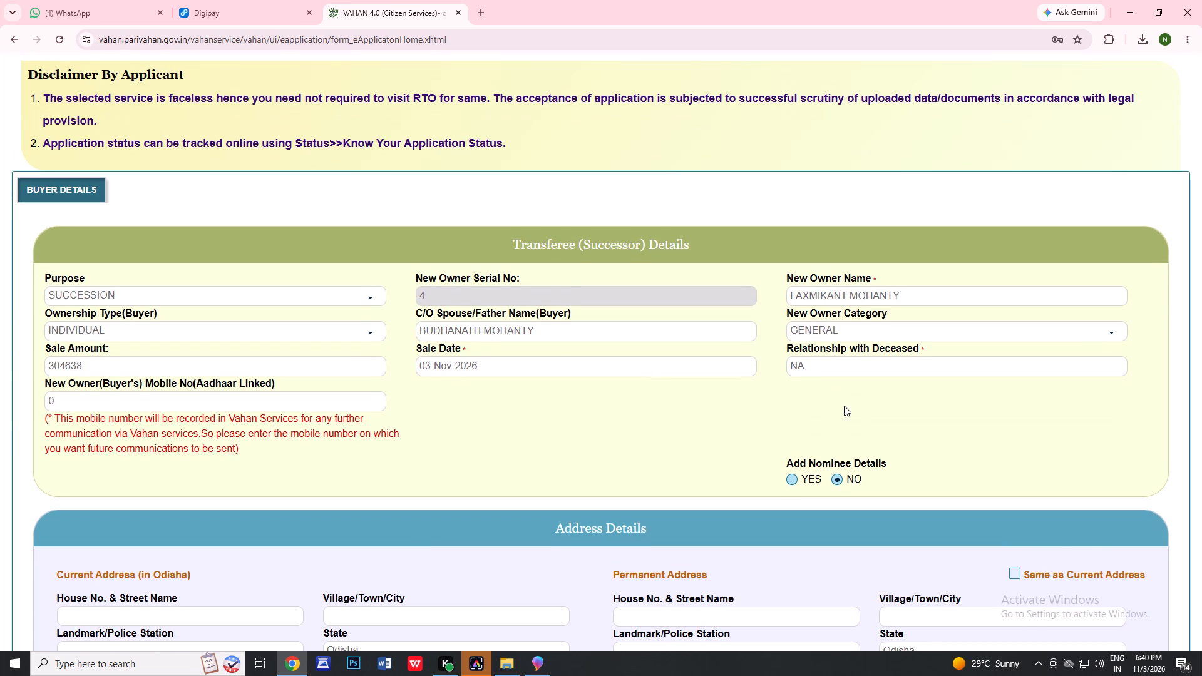
{"action": "scroll", "coordinate": [776, 402], "scroll_direction": "down", "scroll_amount": 1}
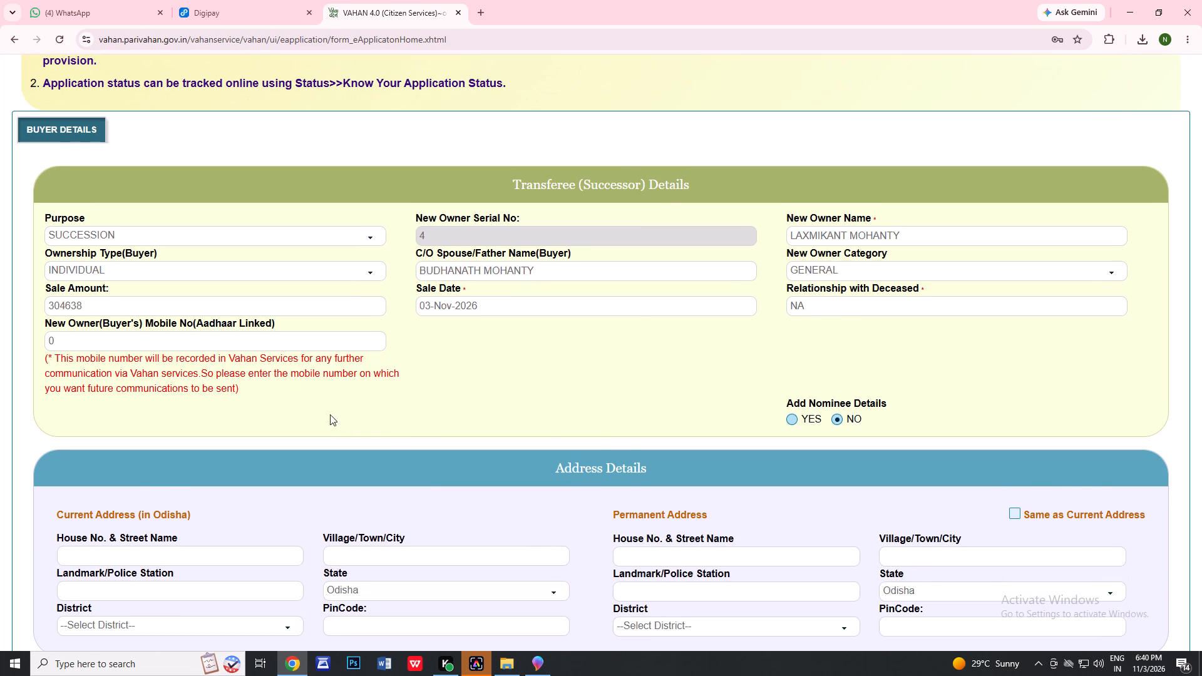
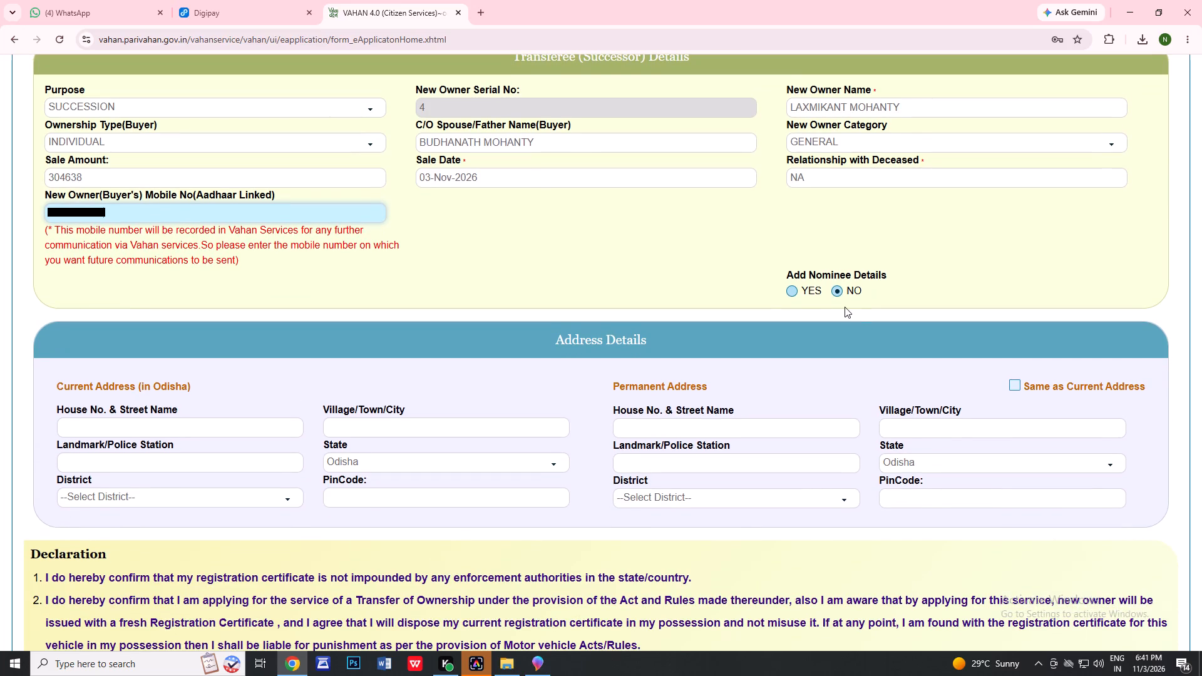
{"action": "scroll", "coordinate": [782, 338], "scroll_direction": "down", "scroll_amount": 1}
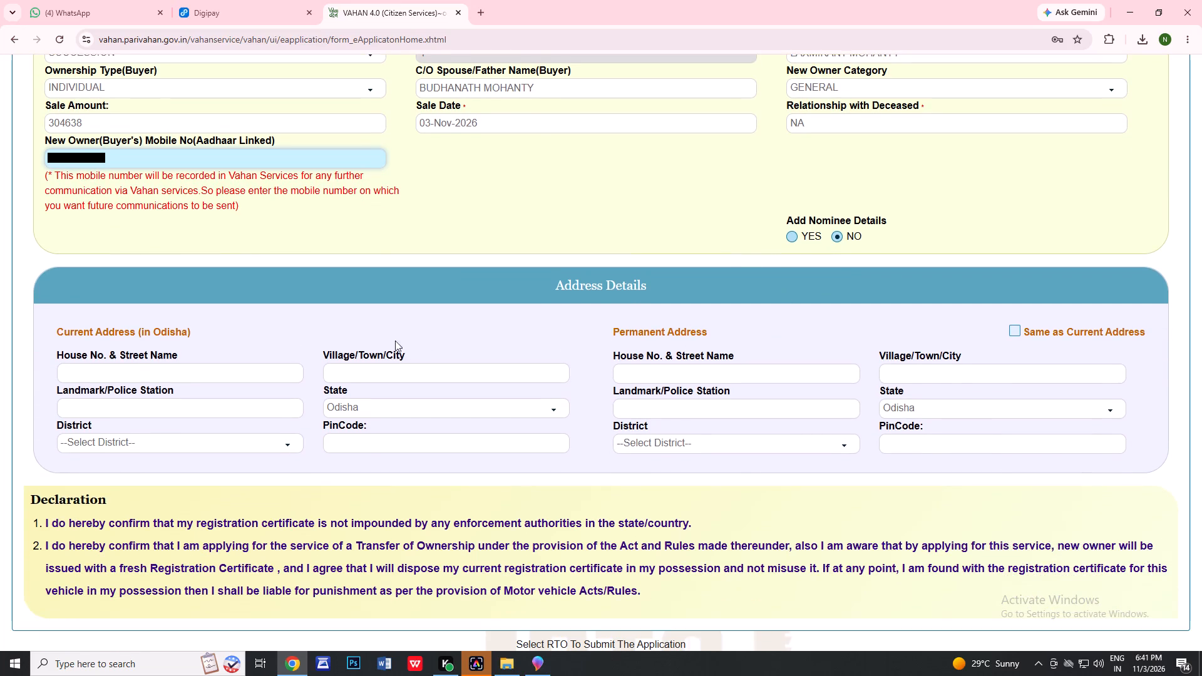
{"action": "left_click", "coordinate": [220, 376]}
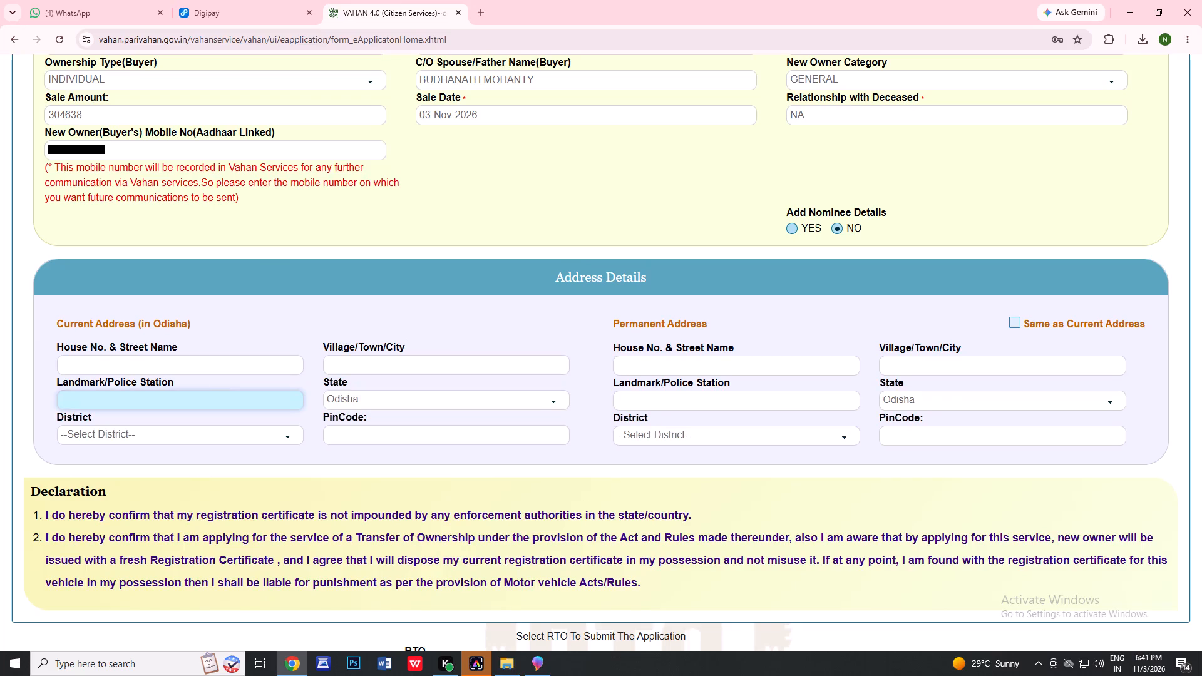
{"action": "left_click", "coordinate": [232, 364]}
Opt to add nominee details in the transferee (successor) section by choosing YES.
{"action": "scroll", "coordinate": [257, 351], "scroll_direction": "up", "scroll_amount": 2}
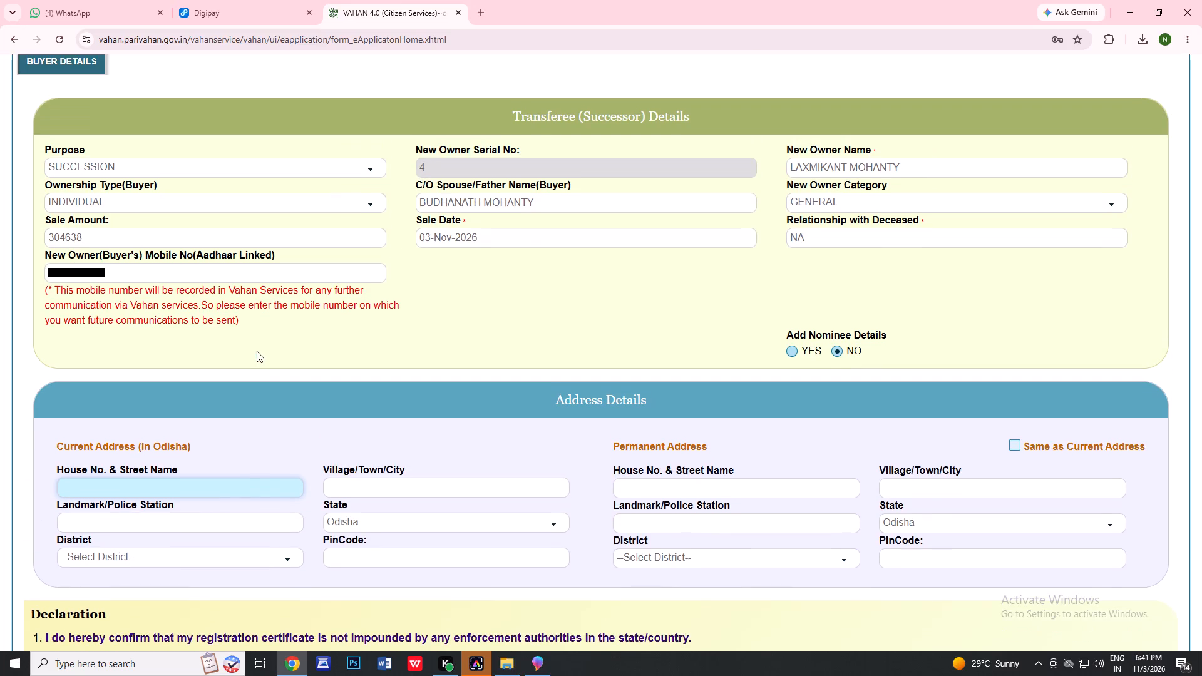
{"action": "left_click", "coordinate": [791, 355]}
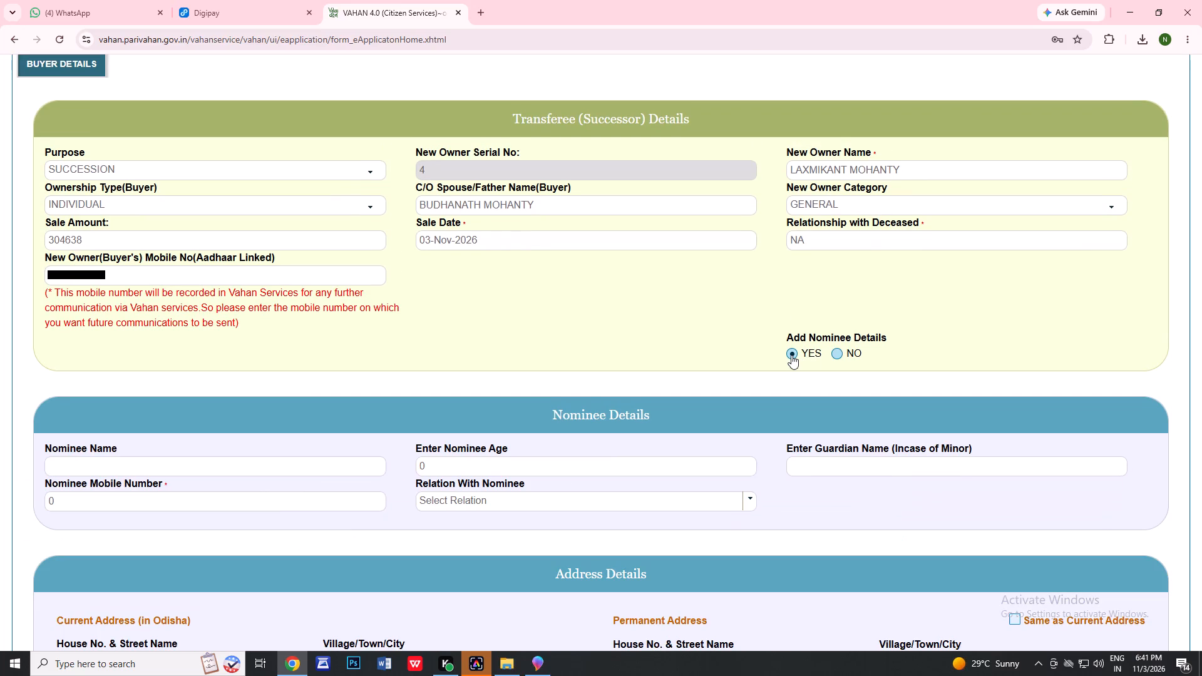
Enter the nominee's full name and set the nominee's age to 41 in the nominee details.
{"action": "scroll", "coordinate": [577, 414], "scroll_direction": "down", "scroll_amount": 1}
{"action": "left_click", "coordinate": [202, 401]}
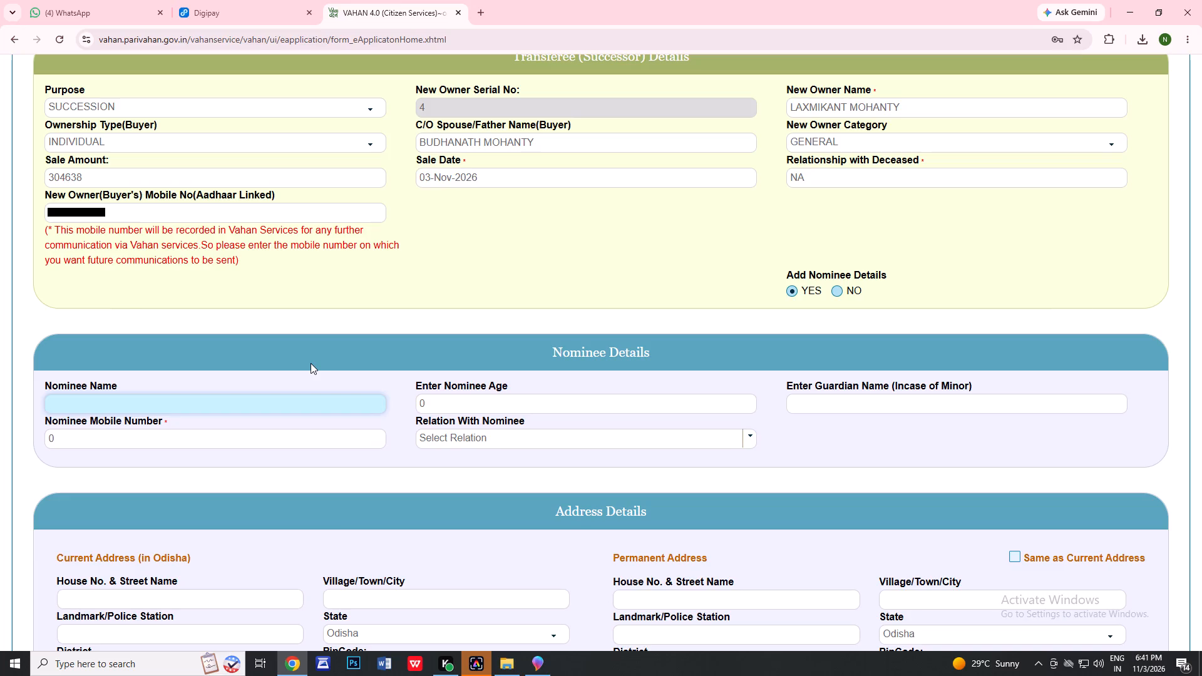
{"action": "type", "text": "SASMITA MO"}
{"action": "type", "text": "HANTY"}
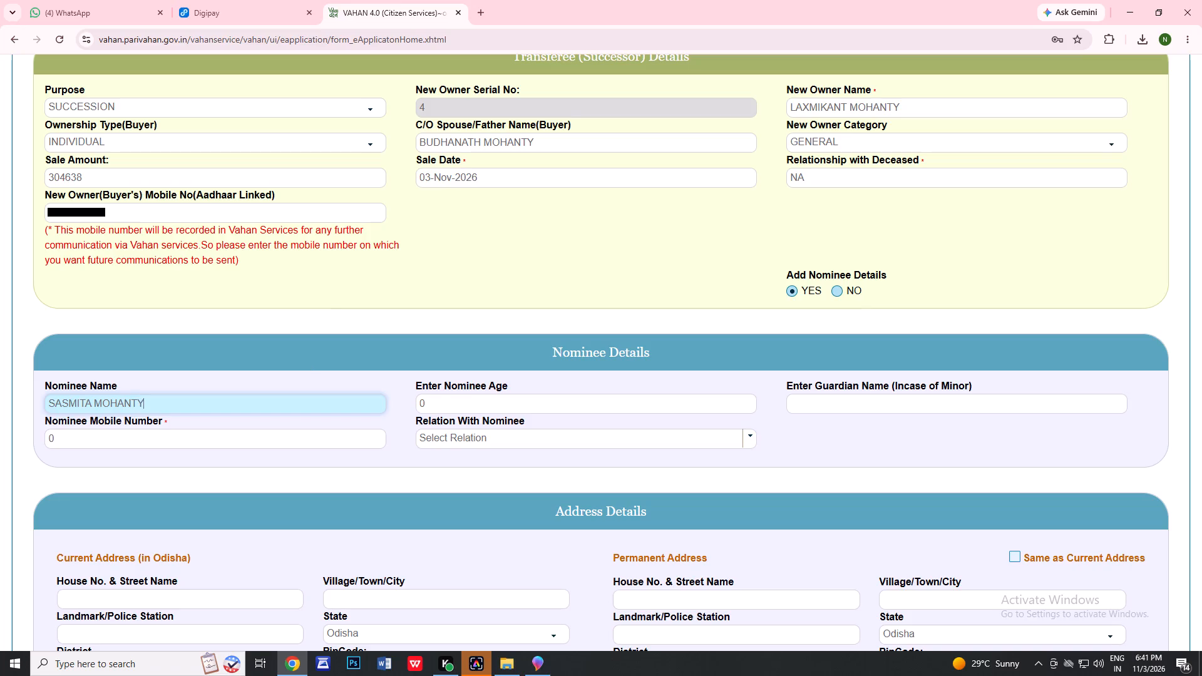
{"action": "left_click", "coordinate": [485, 406]}
{"action": "key", "text": "BackSpace"}
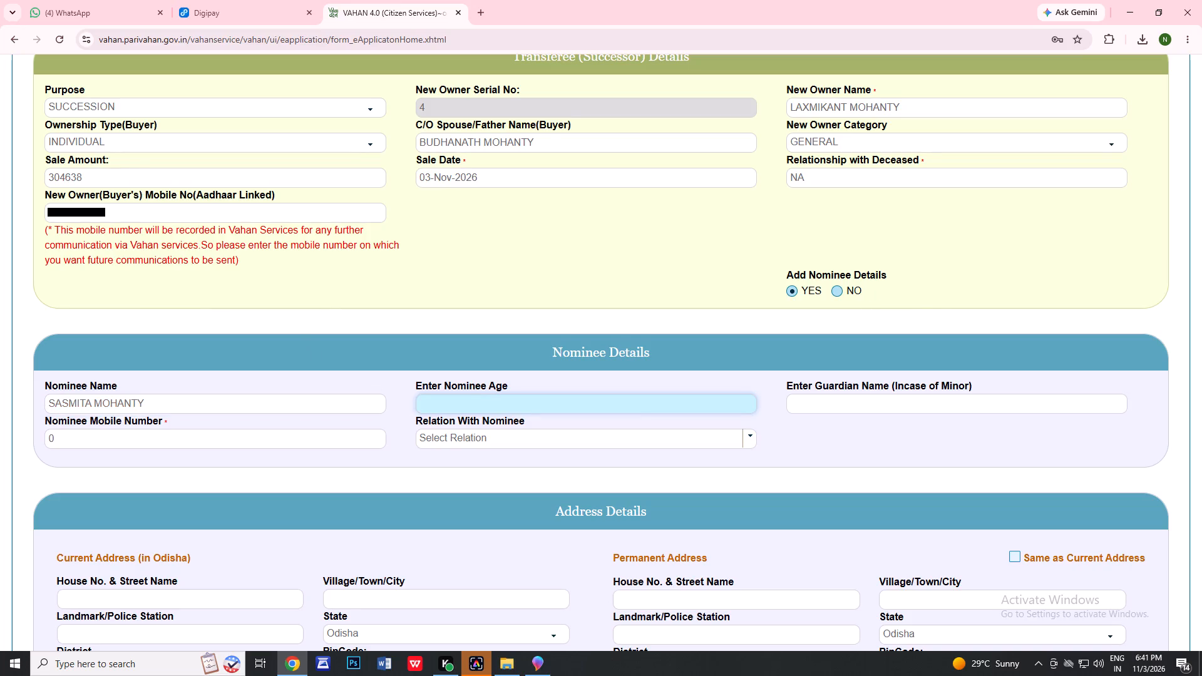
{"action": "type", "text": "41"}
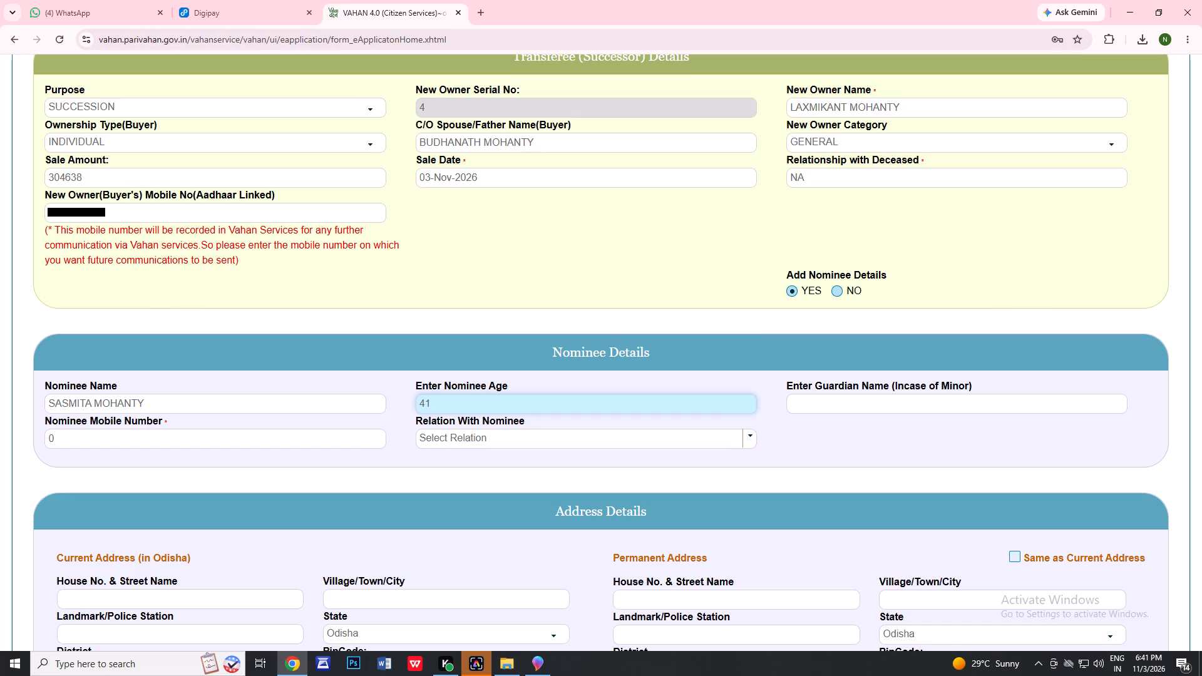
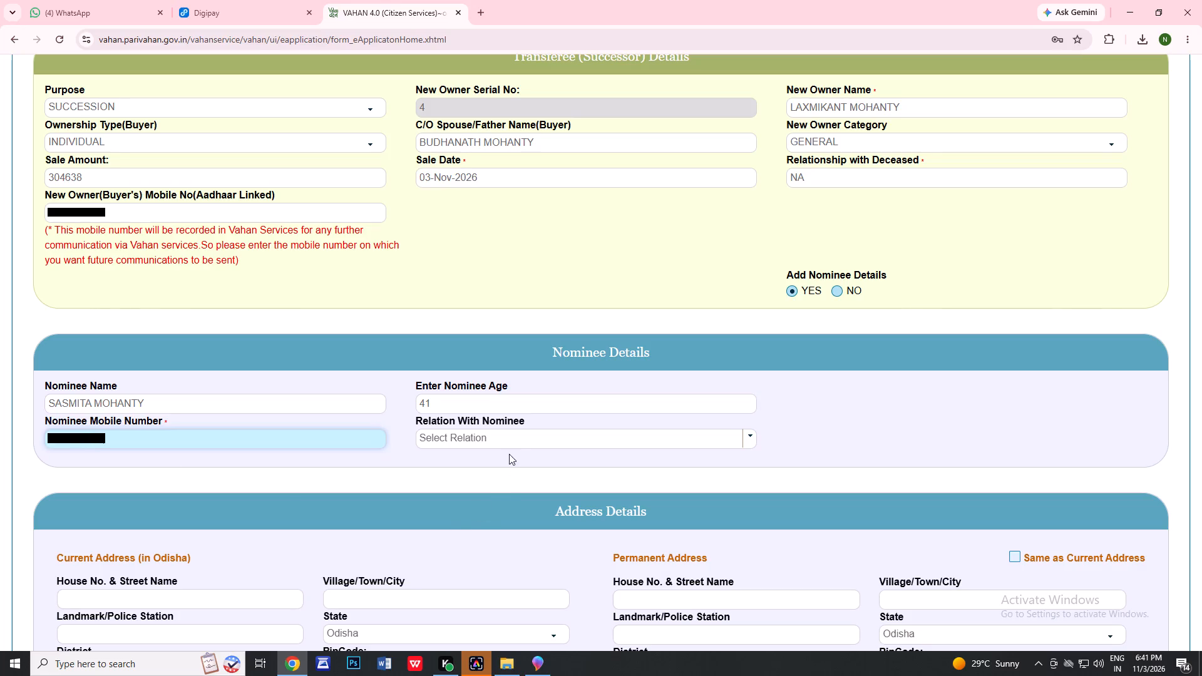
Set the relation with the nominee to Spouse in the nominee details.
{"action": "left_click", "coordinate": [514, 429]}
{"action": "left_click", "coordinate": [507, 441]}
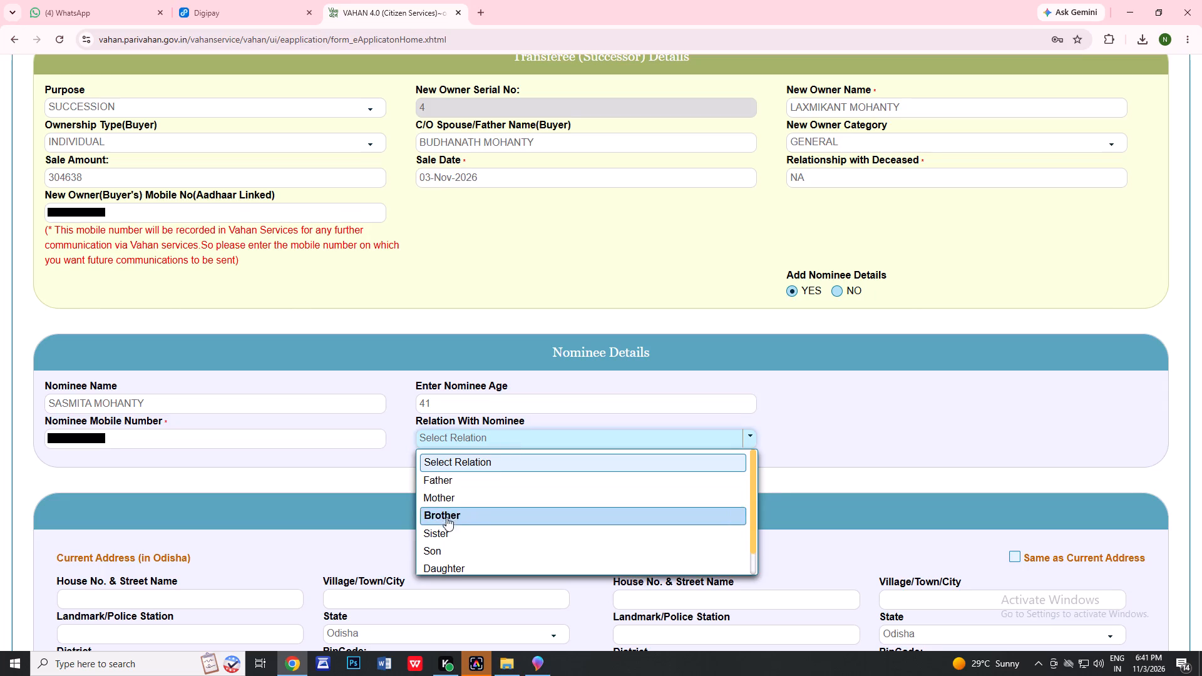
{"action": "scroll", "coordinate": [464, 534], "scroll_direction": "down", "scroll_amount": 3}
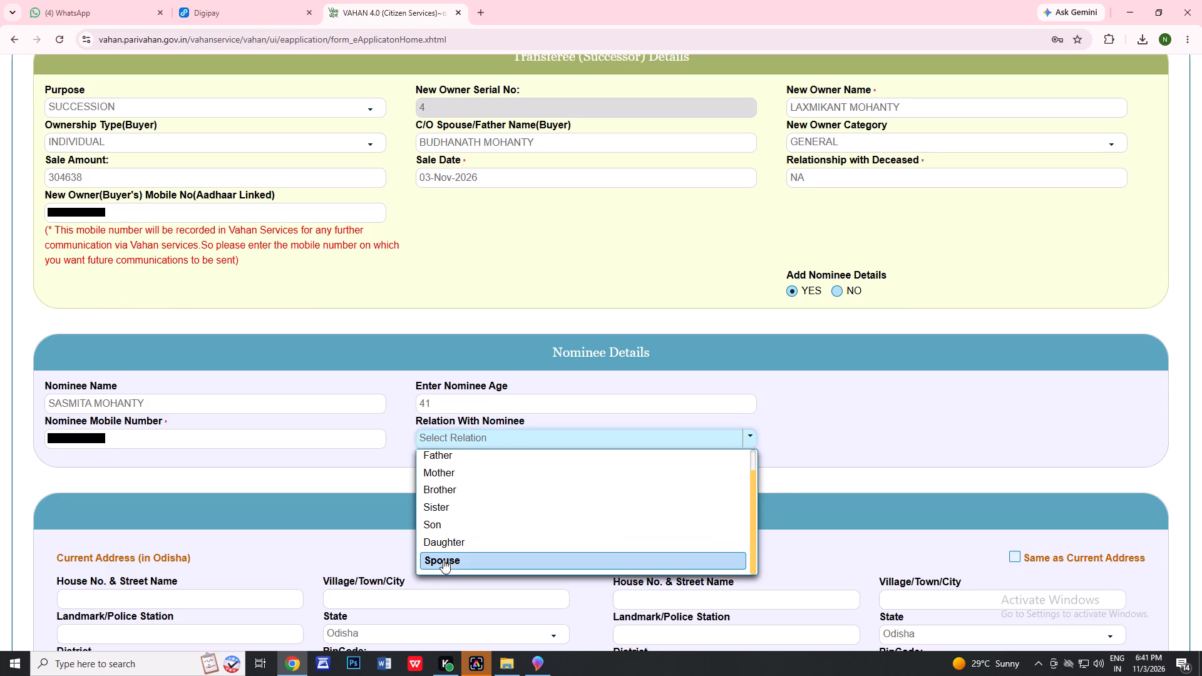
{"action": "left_click", "coordinate": [443, 560]}
Review the rest of the form: declaration, insurance details, fee panel, and the expanded owner vehicle and tax details.
{"action": "scroll", "coordinate": [495, 479], "scroll_direction": "down", "scroll_amount": 2}
{"action": "scroll", "coordinate": [231, 472], "scroll_direction": "down", "scroll_amount": 2}
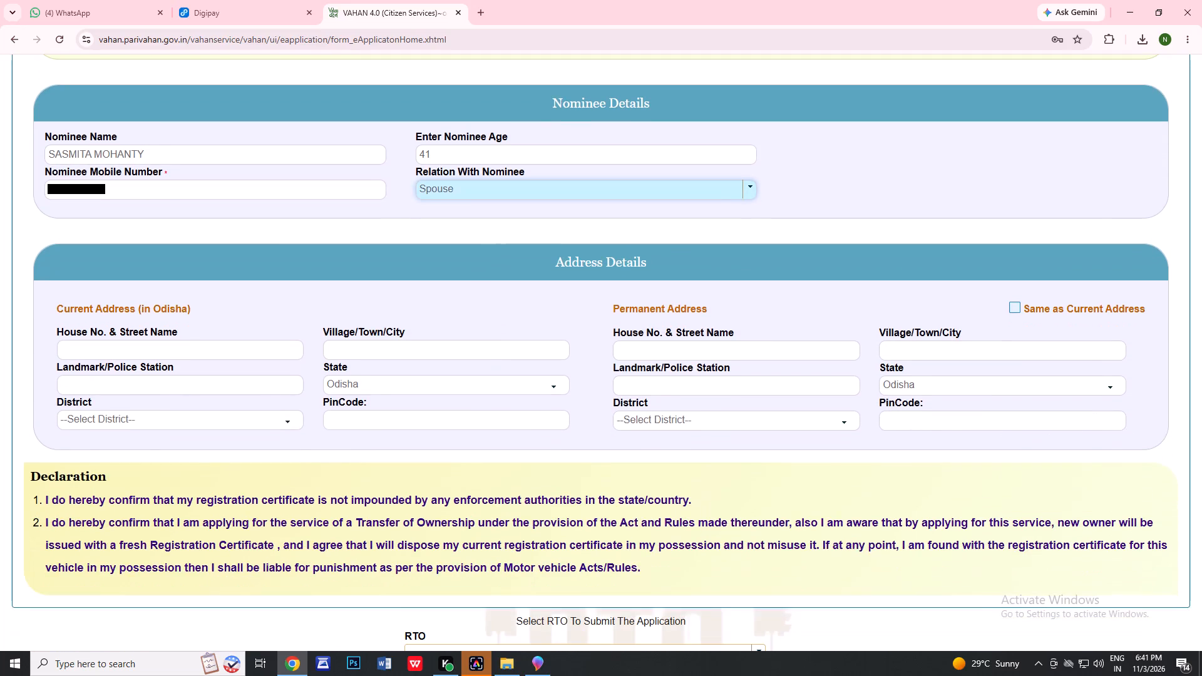
{"action": "scroll", "coordinate": [386, 448], "scroll_direction": "down", "scroll_amount": 1}
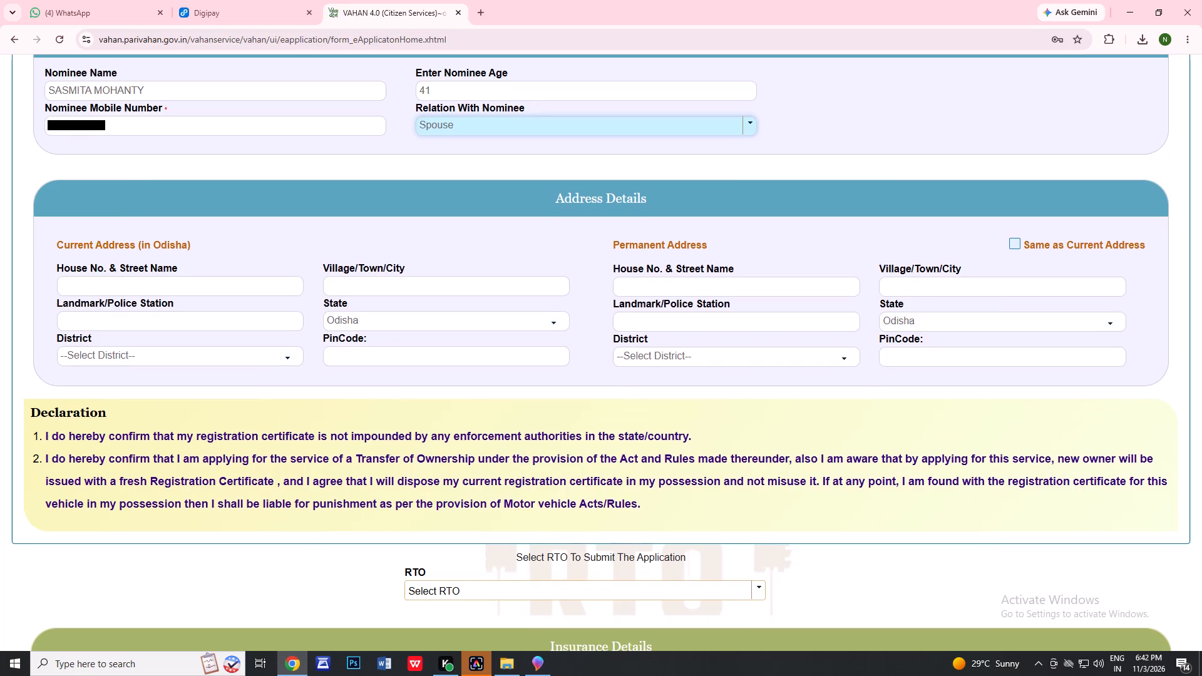
{"action": "scroll", "coordinate": [587, 456], "scroll_direction": "down", "scroll_amount": 4}
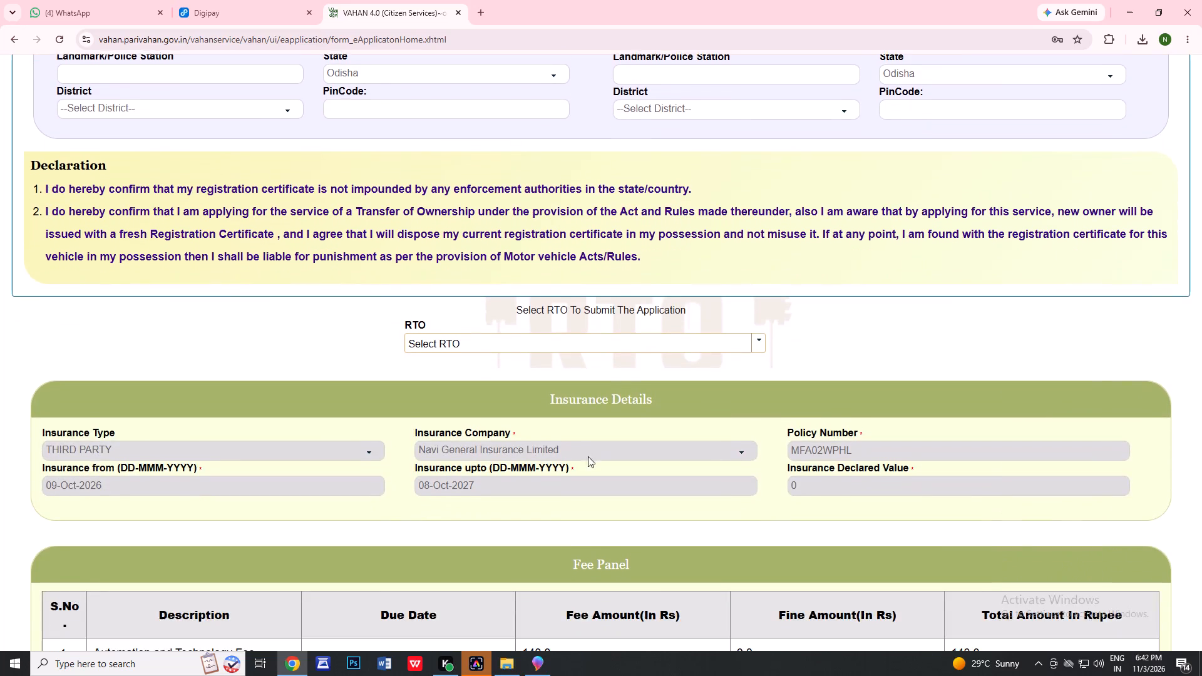
{"action": "scroll", "coordinate": [588, 454], "scroll_direction": "down", "scroll_amount": 3}
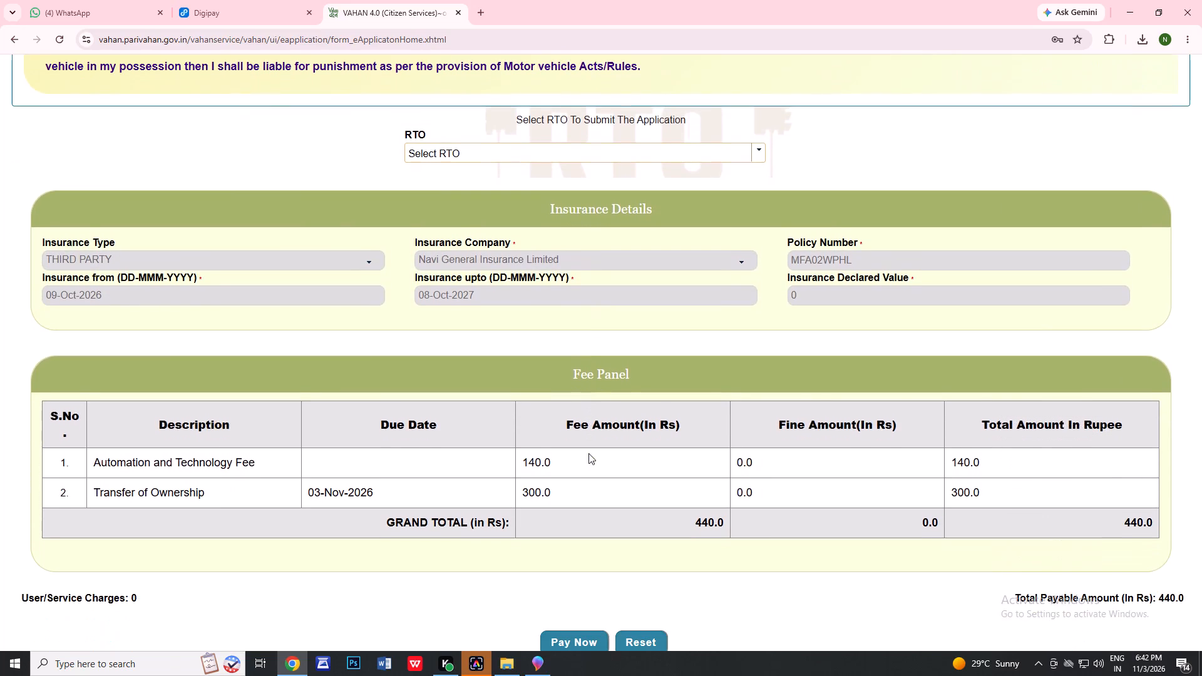
{"action": "scroll", "coordinate": [588, 453], "scroll_direction": "down", "scroll_amount": 2}
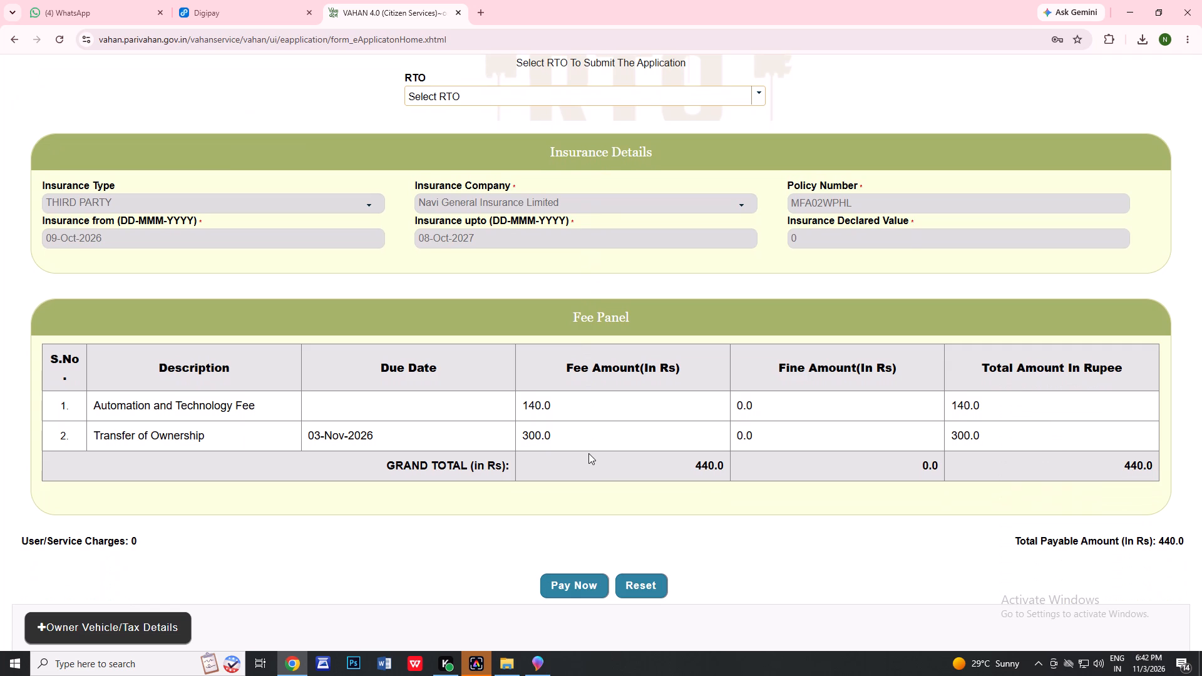
{"action": "scroll", "coordinate": [588, 453], "scroll_direction": "down", "scroll_amount": 2}
{"action": "left_click", "coordinate": [100, 620]}
{"action": "scroll", "coordinate": [228, 567], "scroll_direction": "down", "scroll_amount": 2}
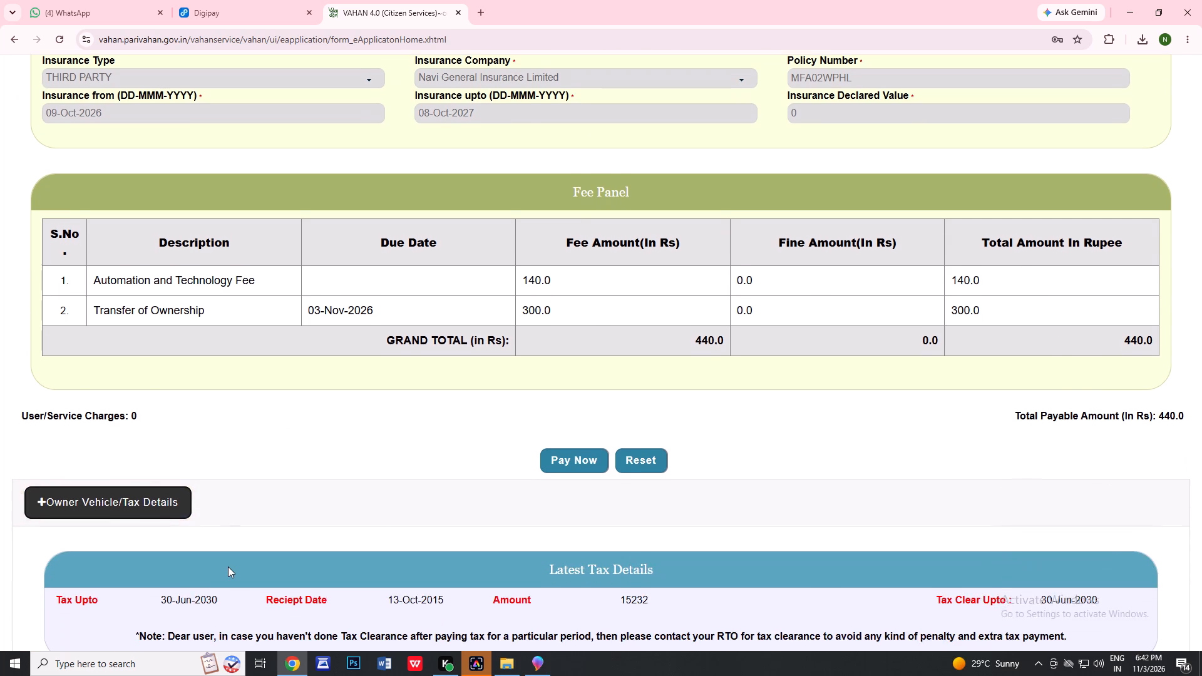
{"action": "scroll", "coordinate": [229, 566], "scroll_direction": "down", "scroll_amount": 5}
{"action": "scroll", "coordinate": [160, 484], "scroll_direction": "down", "scroll_amount": 1}
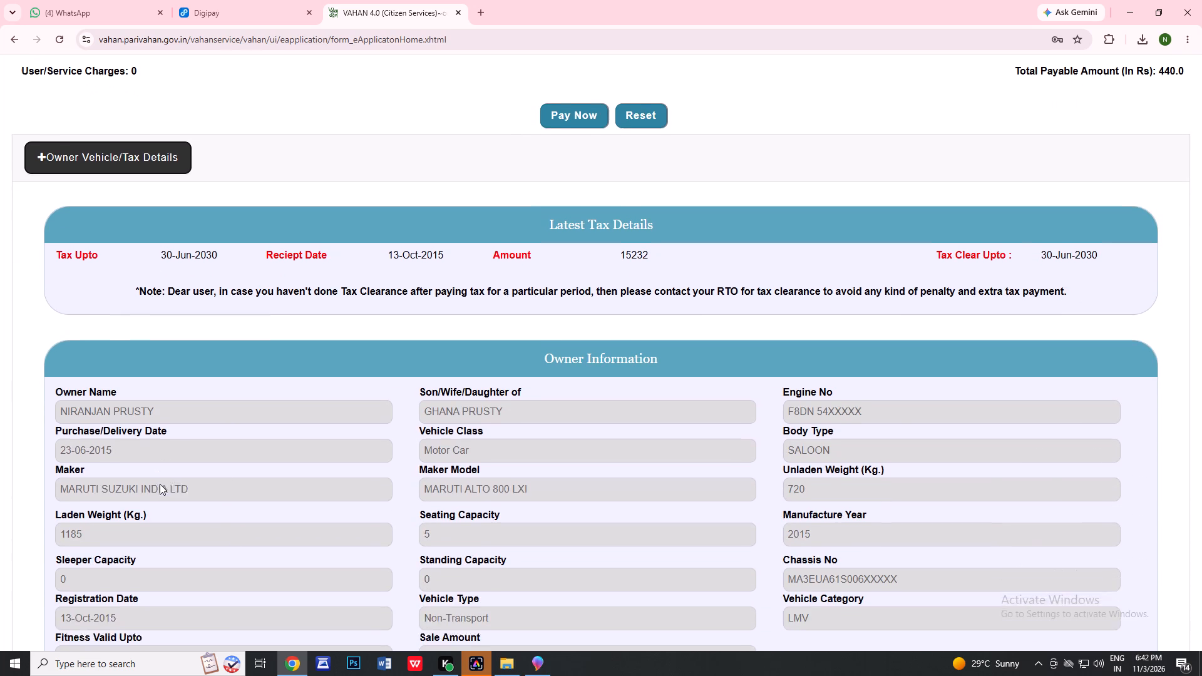
{"action": "scroll", "coordinate": [173, 429], "scroll_direction": "down", "scroll_amount": 3}
{"action": "scroll", "coordinate": [321, 442], "scroll_direction": "down", "scroll_amount": 1}
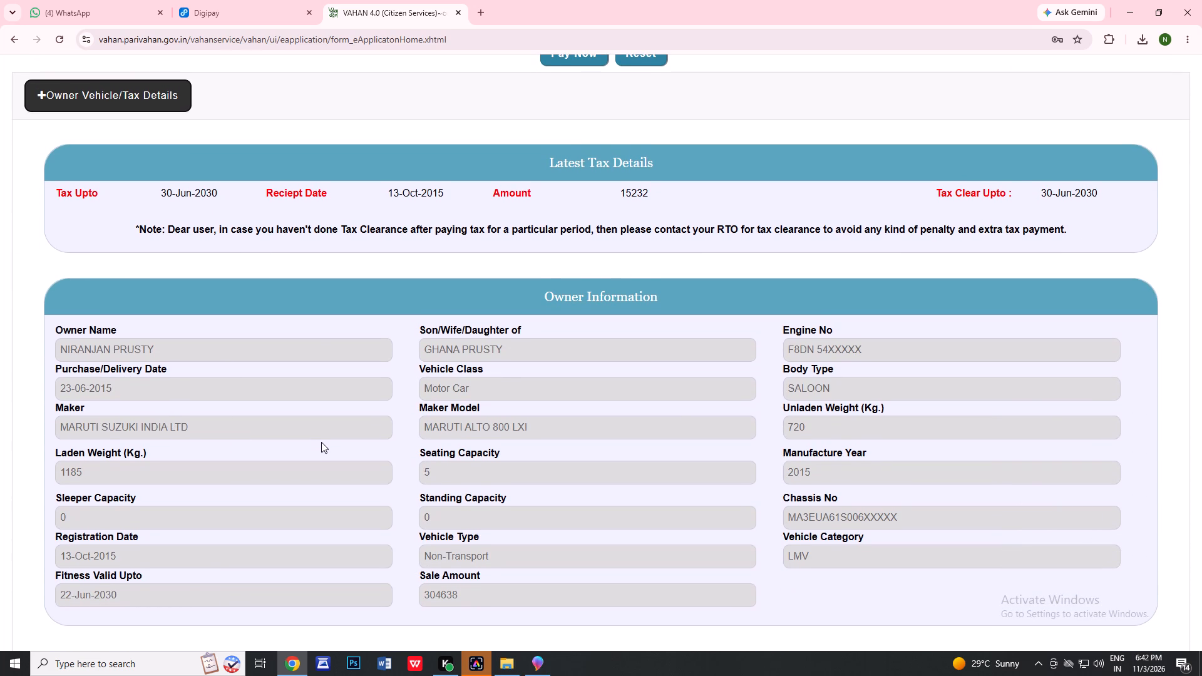
Enter the successor's house number, village/town/city and landmark/police station under the current address.
{"action": "scroll", "coordinate": [321, 442], "scroll_direction": "up", "scroll_amount": 15}
{"action": "scroll", "coordinate": [277, 392], "scroll_direction": "up", "scroll_amount": 3}
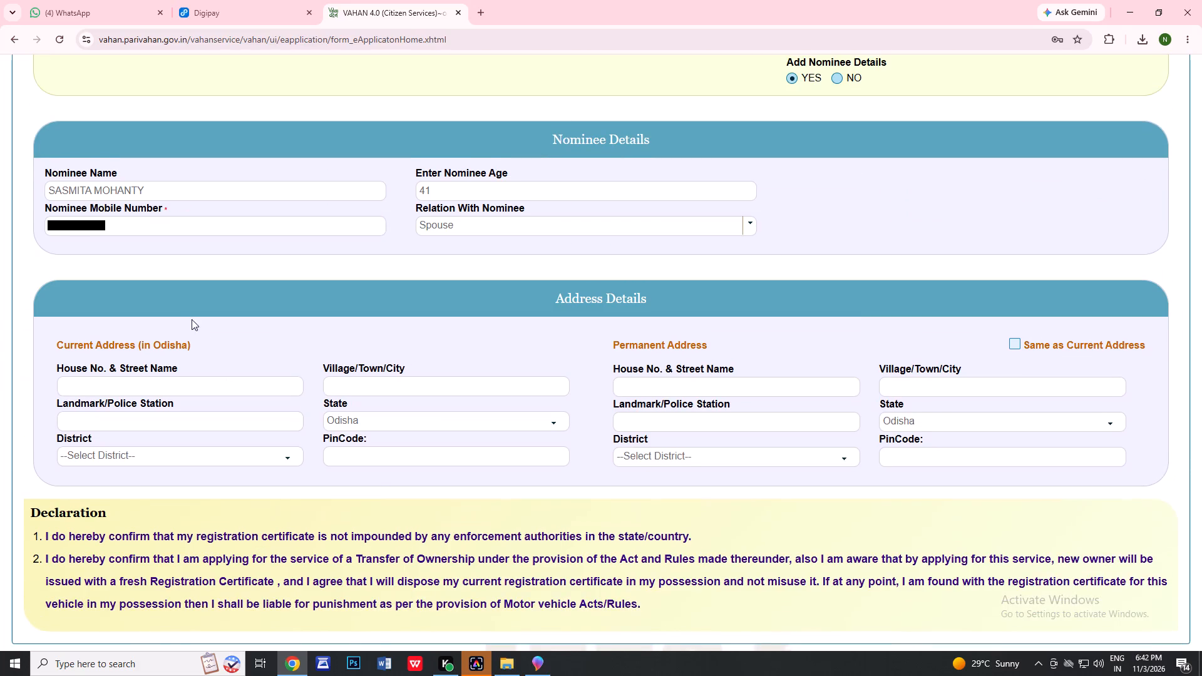
{"action": "left_click", "coordinate": [150, 385]}
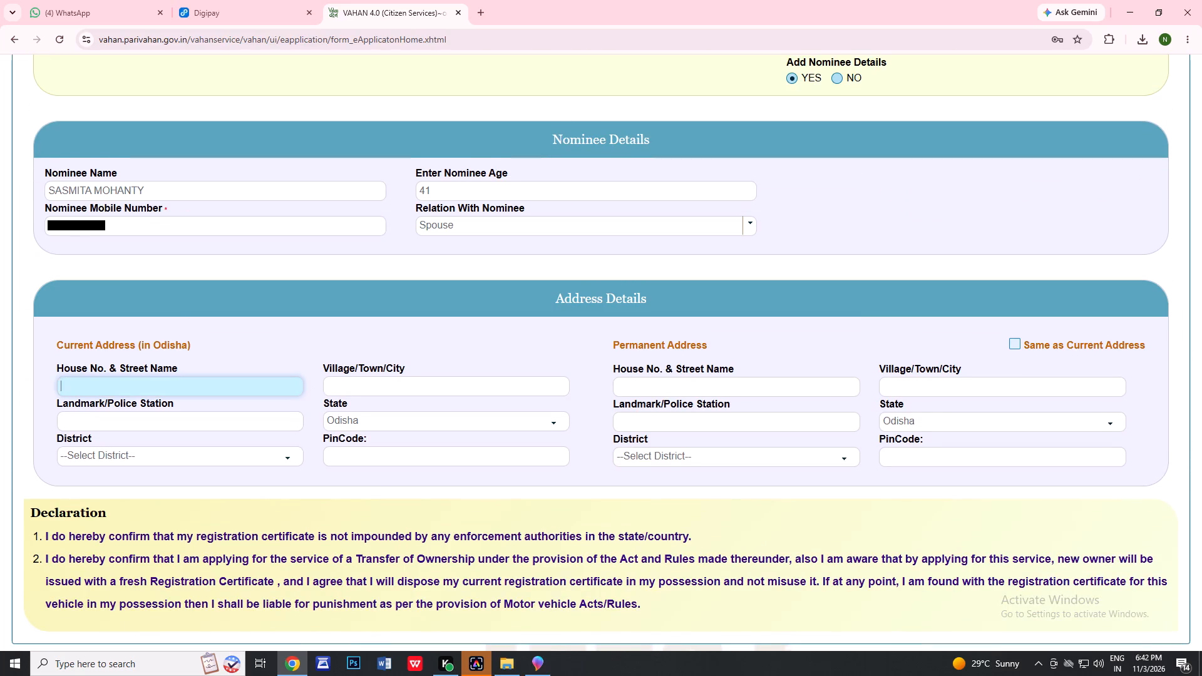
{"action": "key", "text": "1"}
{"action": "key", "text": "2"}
{"action": "left_click", "coordinate": [371, 384]}
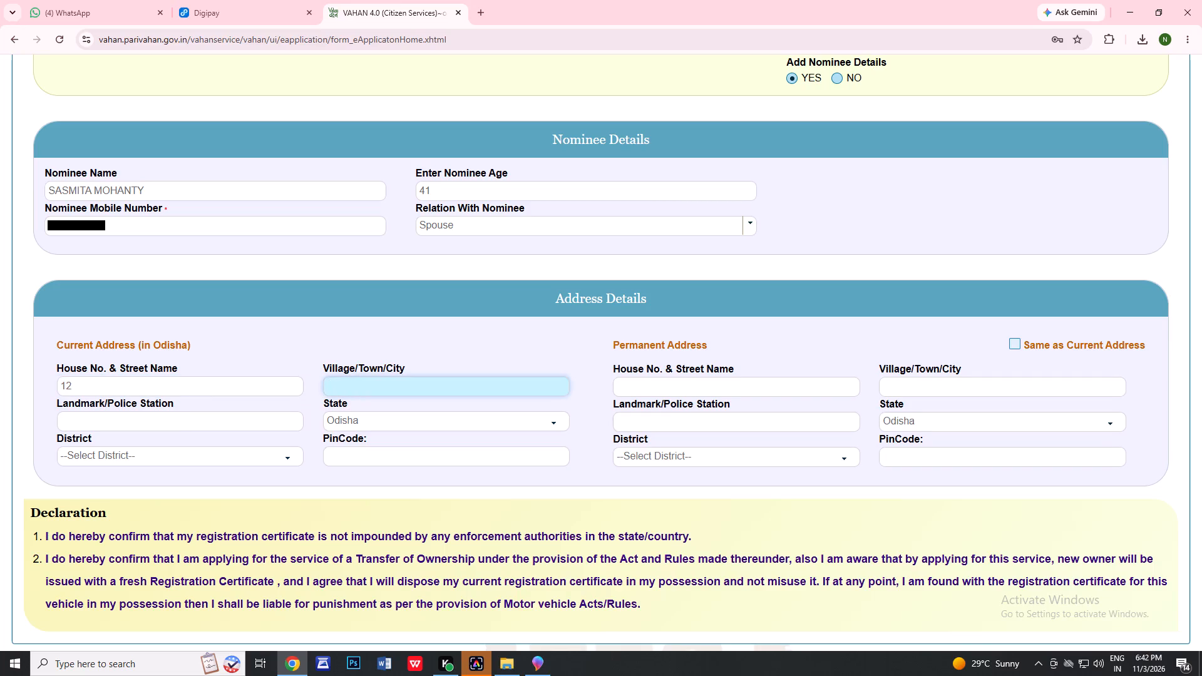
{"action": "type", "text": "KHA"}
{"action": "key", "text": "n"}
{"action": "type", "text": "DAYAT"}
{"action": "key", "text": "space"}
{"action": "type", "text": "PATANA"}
{"action": "left_click", "coordinate": [179, 425]}
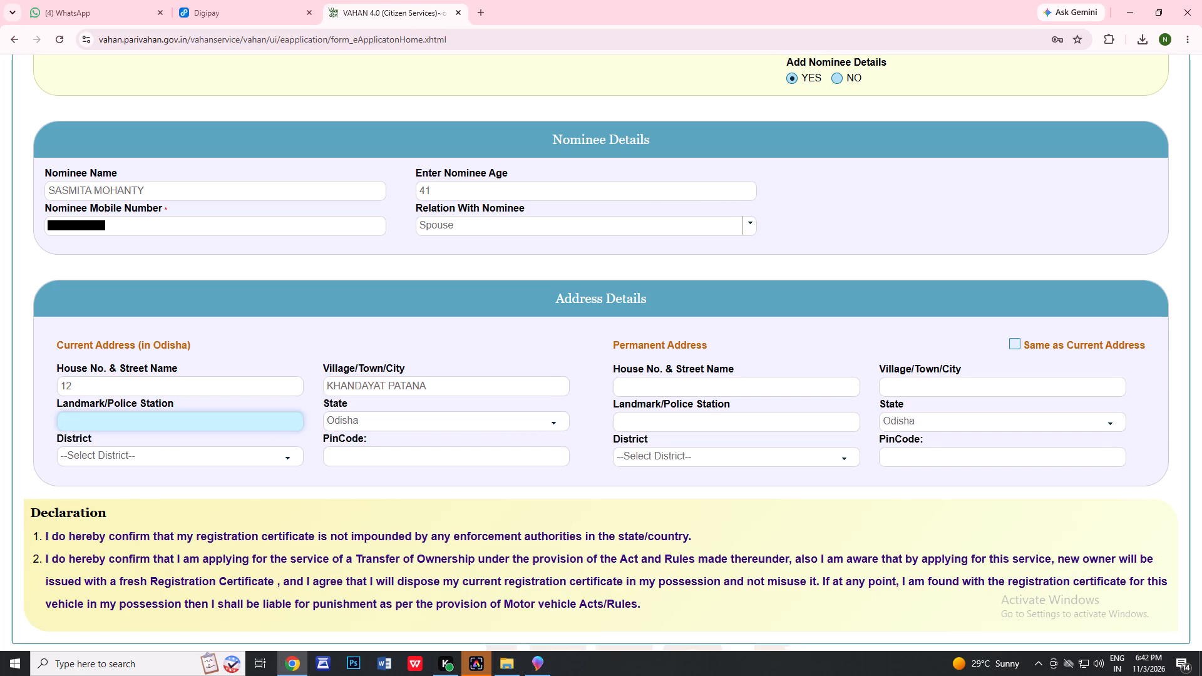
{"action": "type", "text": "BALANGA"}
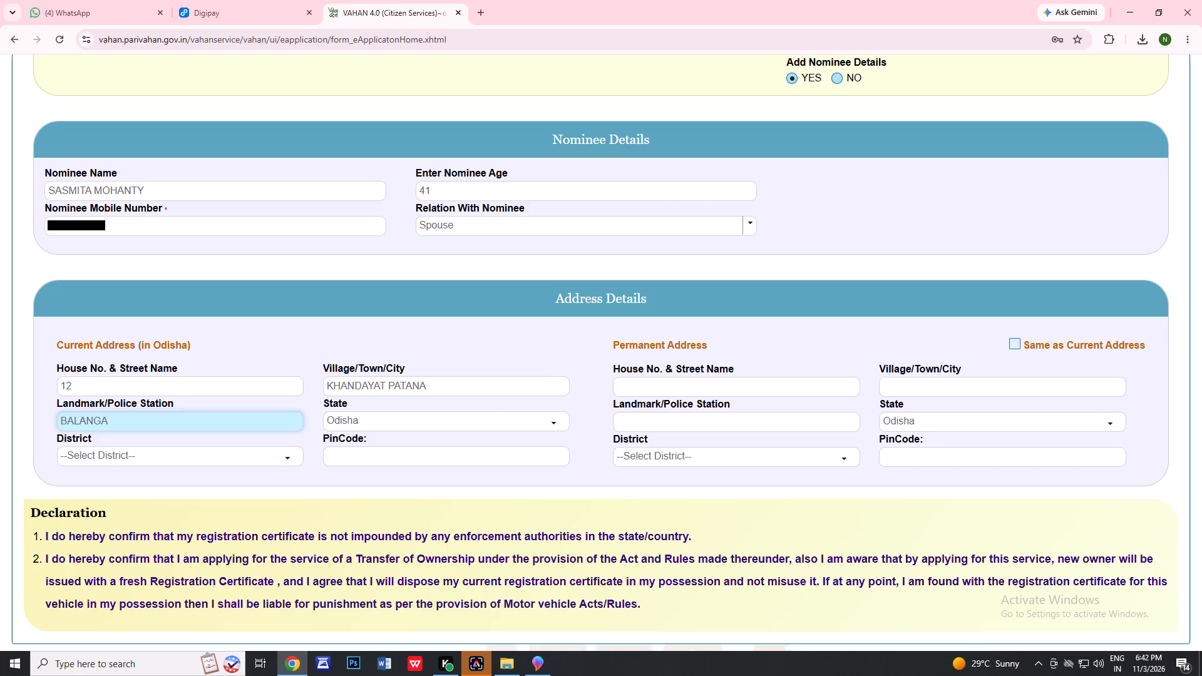
Select the successor's district and enter the PIN code to complete the current address.
{"action": "left_click", "coordinate": [234, 460]}
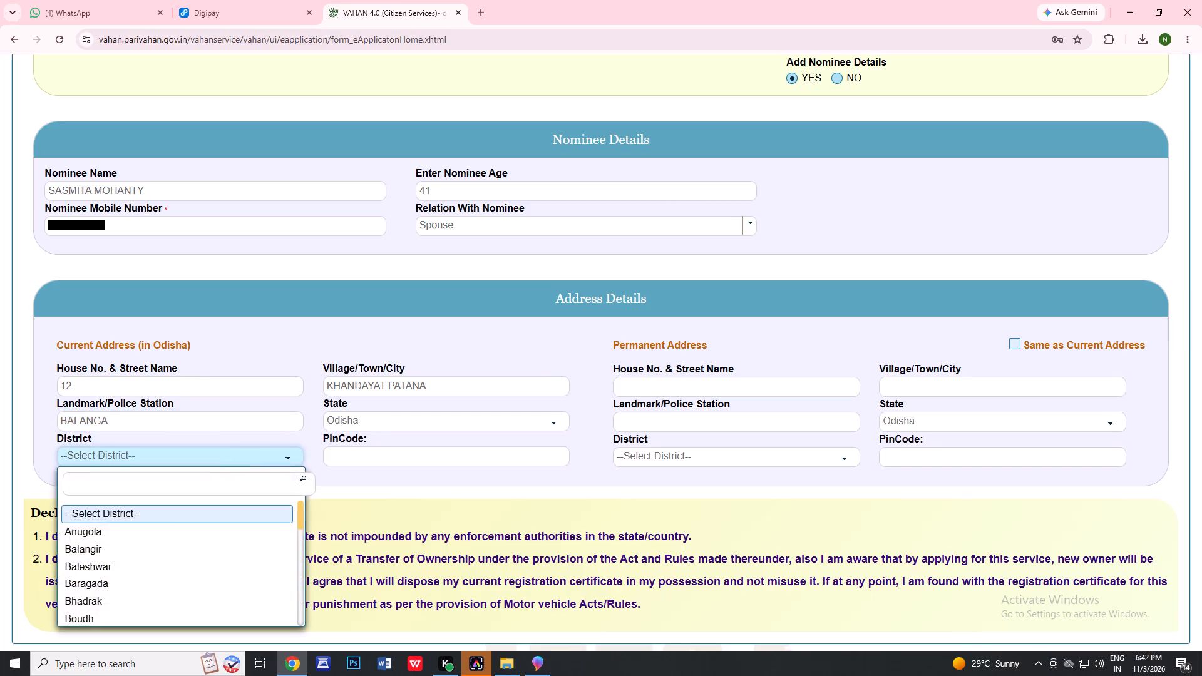
{"action": "scroll", "coordinate": [142, 572], "scroll_direction": "down", "scroll_amount": 3}
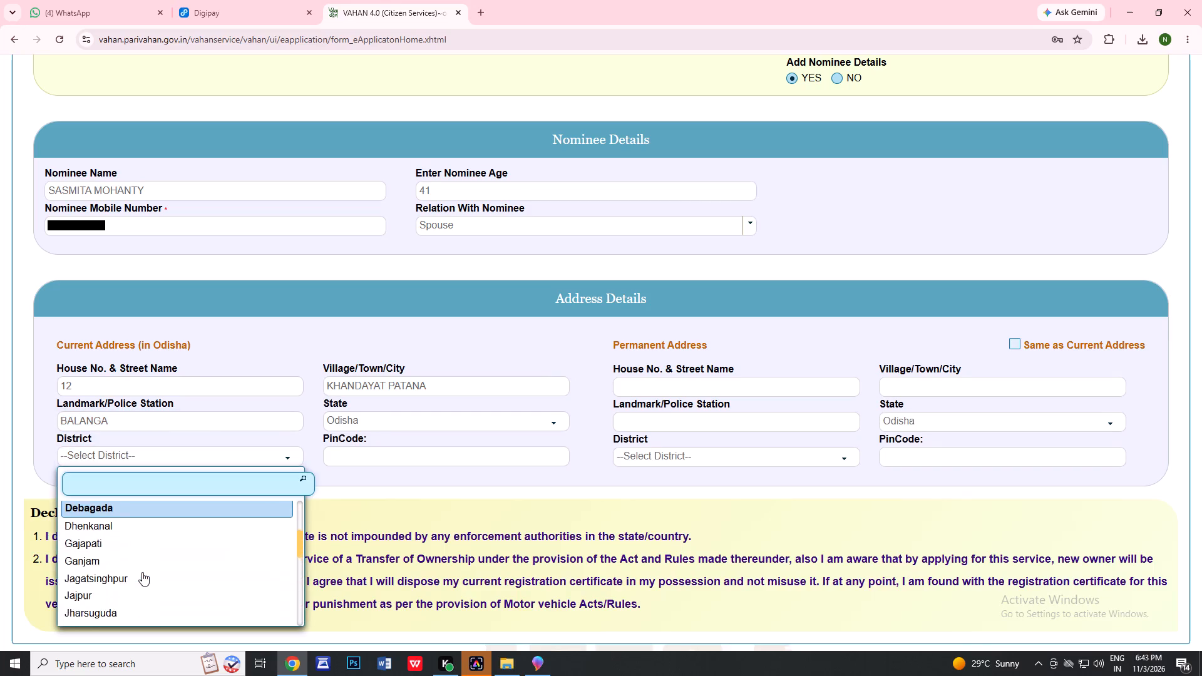
{"action": "scroll", "coordinate": [141, 572], "scroll_direction": "down", "scroll_amount": 4}
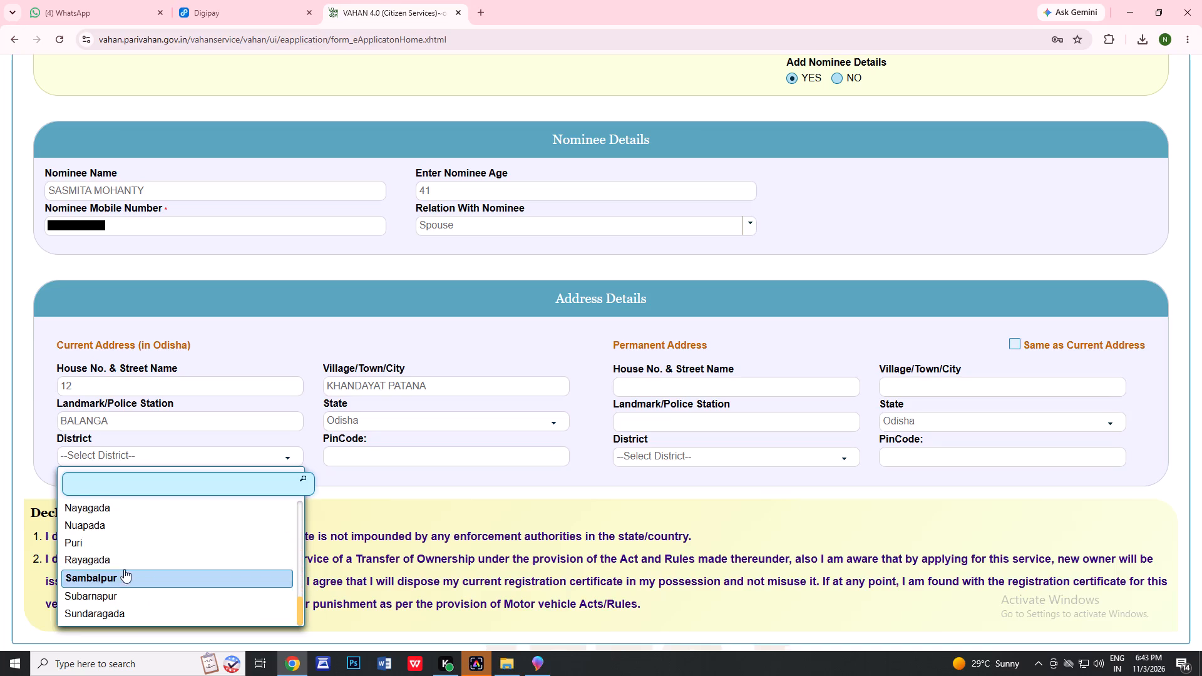
{"action": "left_click", "coordinate": [85, 546]}
{"action": "left_click", "coordinate": [379, 457]}
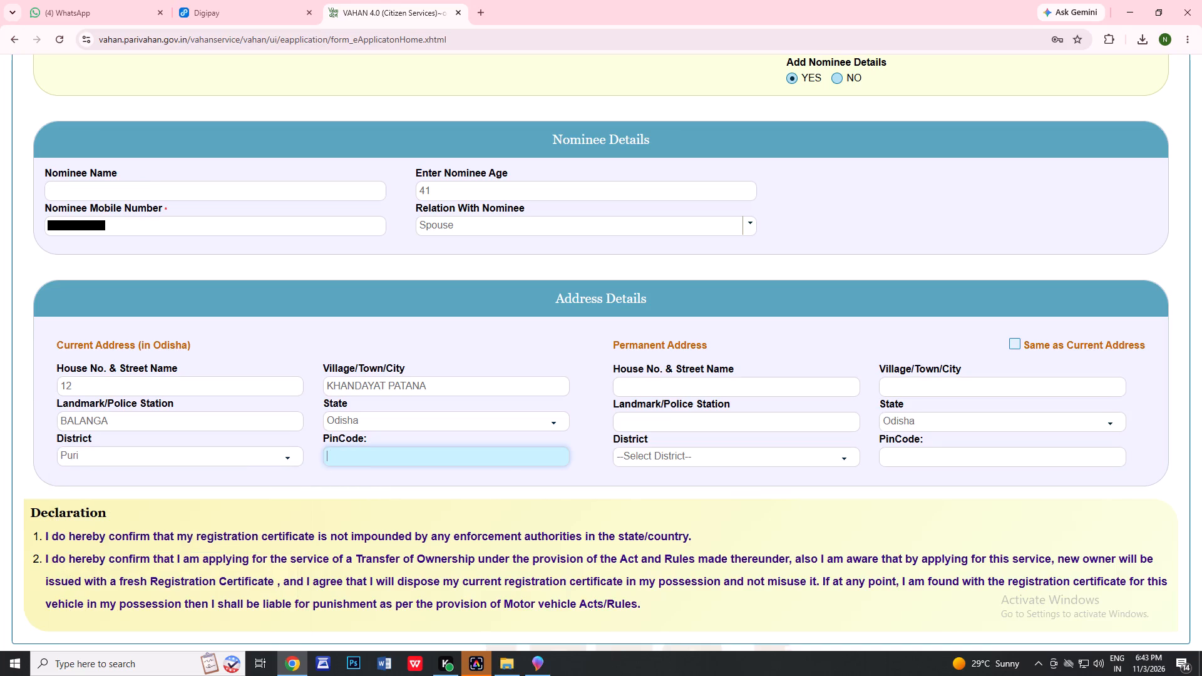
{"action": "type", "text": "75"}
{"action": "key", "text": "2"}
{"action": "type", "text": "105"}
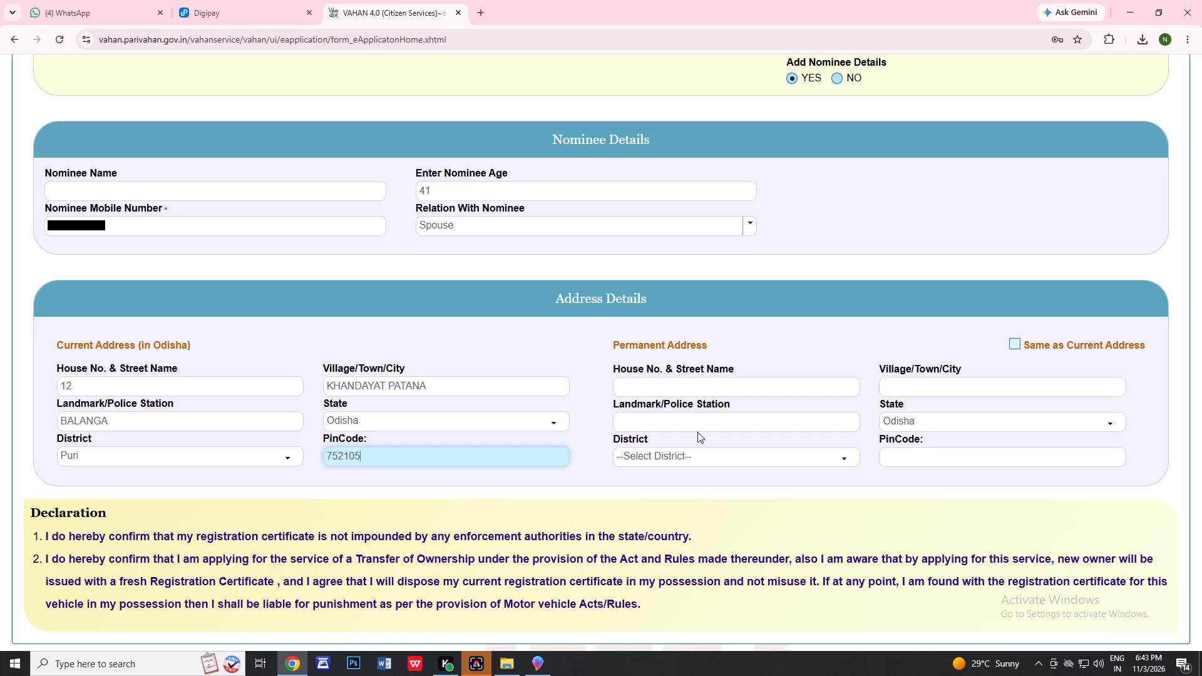
Mark the permanent address as the same as the current address.
{"action": "left_click", "coordinate": [1021, 344]}
{"action": "left_click", "coordinate": [1014, 344]}
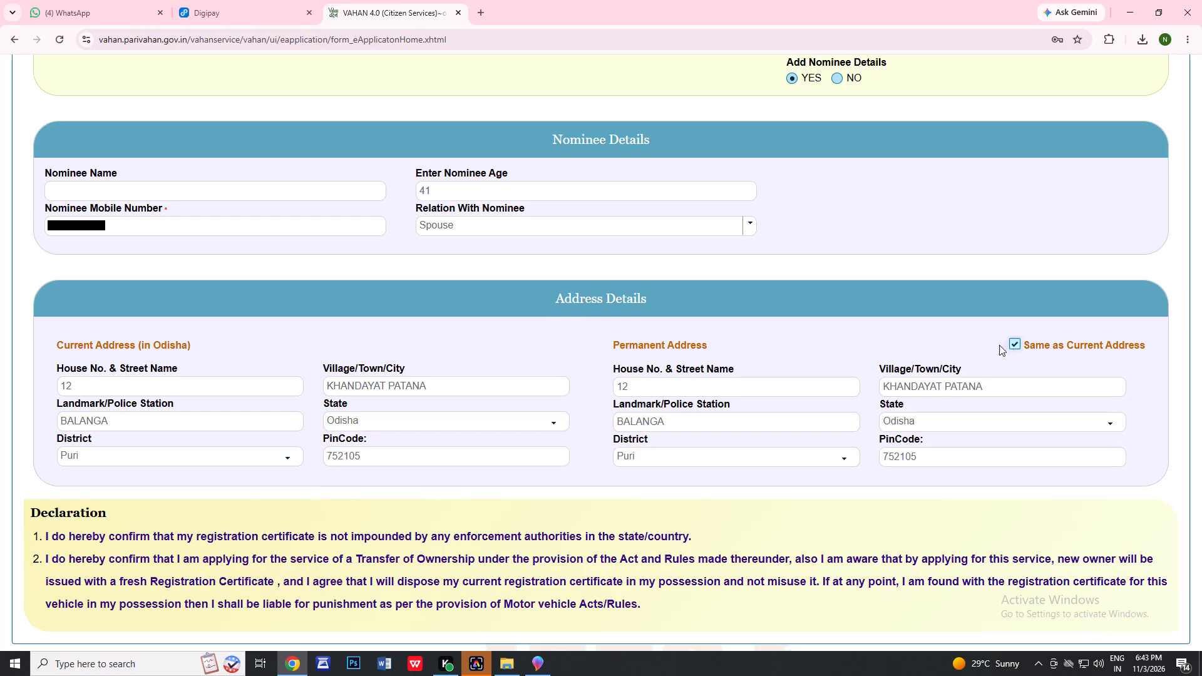
Choose RTO BHUBANESWAR as the office for submitting the application.
{"action": "scroll", "coordinate": [942, 360], "scroll_direction": "down", "scroll_amount": 3}
{"action": "left_click", "coordinate": [504, 508]}
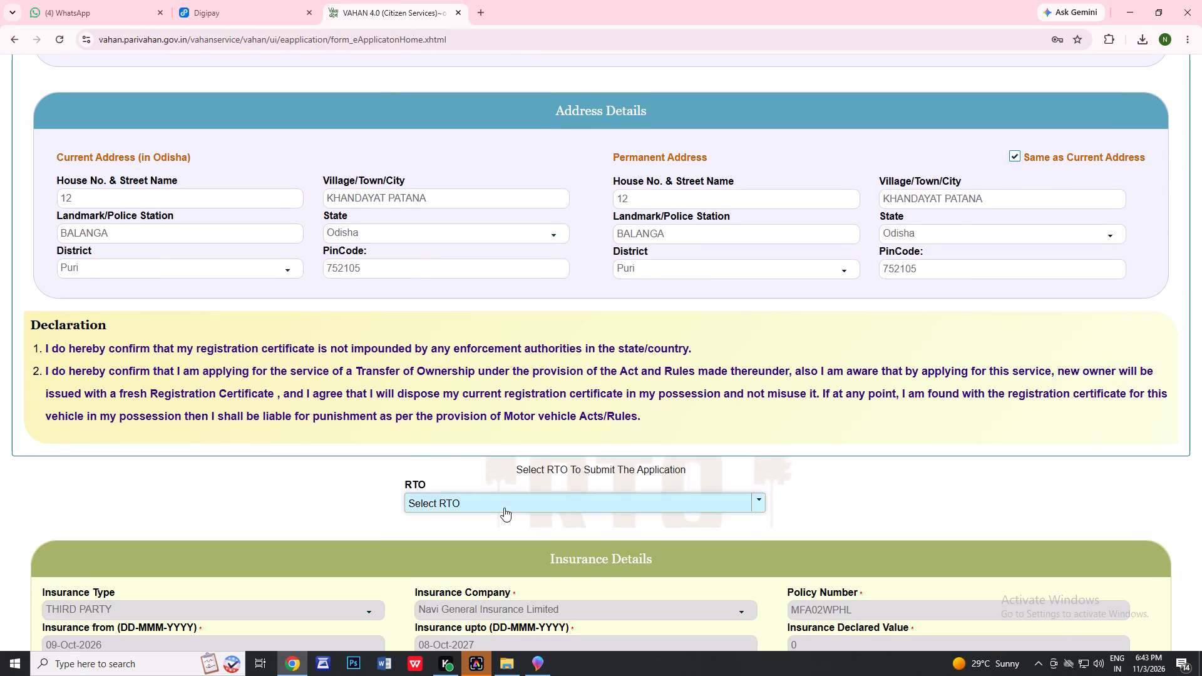
{"action": "scroll", "coordinate": [501, 431], "scroll_direction": "down", "scroll_amount": 2}
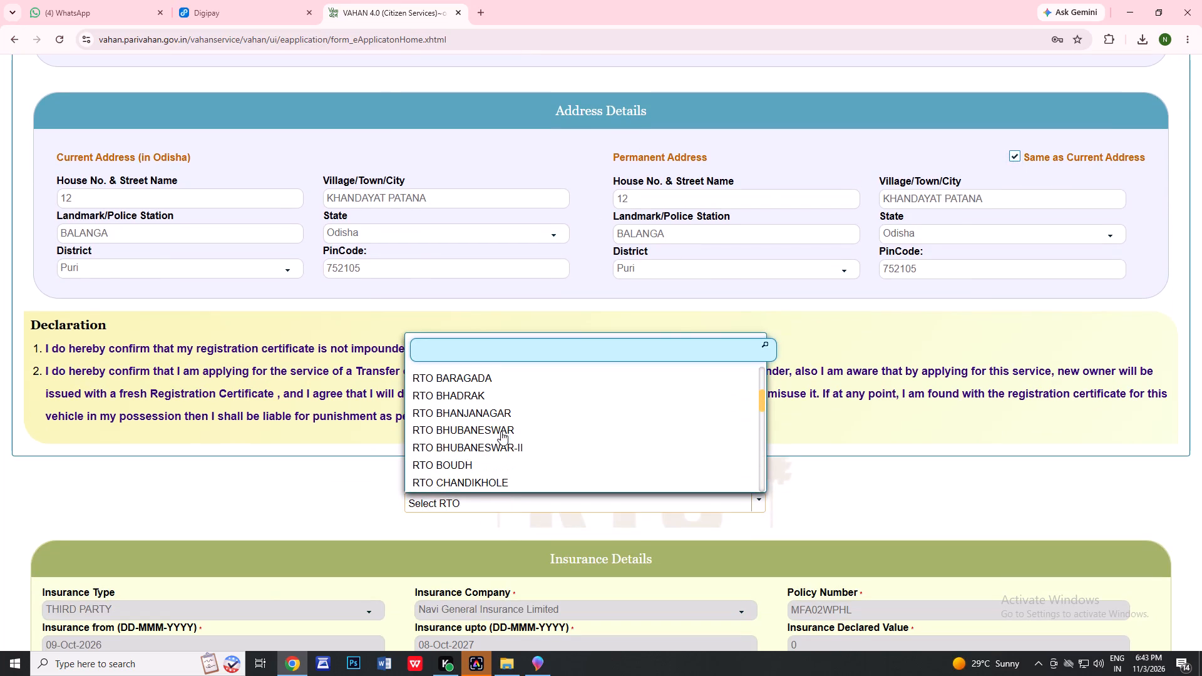
{"action": "left_click", "coordinate": [501, 431]}
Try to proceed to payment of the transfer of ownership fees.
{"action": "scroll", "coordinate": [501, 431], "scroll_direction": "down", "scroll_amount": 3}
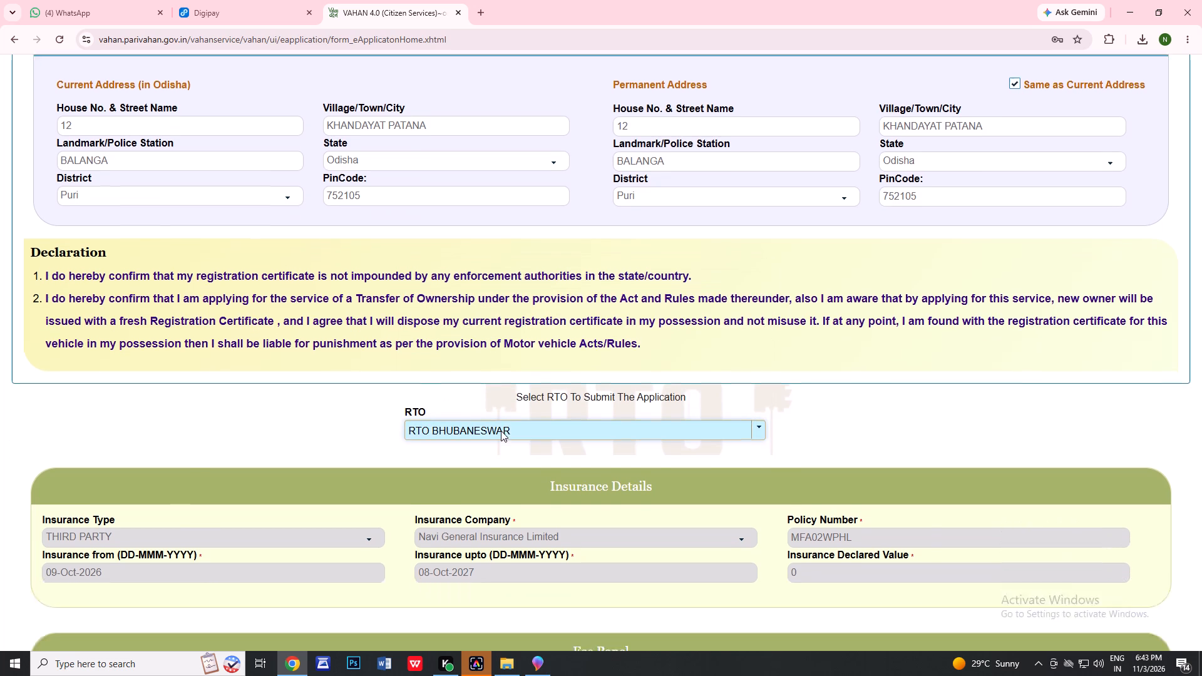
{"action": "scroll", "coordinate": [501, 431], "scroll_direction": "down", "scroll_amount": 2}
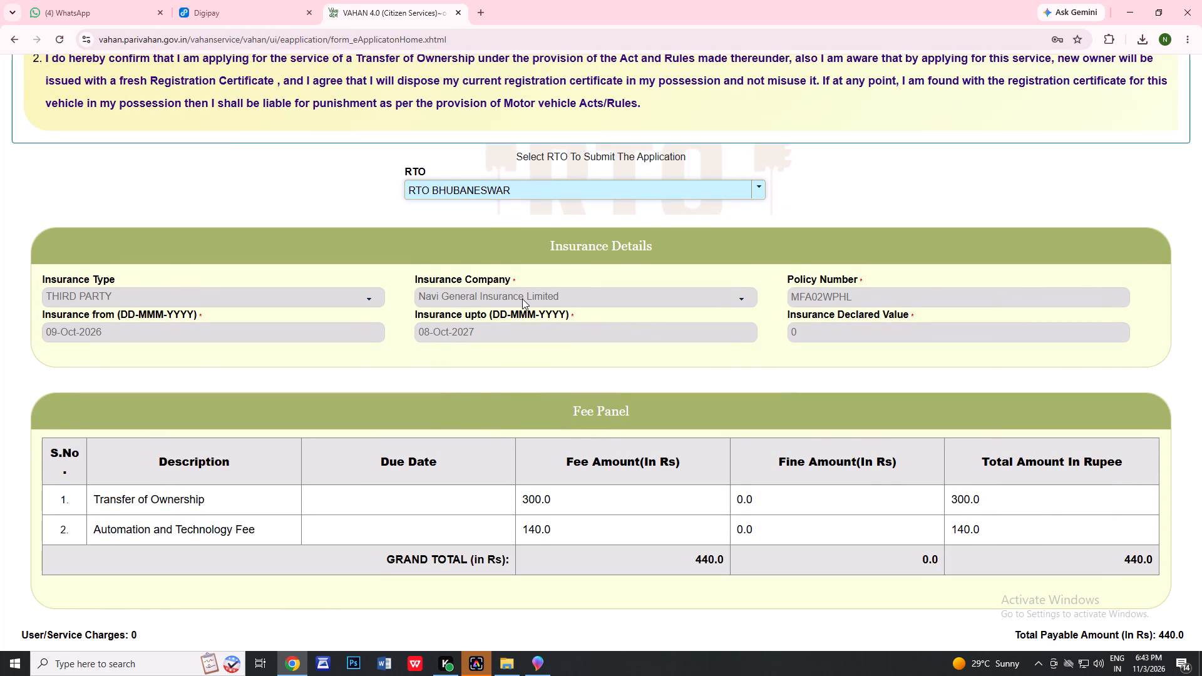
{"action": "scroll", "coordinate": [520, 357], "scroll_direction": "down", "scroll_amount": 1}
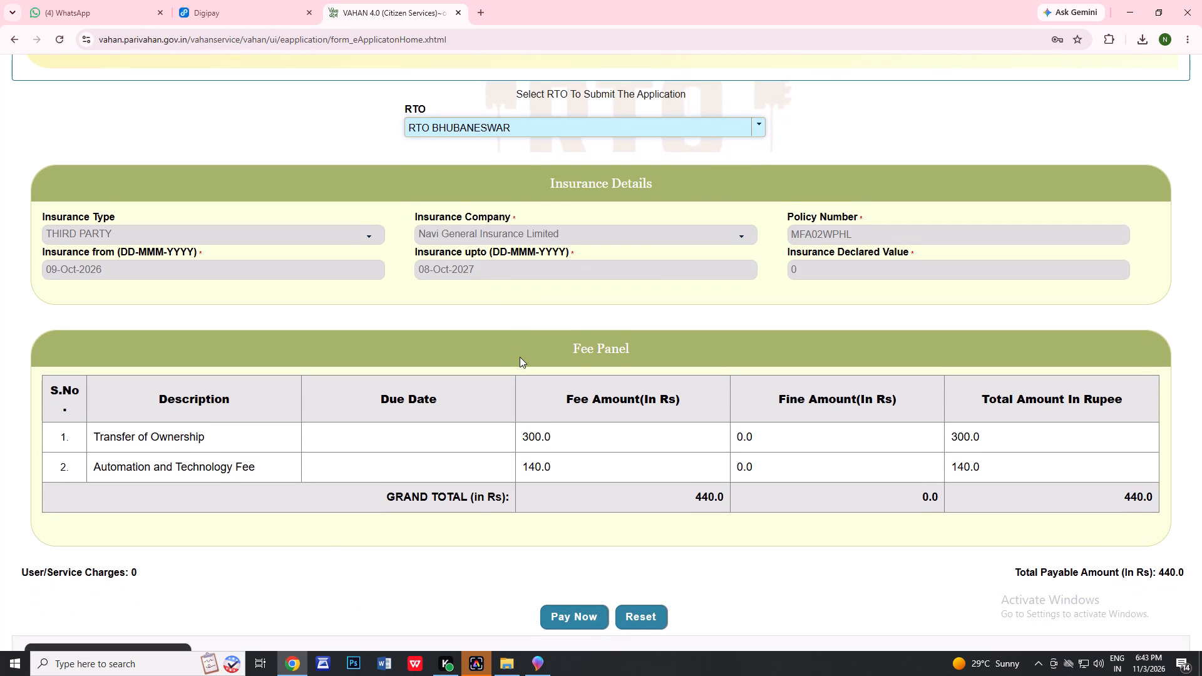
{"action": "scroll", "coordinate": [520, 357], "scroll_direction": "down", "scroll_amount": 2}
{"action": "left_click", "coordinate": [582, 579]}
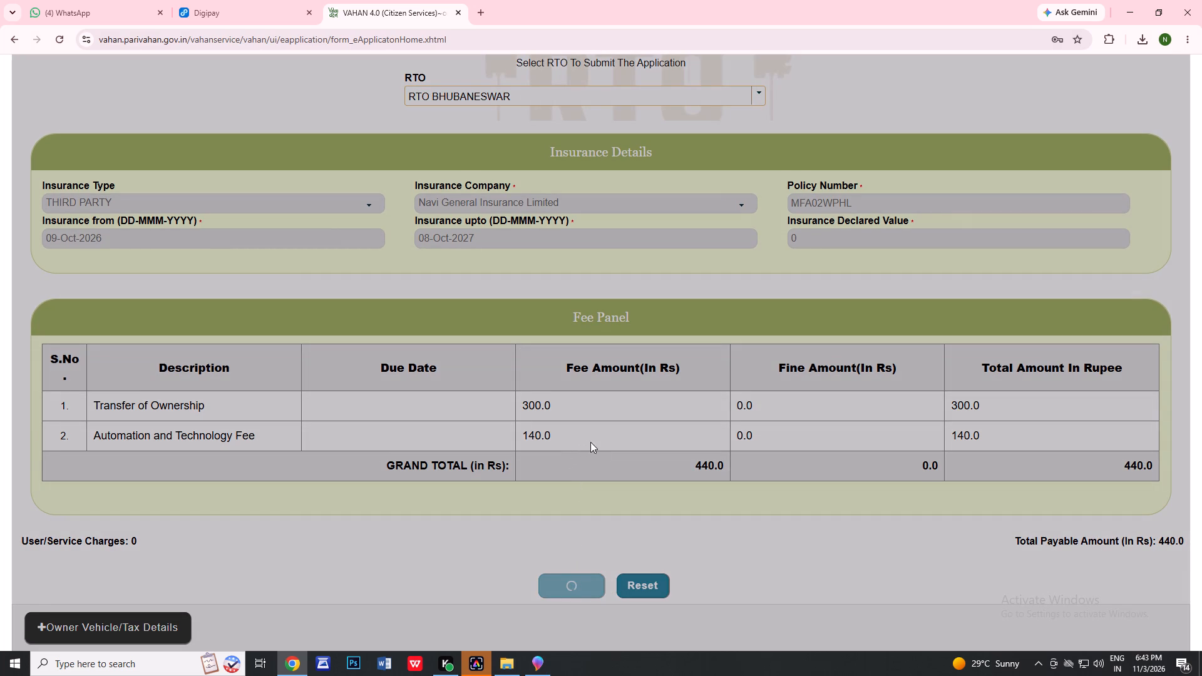
Check the application form from its top through the transferee, nominee and fee sections after the payment attempt.
{"action": "scroll", "coordinate": [601, 446], "scroll_direction": "up", "scroll_amount": 14}
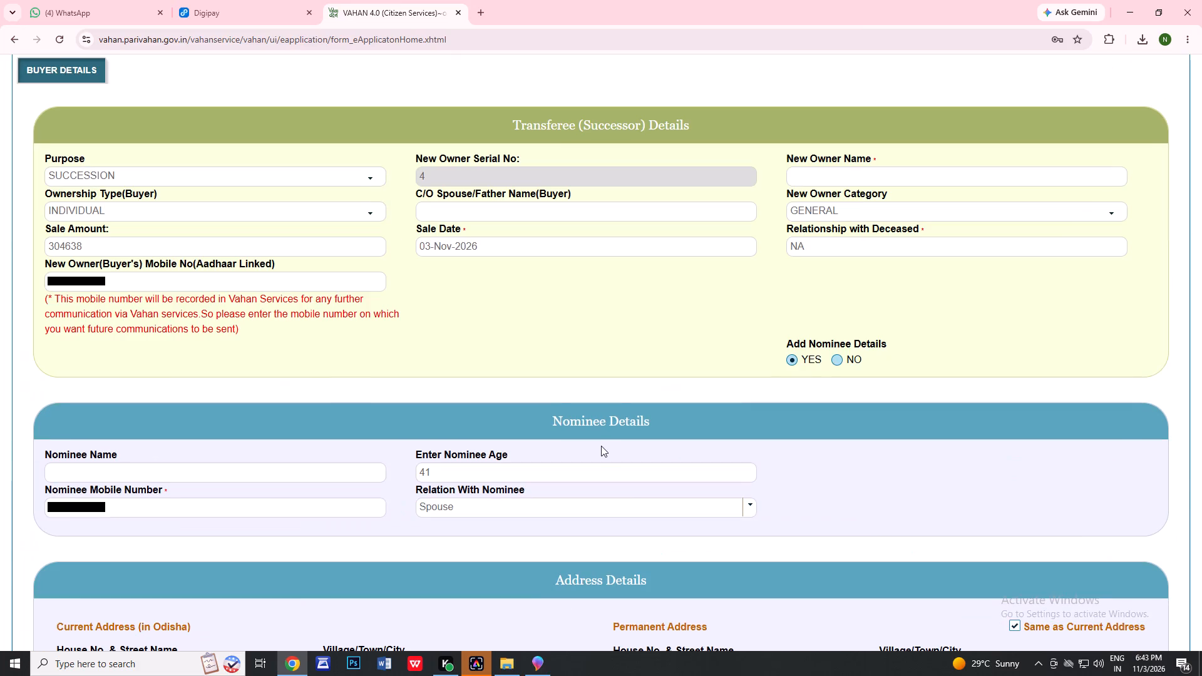
{"action": "scroll", "coordinate": [601, 446], "scroll_direction": "up", "scroll_amount": 8}
{"action": "scroll", "coordinate": [601, 446], "scroll_direction": "down", "scroll_amount": 1}
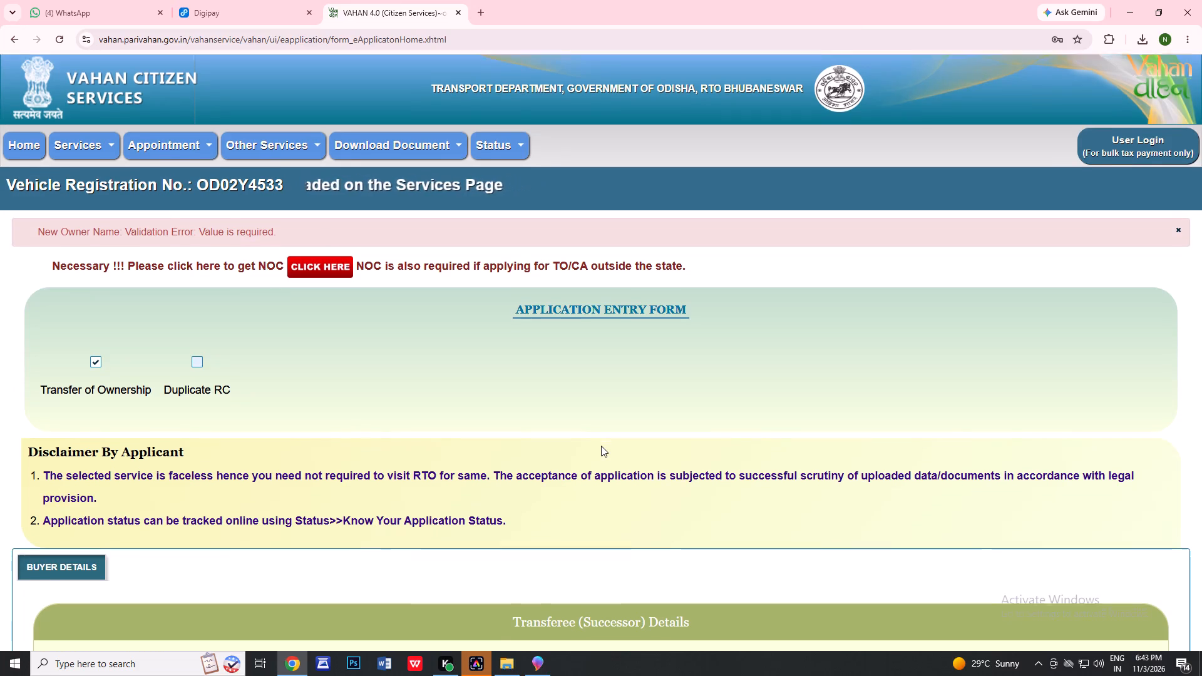
{"action": "scroll", "coordinate": [601, 446], "scroll_direction": "down", "scroll_amount": 8}
{"action": "scroll", "coordinate": [601, 446], "scroll_direction": "down", "scroll_amount": 20}
{"action": "scroll", "coordinate": [601, 446], "scroll_direction": "down", "scroll_amount": 5}
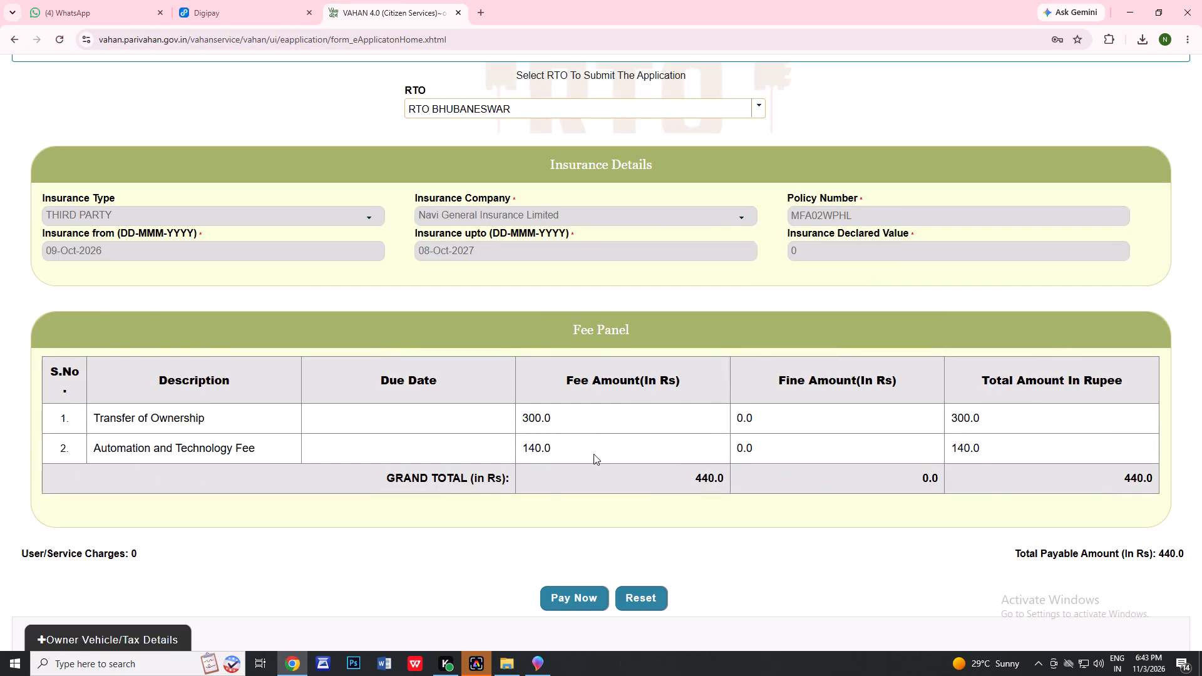
Examine the latest tax details and owner information in the Owner Vehicle/Tax Details section.
{"action": "left_click", "coordinate": [147, 615]}
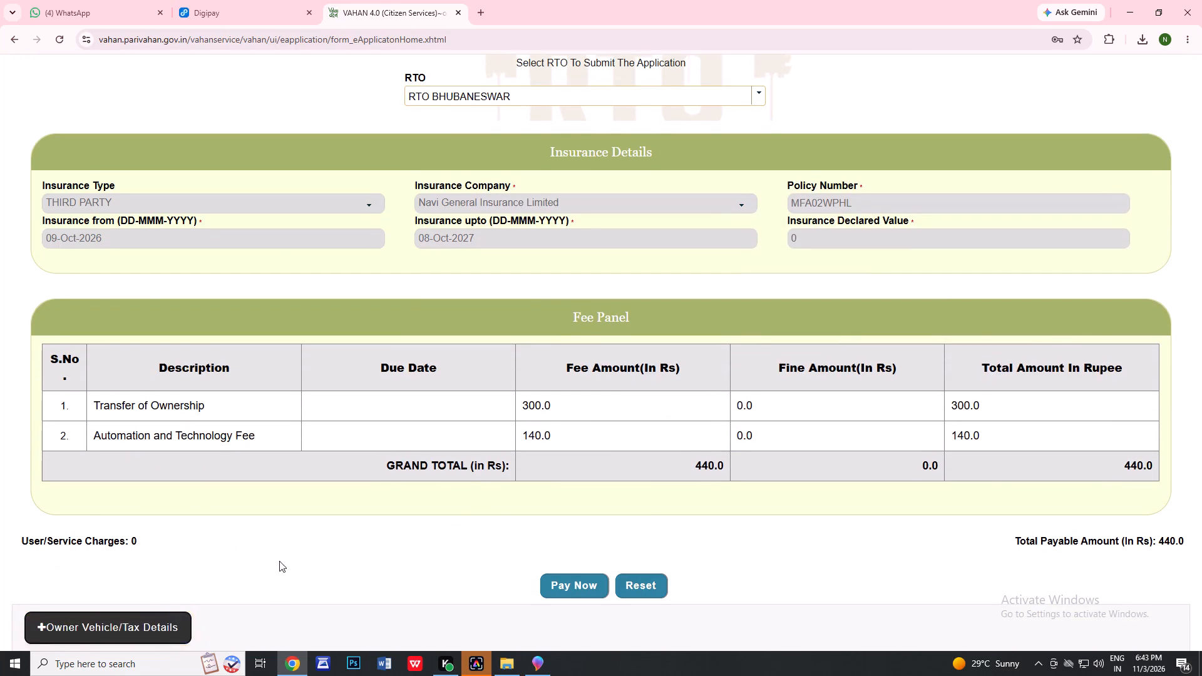
{"action": "scroll", "coordinate": [279, 561], "scroll_direction": "down", "scroll_amount": 7}
{"action": "scroll", "coordinate": [404, 563], "scroll_direction": "down", "scroll_amount": 5}
{"action": "scroll", "coordinate": [507, 515], "scroll_direction": "down", "scroll_amount": 6}
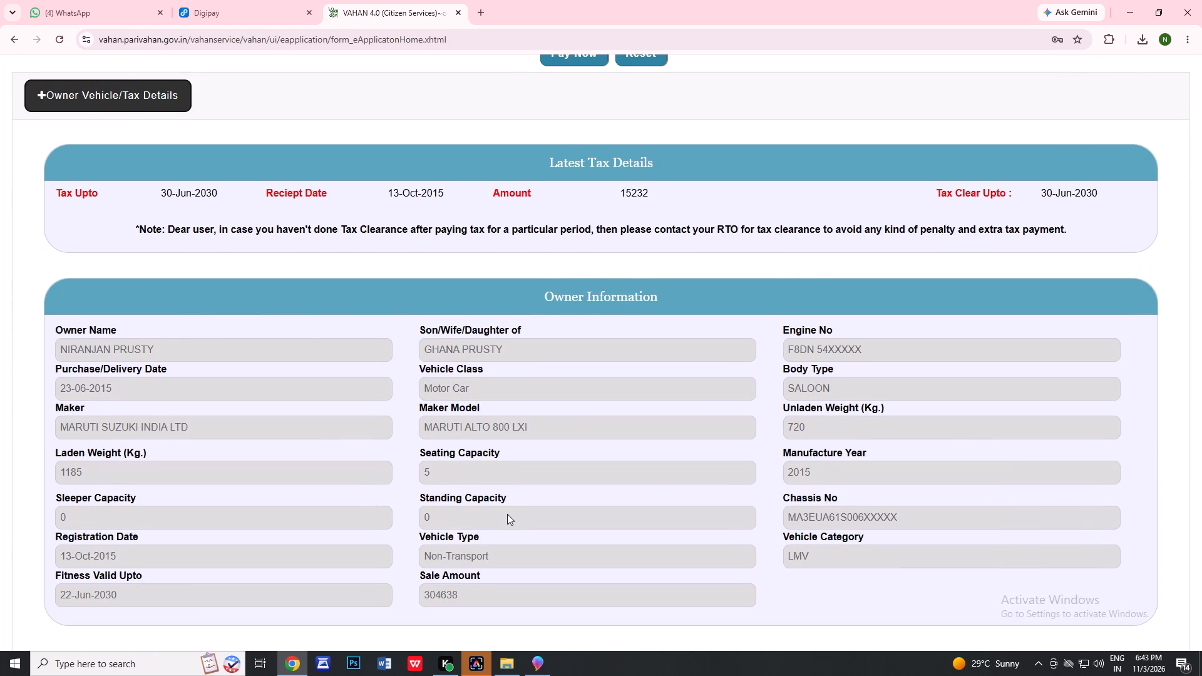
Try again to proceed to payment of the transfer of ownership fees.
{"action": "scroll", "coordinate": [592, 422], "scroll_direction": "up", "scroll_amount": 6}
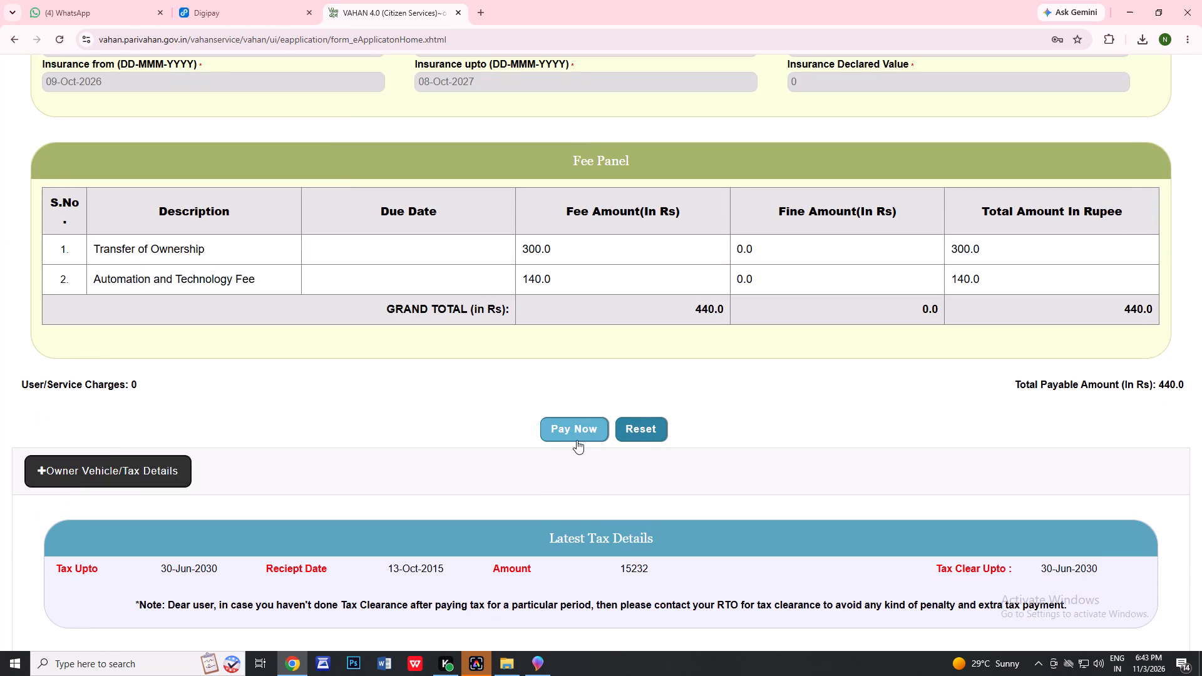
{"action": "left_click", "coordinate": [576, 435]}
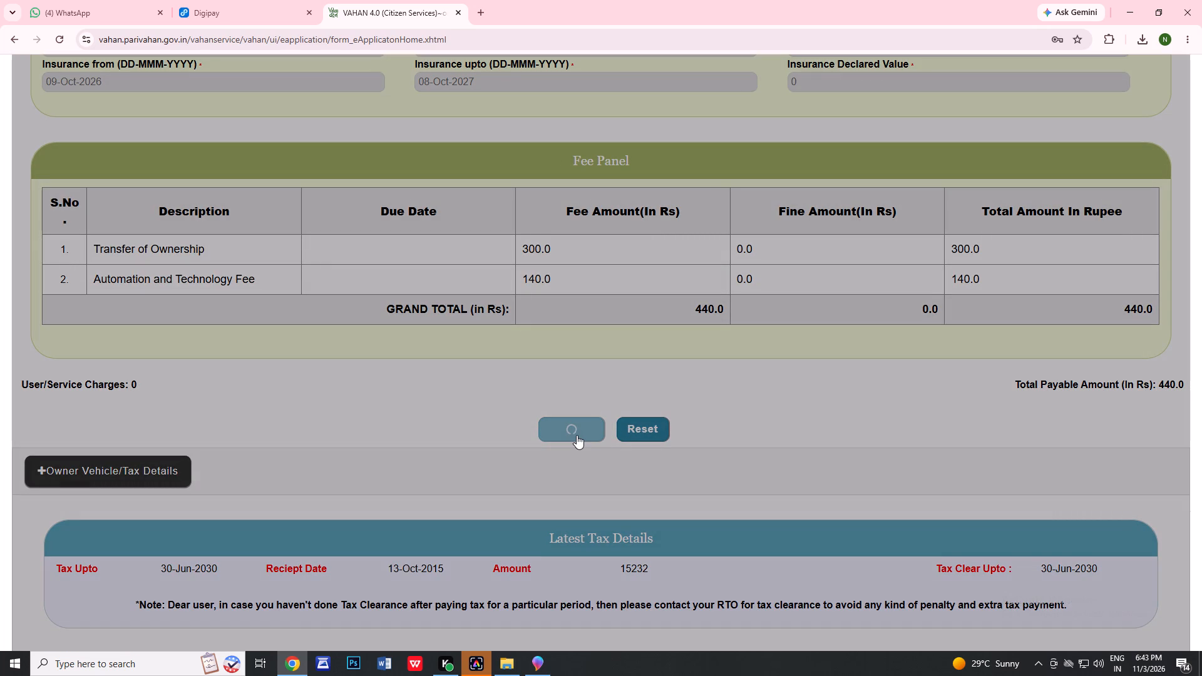
Enter the successor's full name as the new owner name in the transferee details.
{"action": "scroll", "coordinate": [577, 436], "scroll_direction": "up", "scroll_amount": 6}
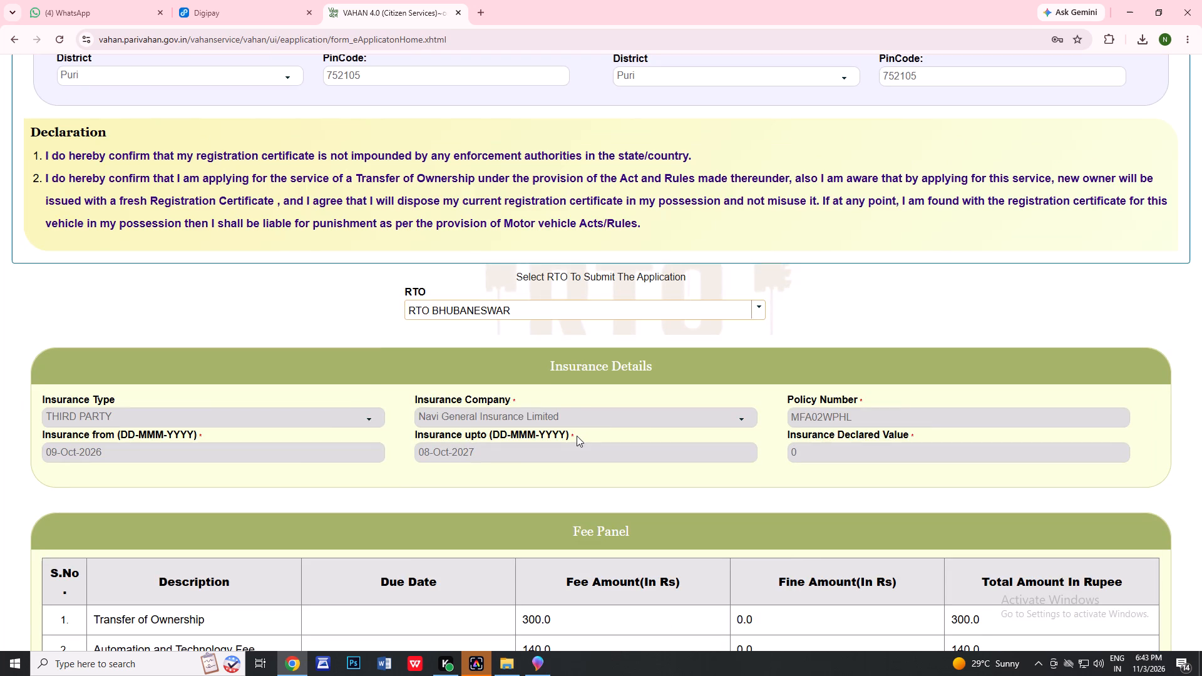
{"action": "scroll", "coordinate": [577, 436], "scroll_direction": "down", "scroll_amount": 4}
{"action": "scroll", "coordinate": [577, 436], "scroll_direction": "up", "scroll_amount": 6}
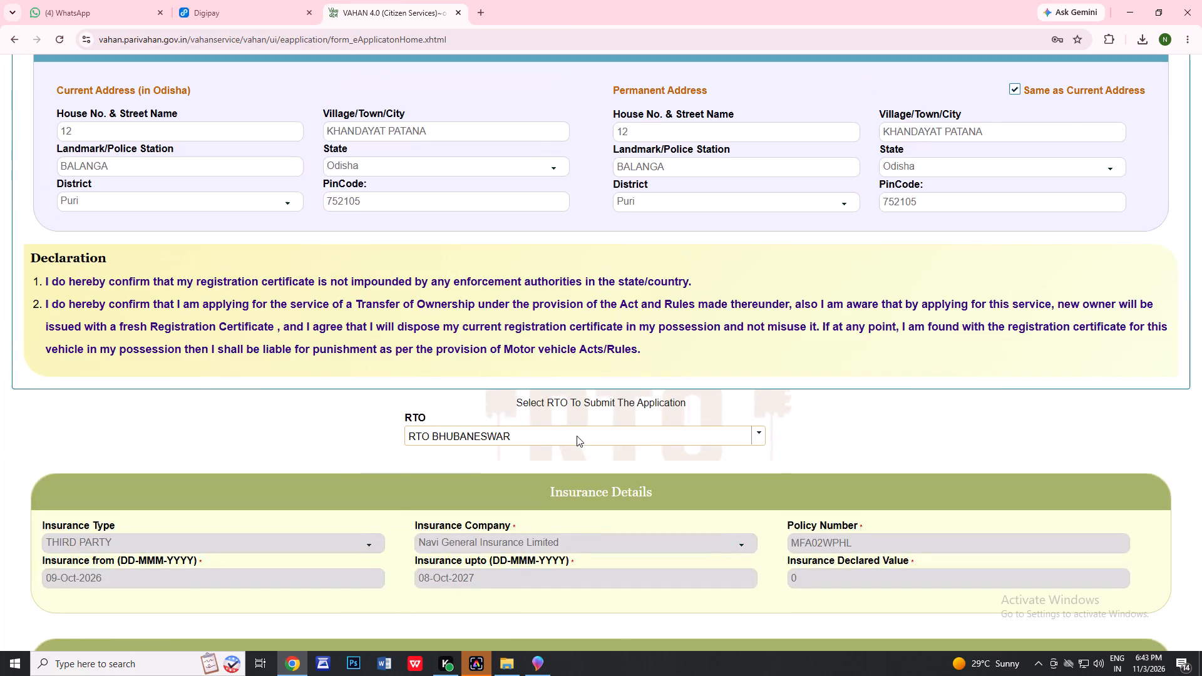
{"action": "scroll", "coordinate": [577, 436], "scroll_direction": "up", "scroll_amount": 2}
{"action": "scroll", "coordinate": [631, 414], "scroll_direction": "up", "scroll_amount": 2}
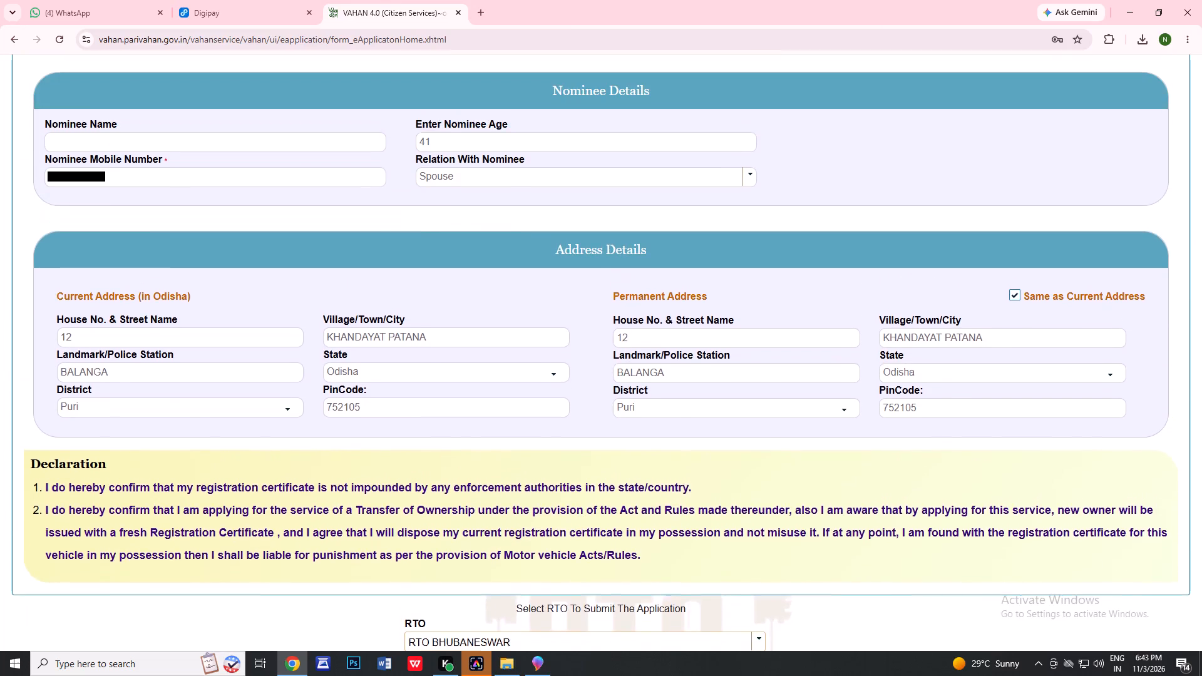
{"action": "scroll", "coordinate": [631, 414], "scroll_direction": "up", "scroll_amount": 3}
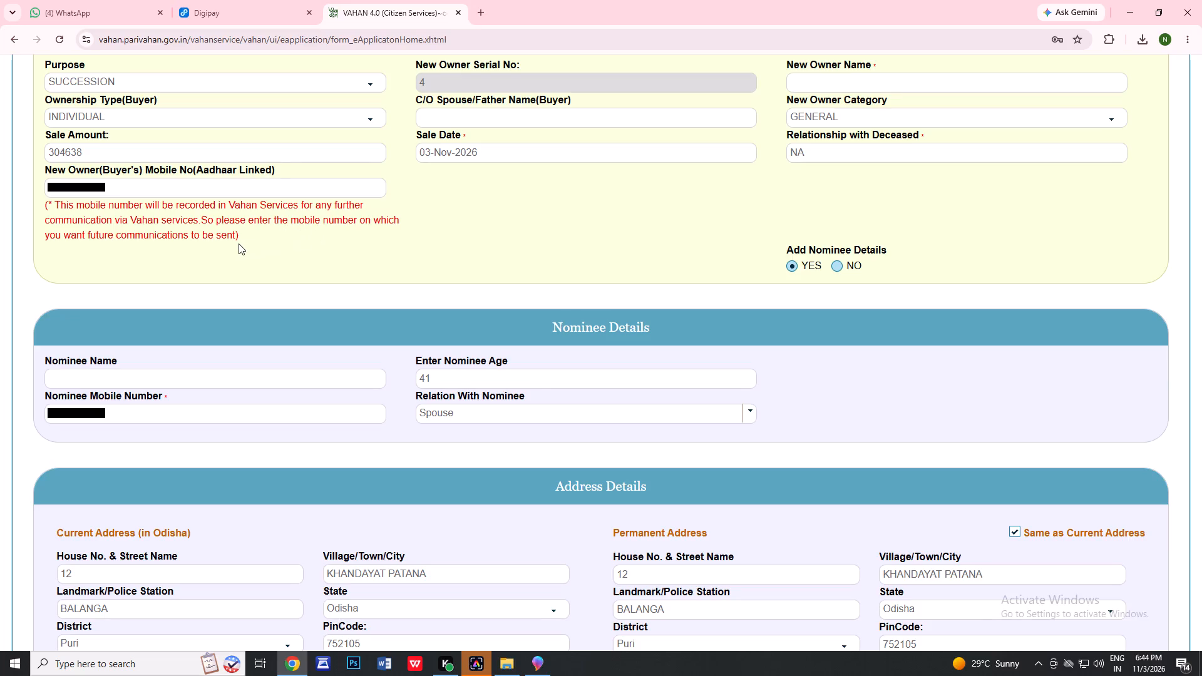
{"action": "scroll", "coordinate": [220, 242], "scroll_direction": "up", "scroll_amount": 1}
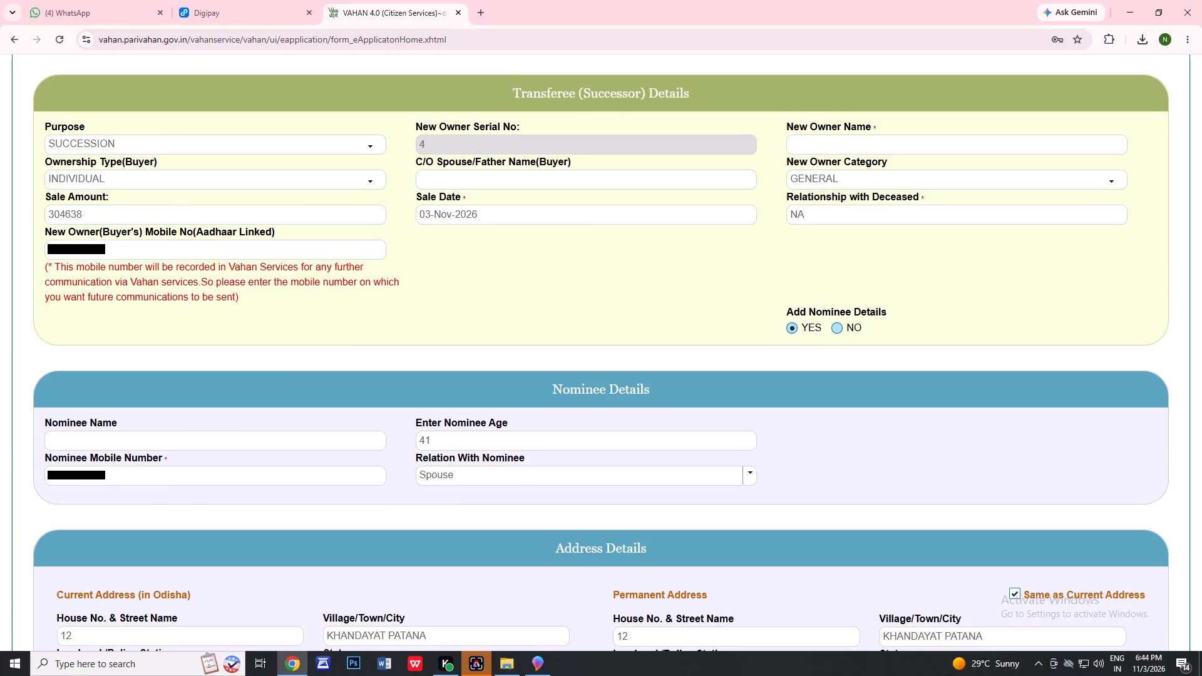
{"action": "left_click", "coordinate": [488, 175]}
{"action": "left_click", "coordinate": [827, 140]}
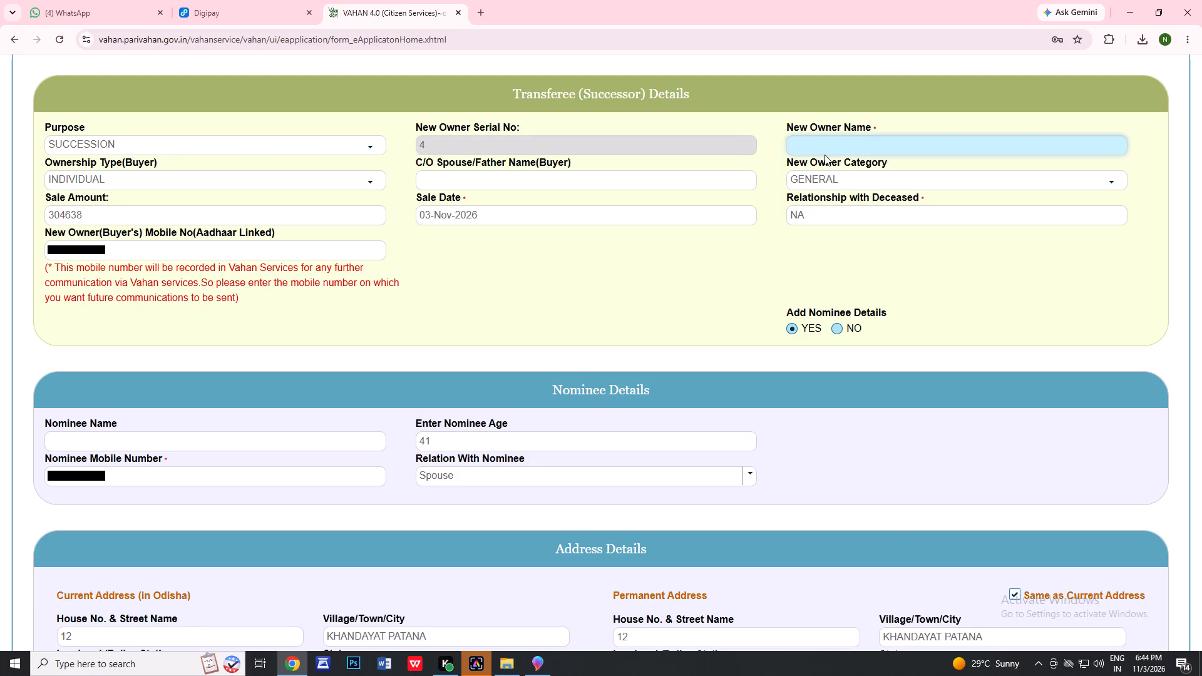
{"action": "scroll", "coordinate": [824, 155], "scroll_direction": "up", "scroll_amount": 1}
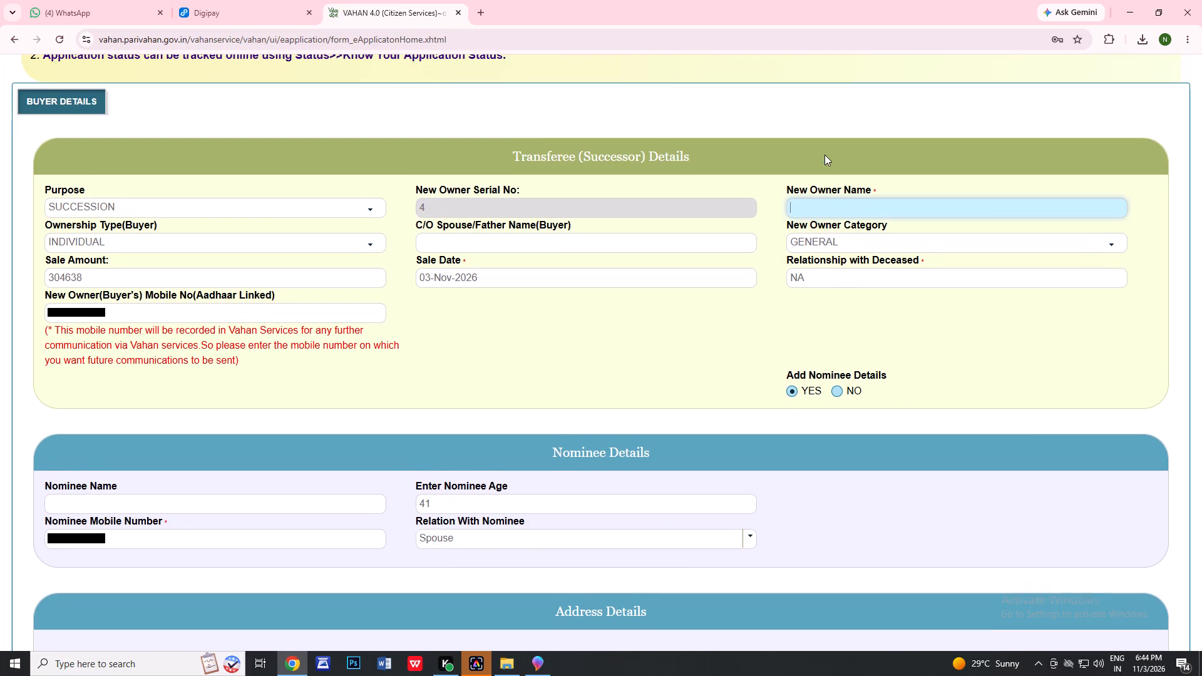
{"action": "left_click", "coordinate": [839, 205]}
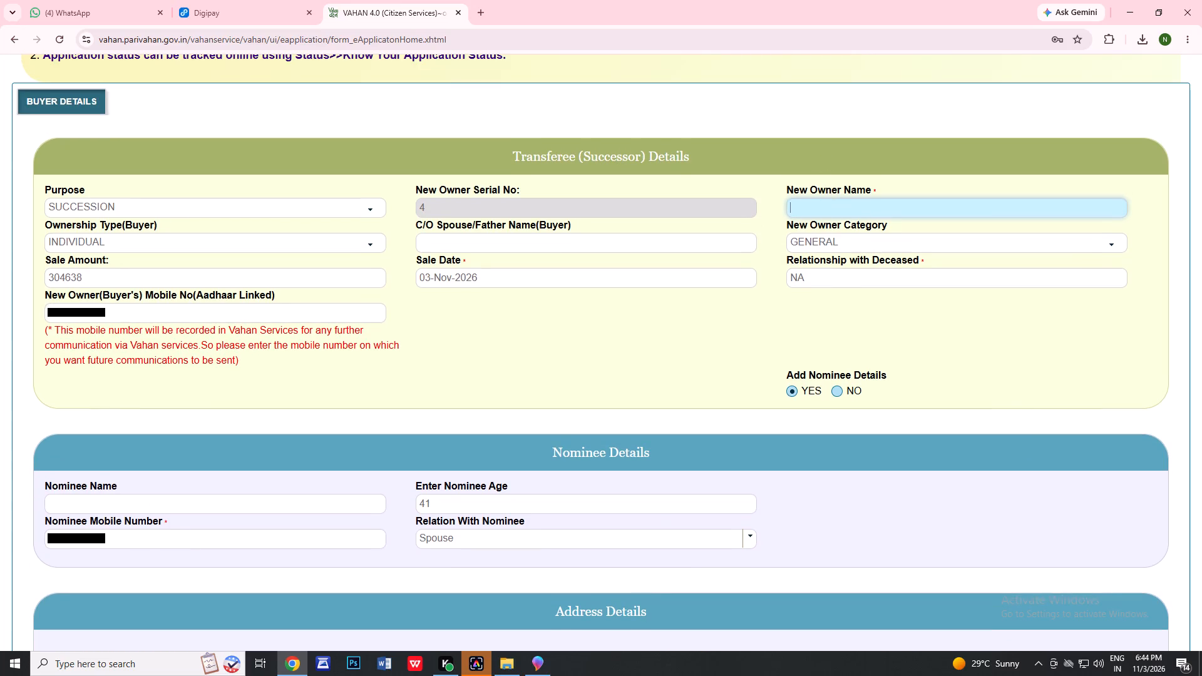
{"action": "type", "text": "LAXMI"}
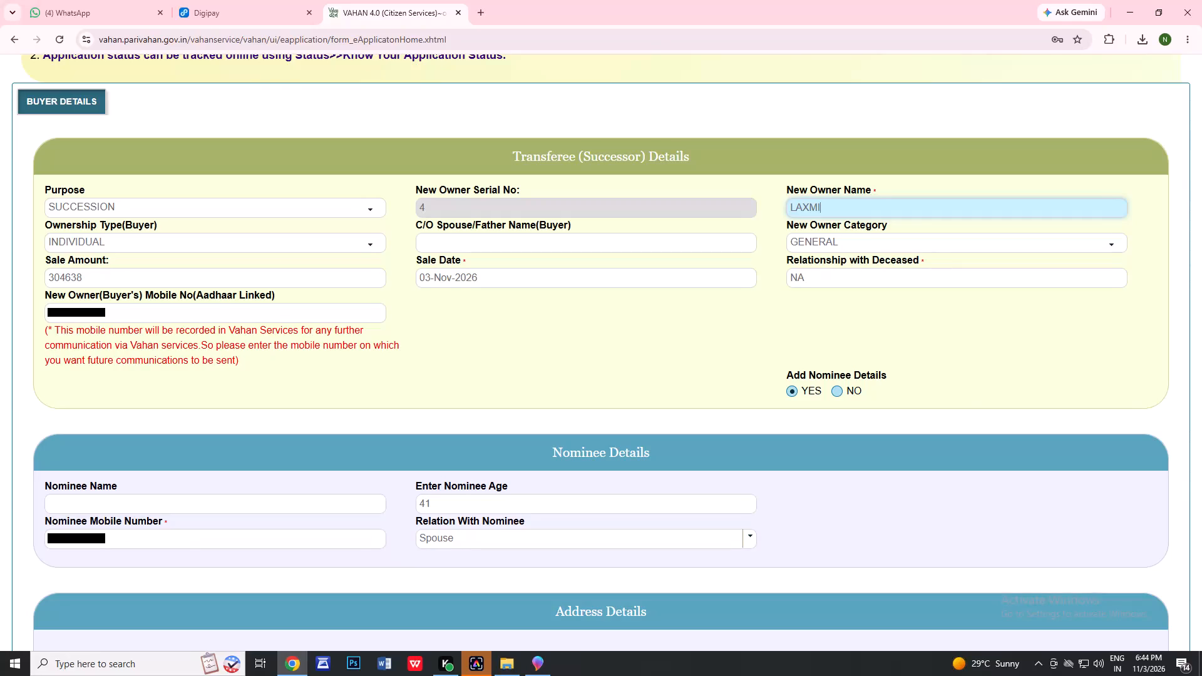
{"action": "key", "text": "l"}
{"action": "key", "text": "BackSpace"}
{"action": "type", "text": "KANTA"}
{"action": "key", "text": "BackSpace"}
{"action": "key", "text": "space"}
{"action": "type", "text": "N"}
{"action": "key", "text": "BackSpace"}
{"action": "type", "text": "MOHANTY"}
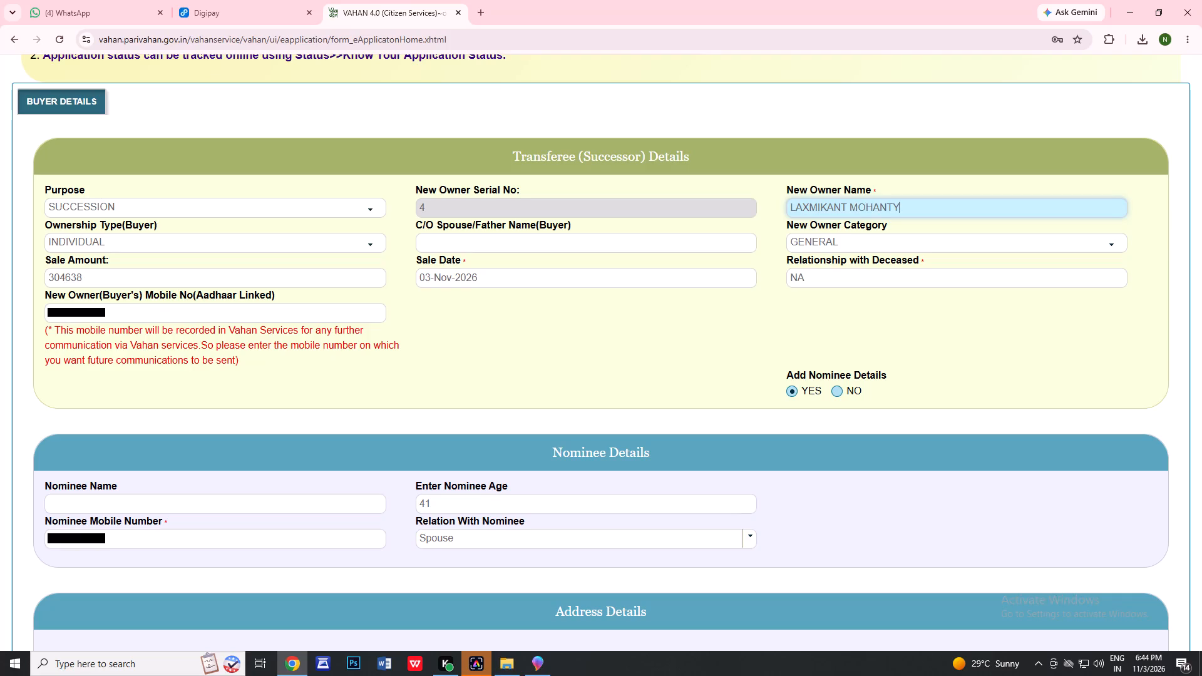
Enter the spouse's full name in the buyer's C/O Spouse/Father Name.
{"action": "left_click", "coordinate": [575, 250]}
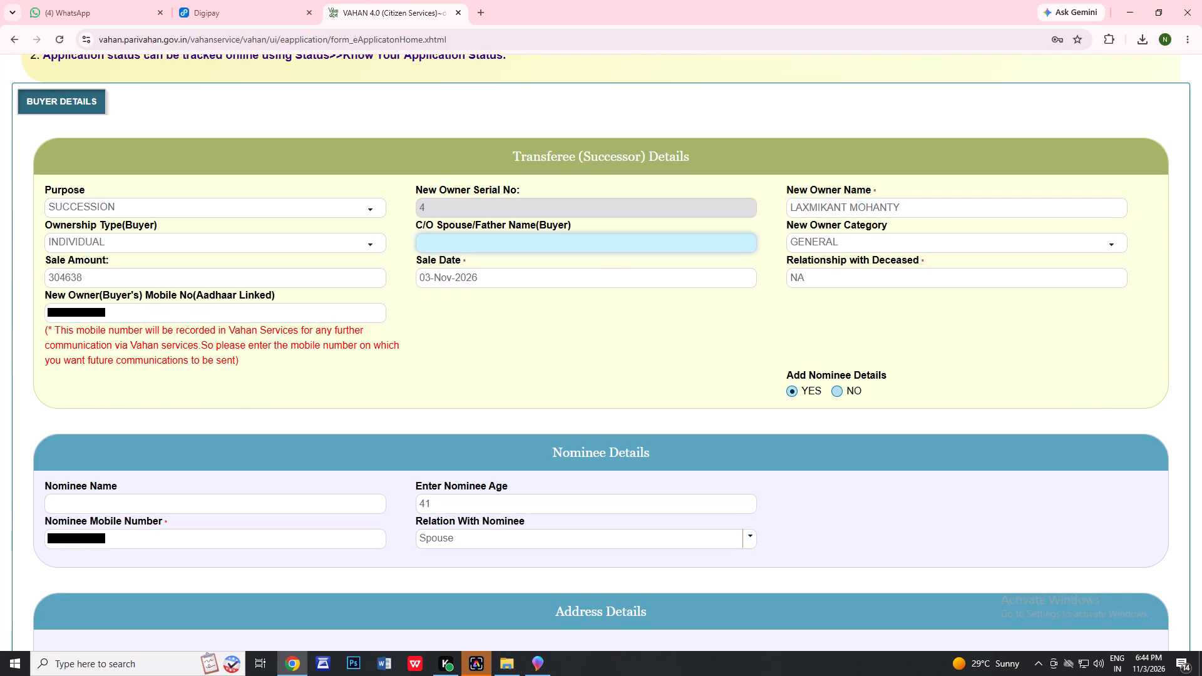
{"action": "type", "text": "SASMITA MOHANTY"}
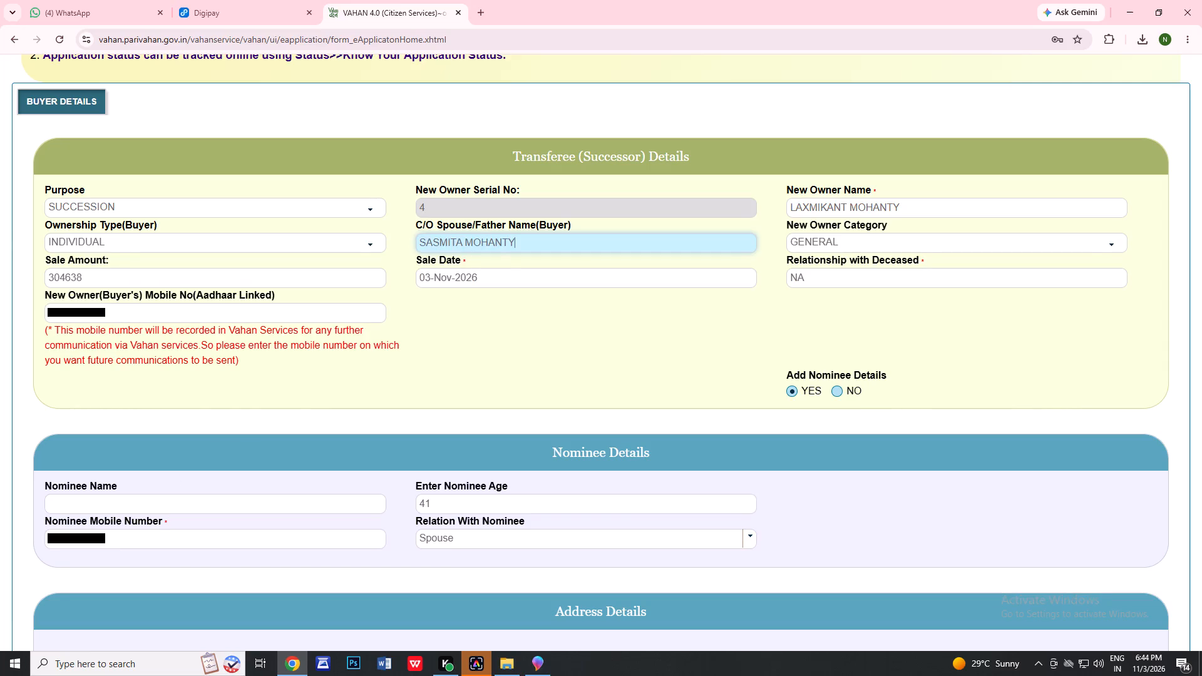
Enter the spouse's full name as the nominee name in the nominee details.
{"action": "left_click", "coordinate": [128, 508]}
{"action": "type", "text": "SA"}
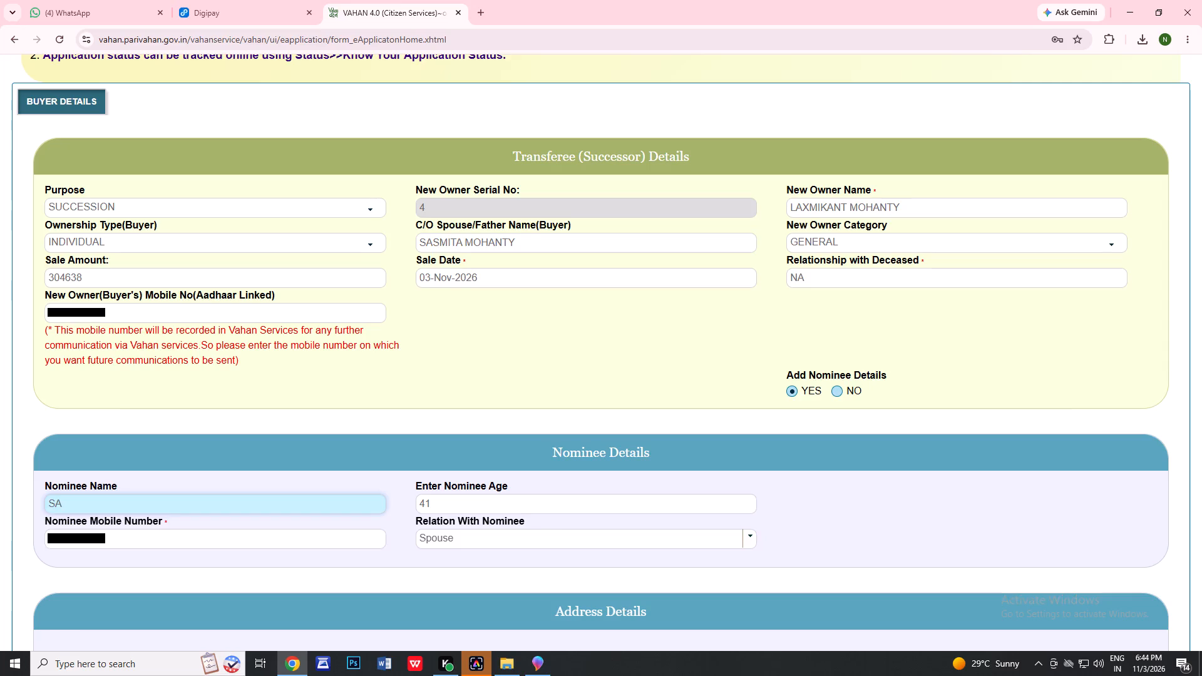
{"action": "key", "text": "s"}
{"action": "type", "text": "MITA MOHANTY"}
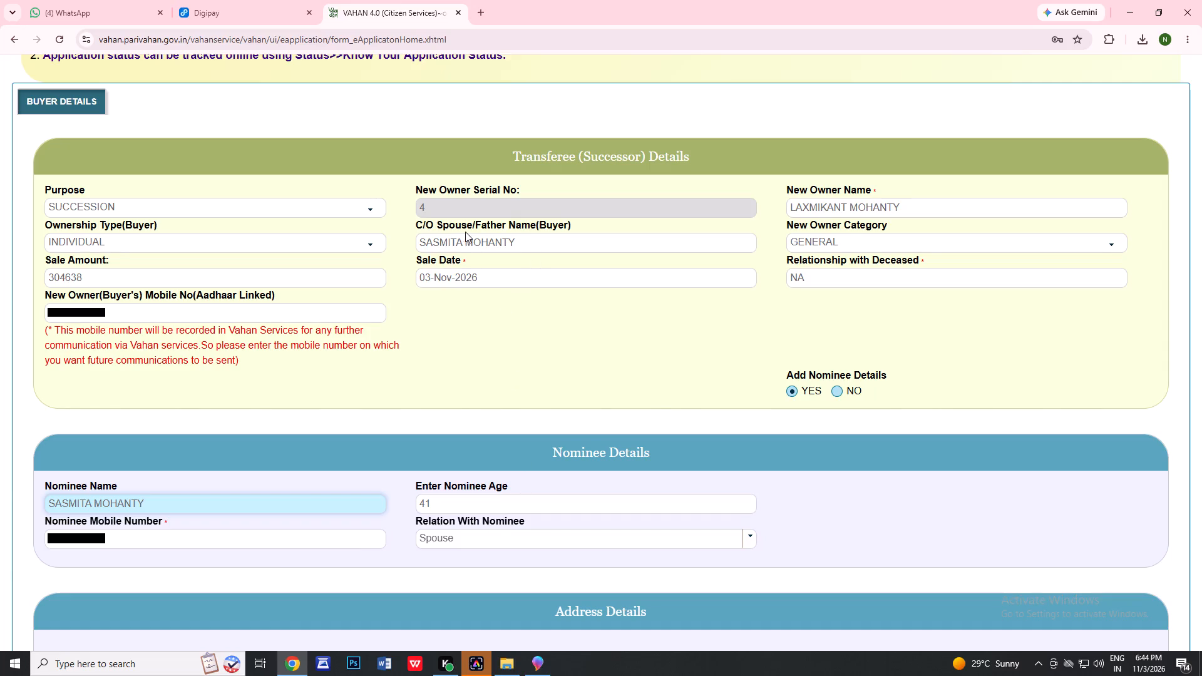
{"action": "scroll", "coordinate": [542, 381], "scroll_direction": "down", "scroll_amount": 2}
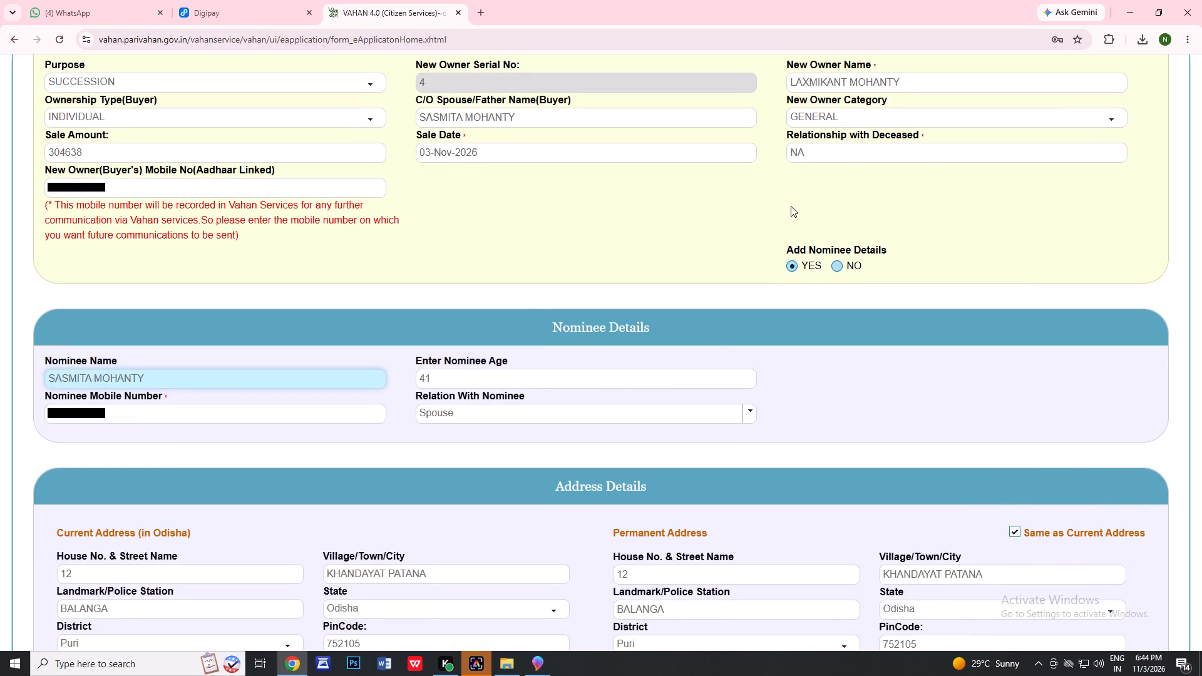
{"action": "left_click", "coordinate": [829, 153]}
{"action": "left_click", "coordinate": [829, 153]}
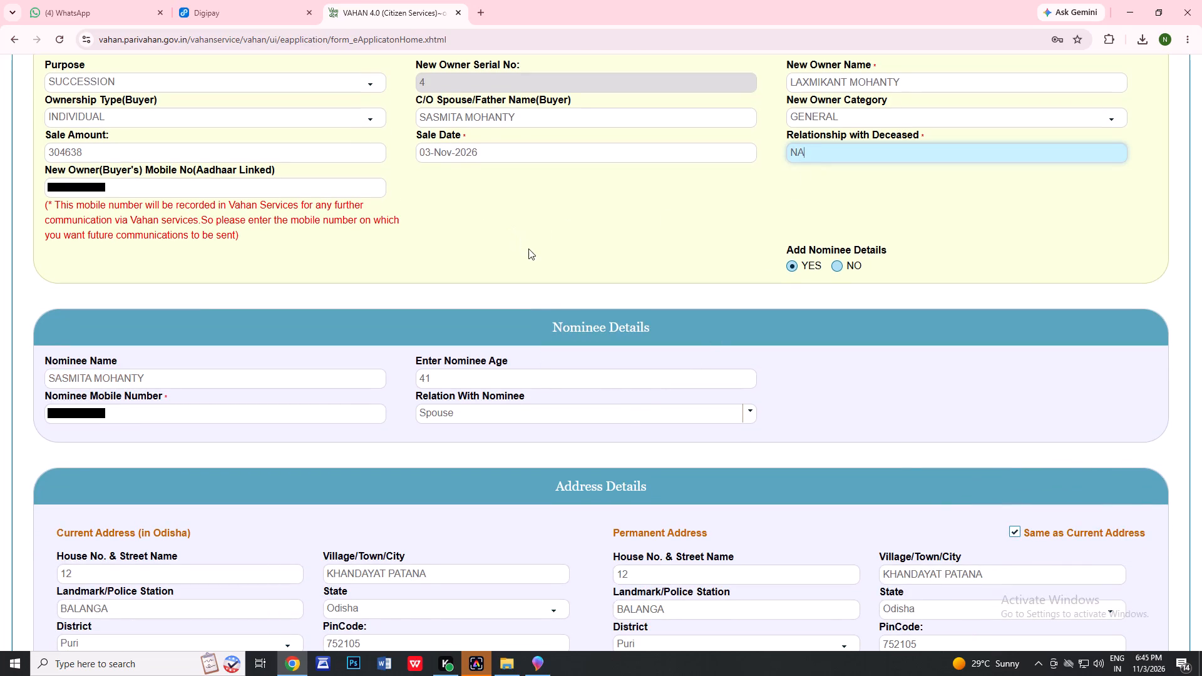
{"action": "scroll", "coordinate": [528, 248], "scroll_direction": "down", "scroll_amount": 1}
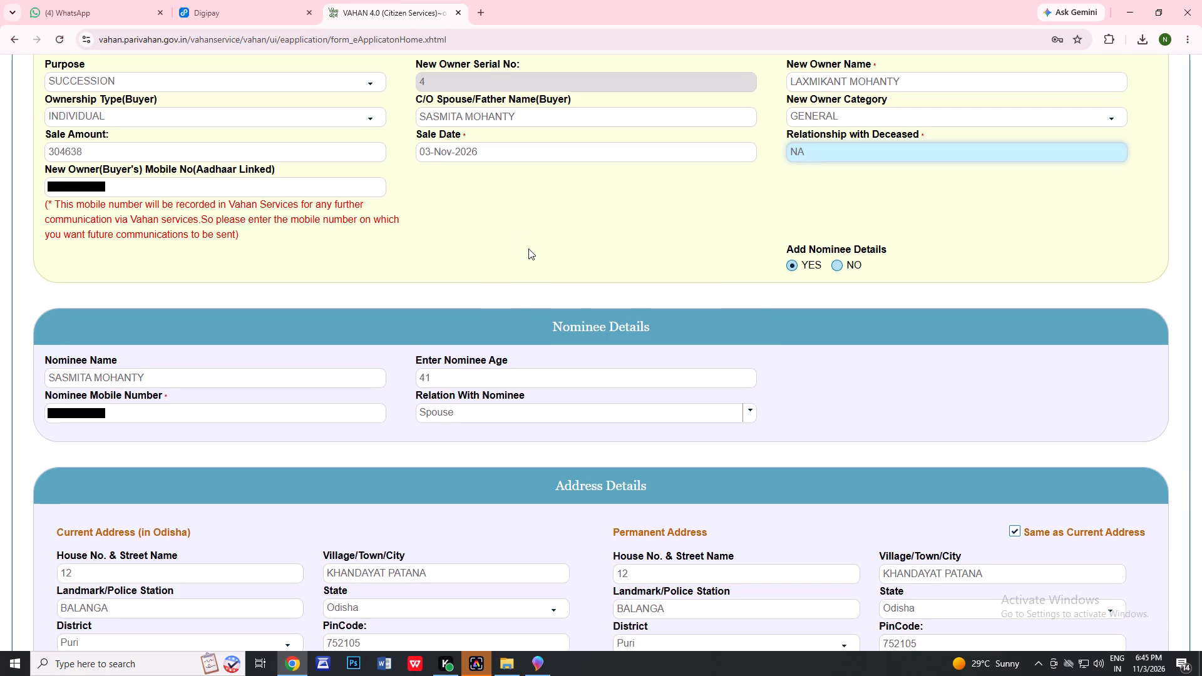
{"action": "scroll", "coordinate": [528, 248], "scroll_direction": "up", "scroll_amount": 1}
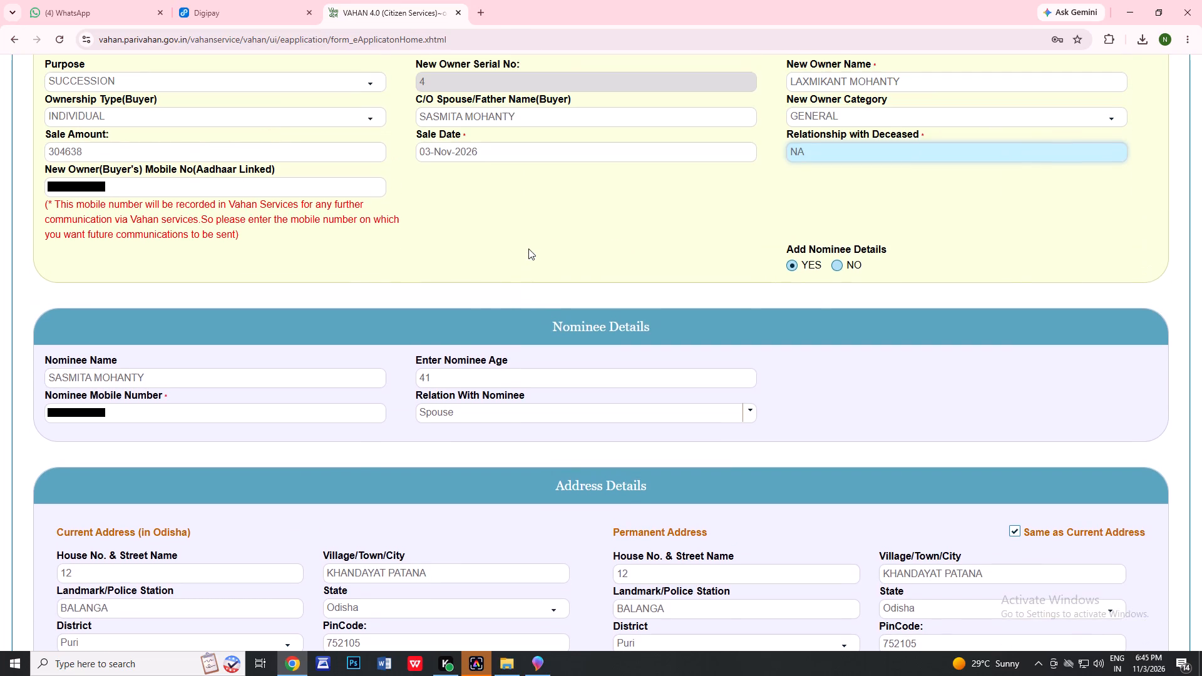
Set the sale amount in the transferee details to 50000.
{"action": "scroll", "coordinate": [528, 248], "scroll_direction": "up", "scroll_amount": 1}
{"action": "left_click", "coordinate": [136, 215]}
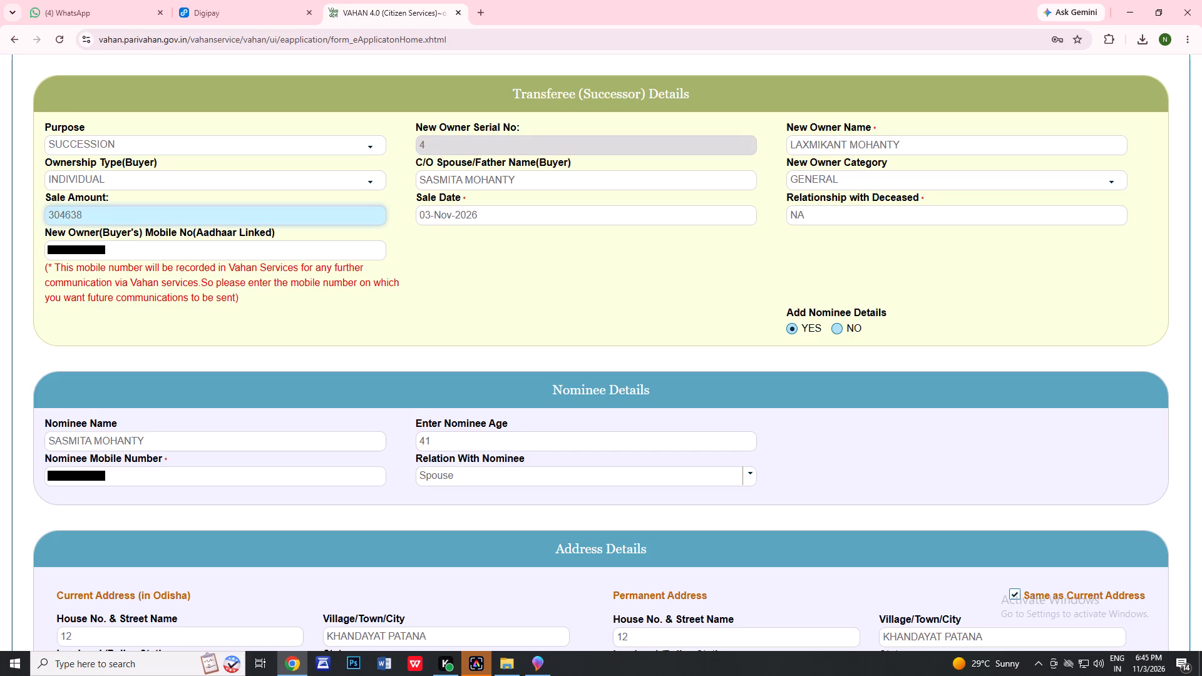
{"action": "key", "text": "BackSpace"}
{"action": "key", "text": "BackSpace"}
{"action": "key", "text": "BackSpace"}
{"action": "key", "text": "BackSpace"}
{"action": "key", "text": "BackSpace"}
{"action": "key", "text": "BackSpace"}
{"action": "key", "text": "BackSpace"}
{"action": "key", "text": "BackSpace"}
{"action": "key", "text": "BackSpace"}
{"action": "key", "text": "BackSpace"}
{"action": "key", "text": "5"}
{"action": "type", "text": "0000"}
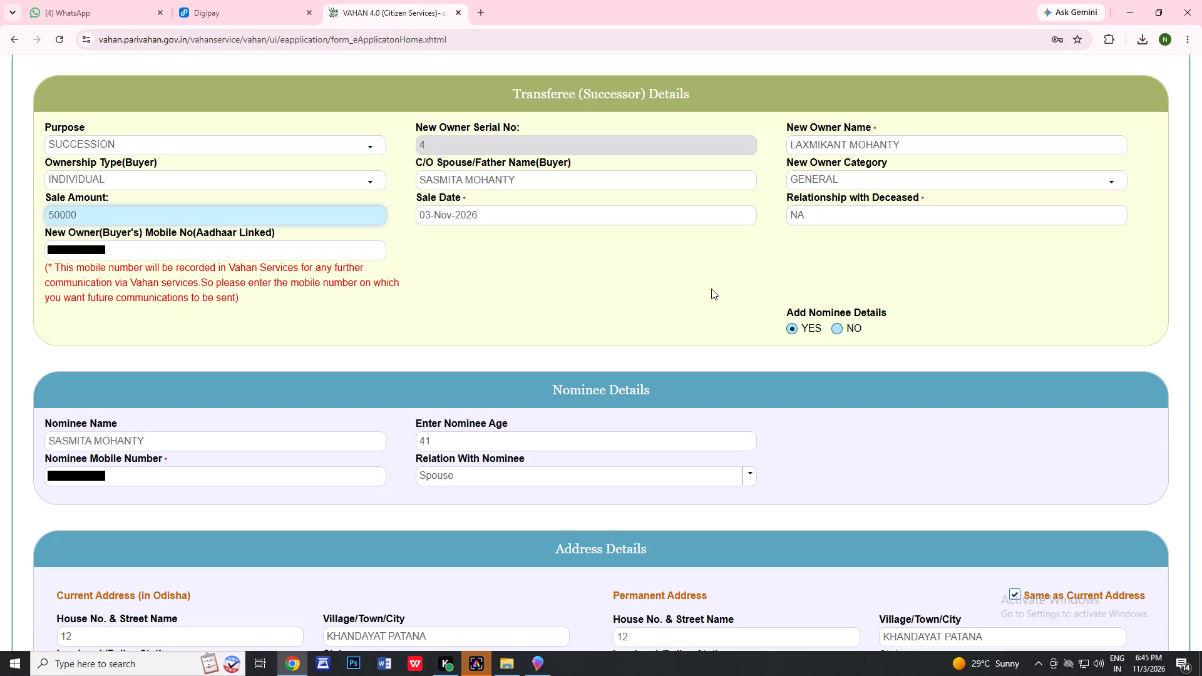
Review the filled-in successor, nominee, address, RTO, insurance and fee details of the application.
{"action": "scroll", "coordinate": [712, 289], "scroll_direction": "down", "scroll_amount": 2}
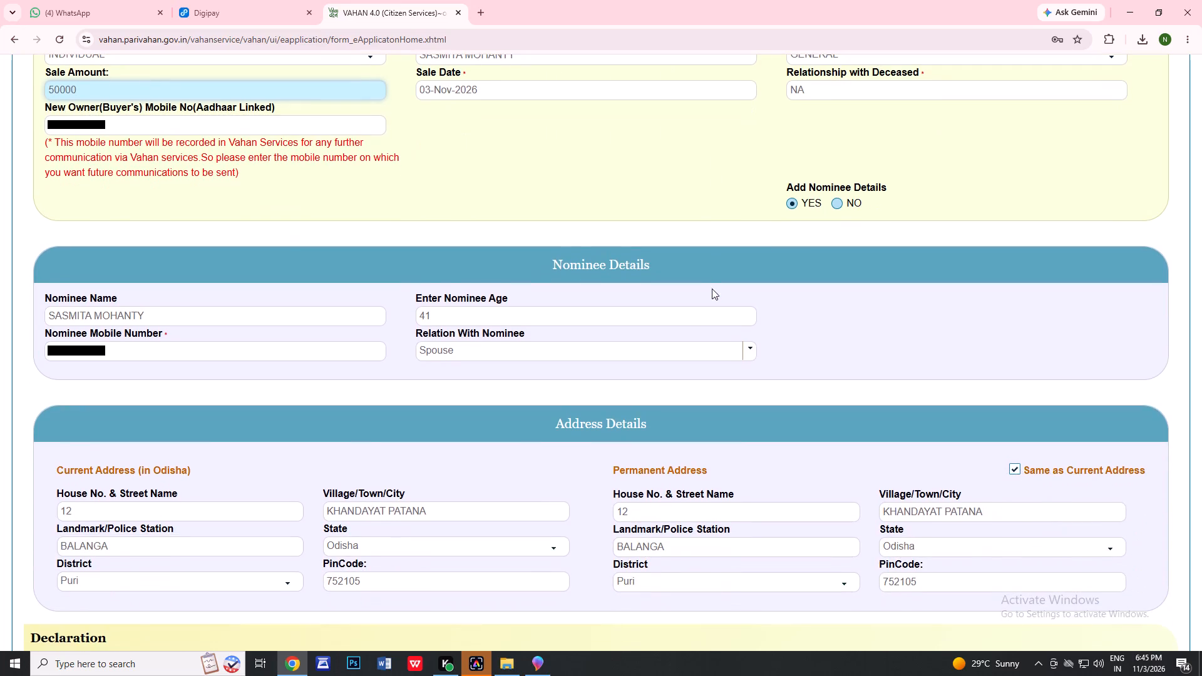
{"action": "scroll", "coordinate": [712, 289], "scroll_direction": "up", "scroll_amount": 2}
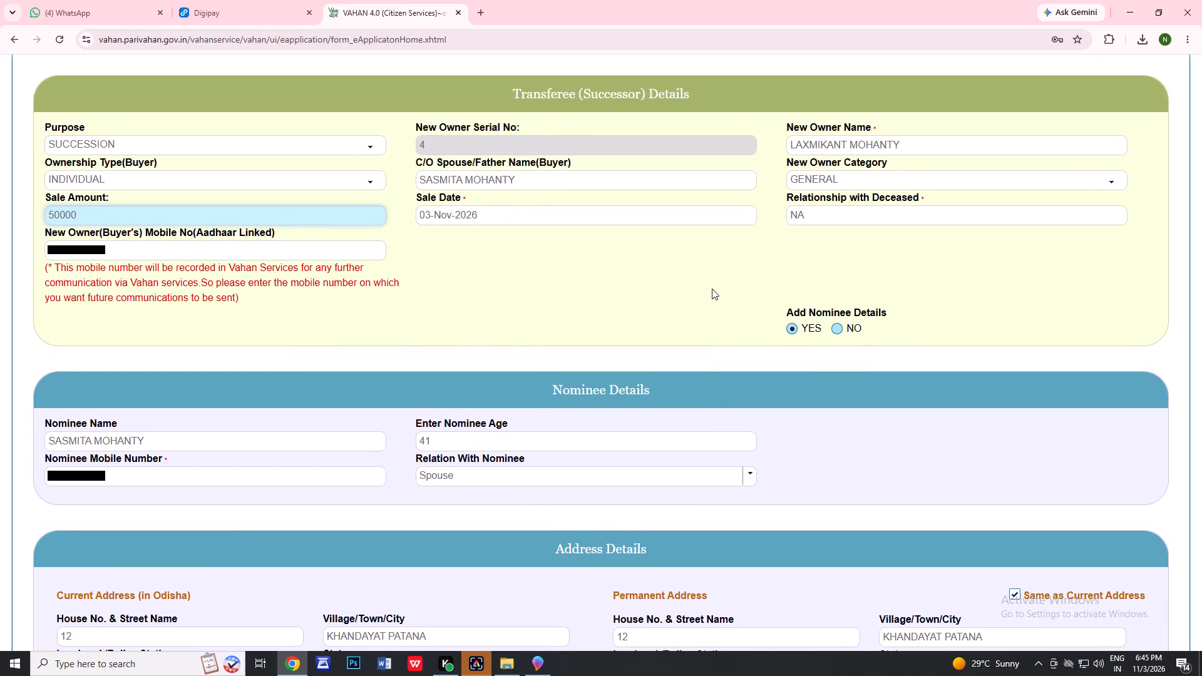
{"action": "scroll", "coordinate": [712, 289], "scroll_direction": "down", "scroll_amount": 2}
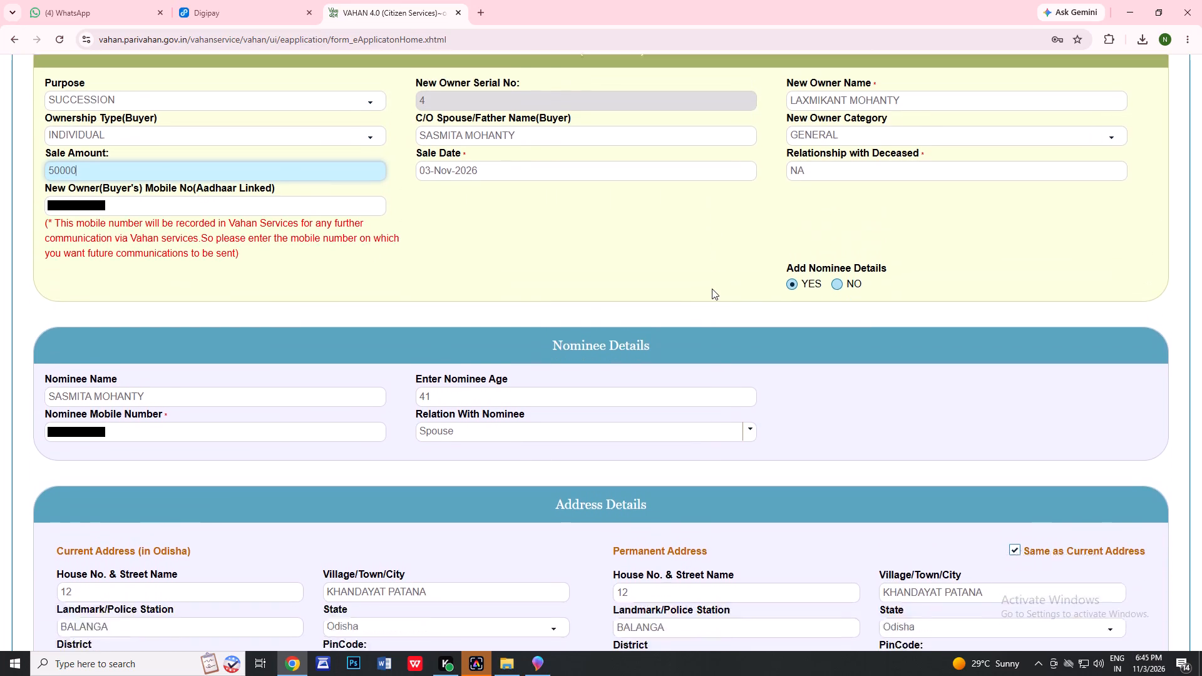
{"action": "scroll", "coordinate": [712, 289], "scroll_direction": "down", "scroll_amount": 8}
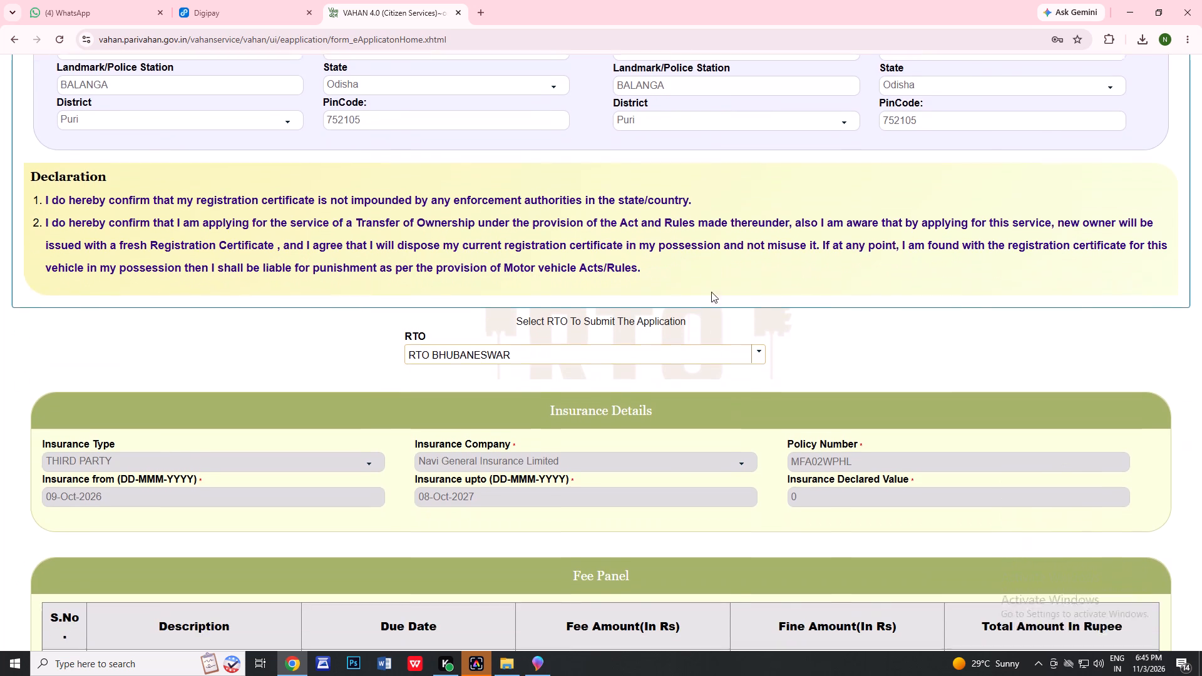
{"action": "scroll", "coordinate": [711, 293], "scroll_direction": "down", "scroll_amount": 3}
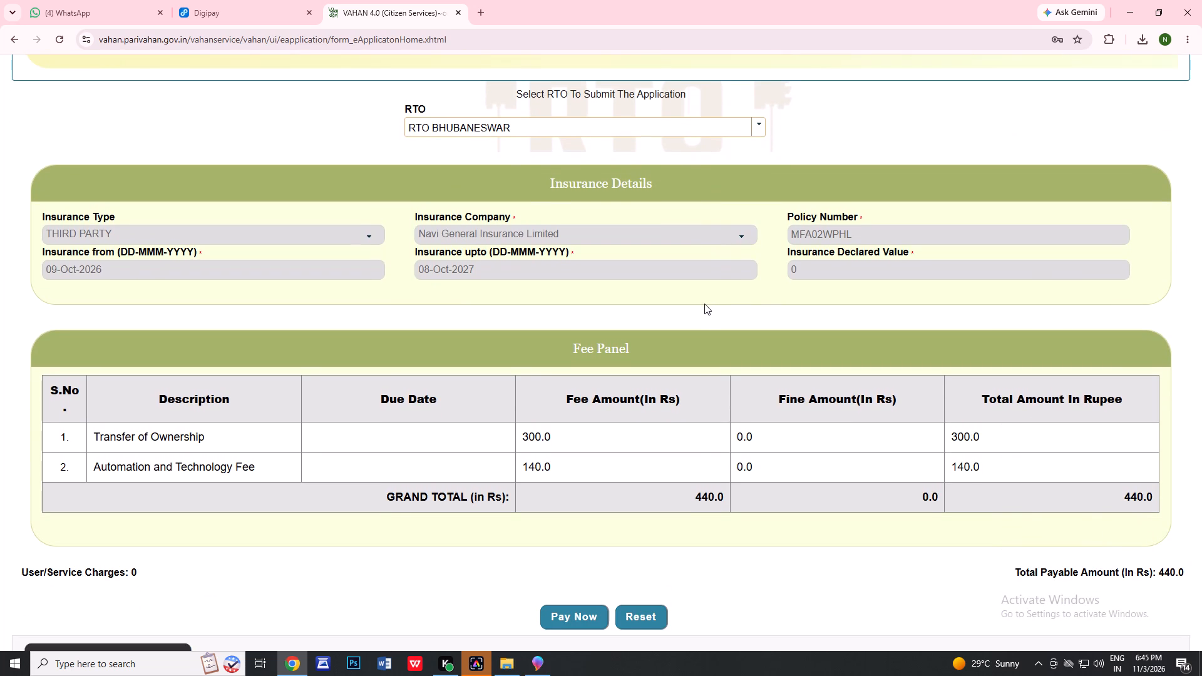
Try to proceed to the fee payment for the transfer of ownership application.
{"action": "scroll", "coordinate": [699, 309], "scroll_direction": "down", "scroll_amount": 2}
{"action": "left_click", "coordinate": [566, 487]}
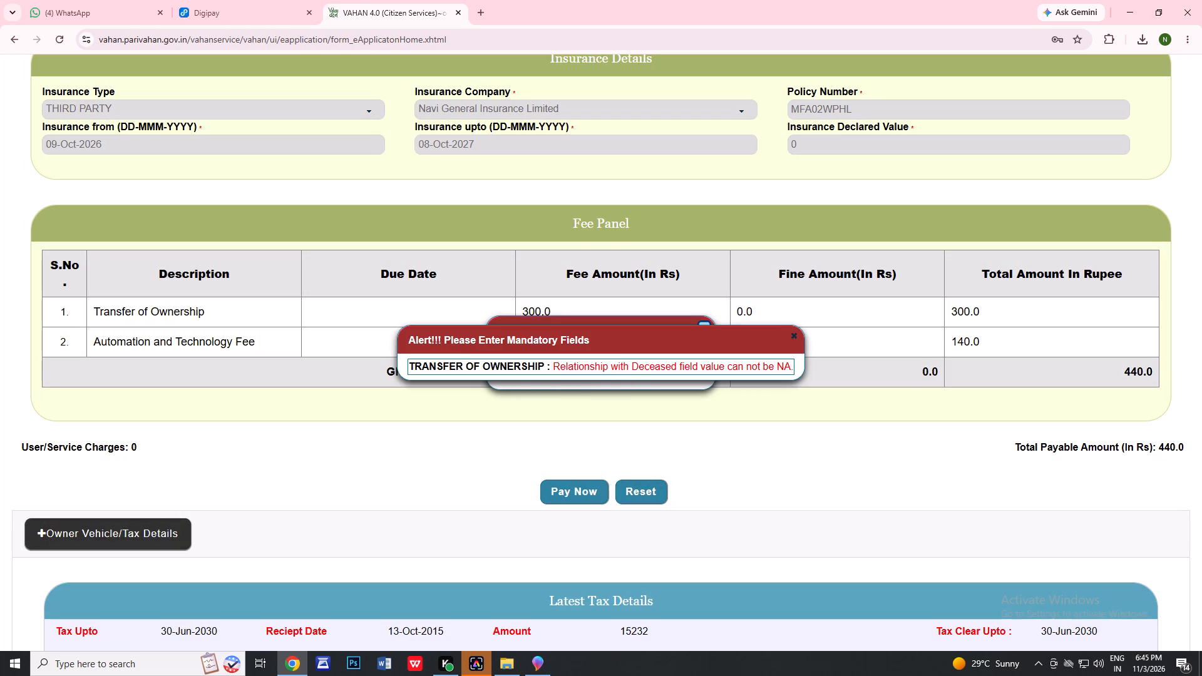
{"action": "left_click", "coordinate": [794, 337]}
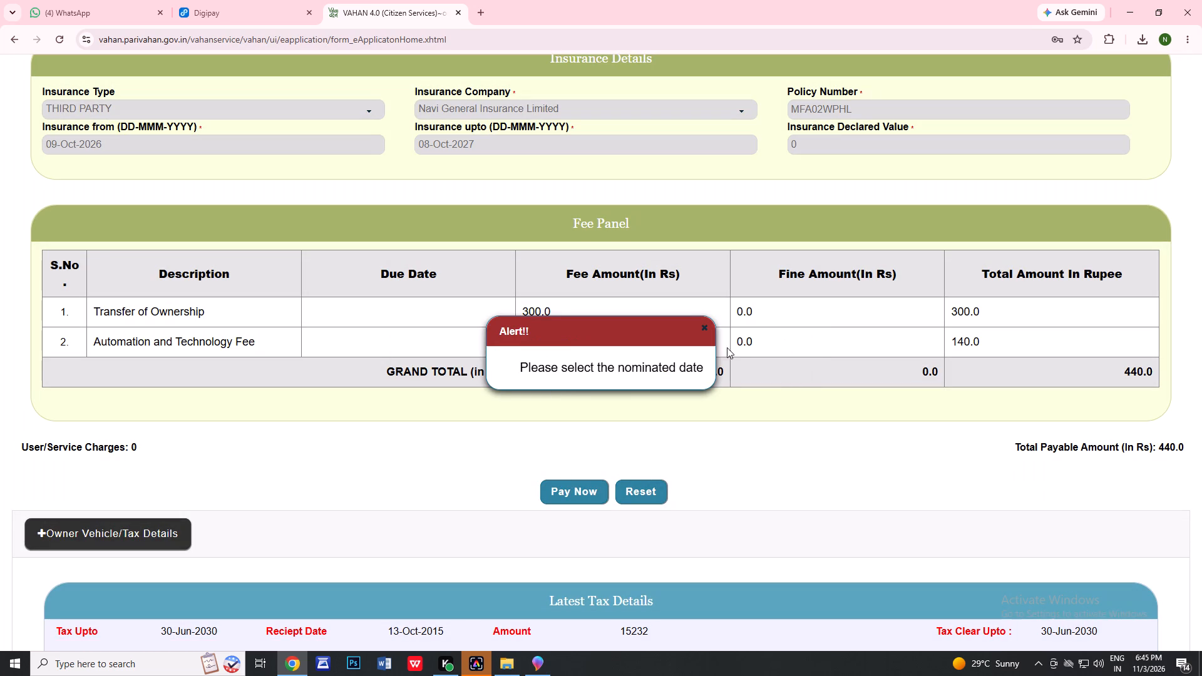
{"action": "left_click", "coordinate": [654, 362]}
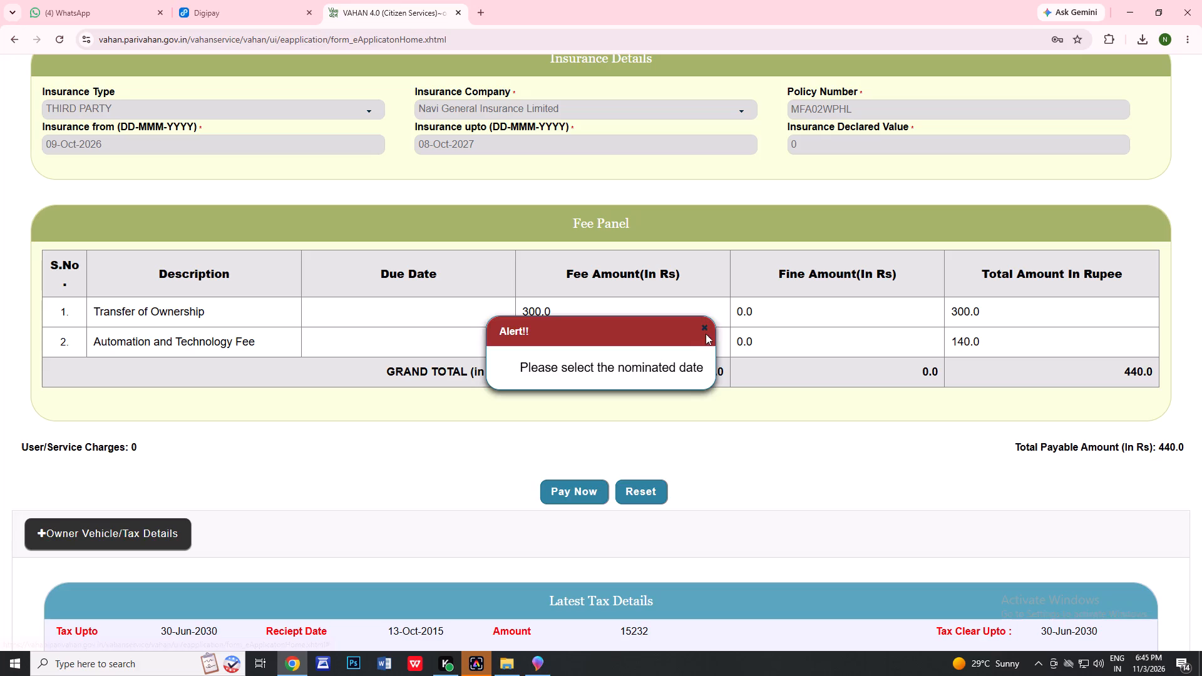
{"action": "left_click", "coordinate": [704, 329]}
Clear the Relationship with Deceased entry in the transferee (successor) details so that it can be re-entered.
{"action": "scroll", "coordinate": [709, 335], "scroll_direction": "up", "scroll_amount": 5}
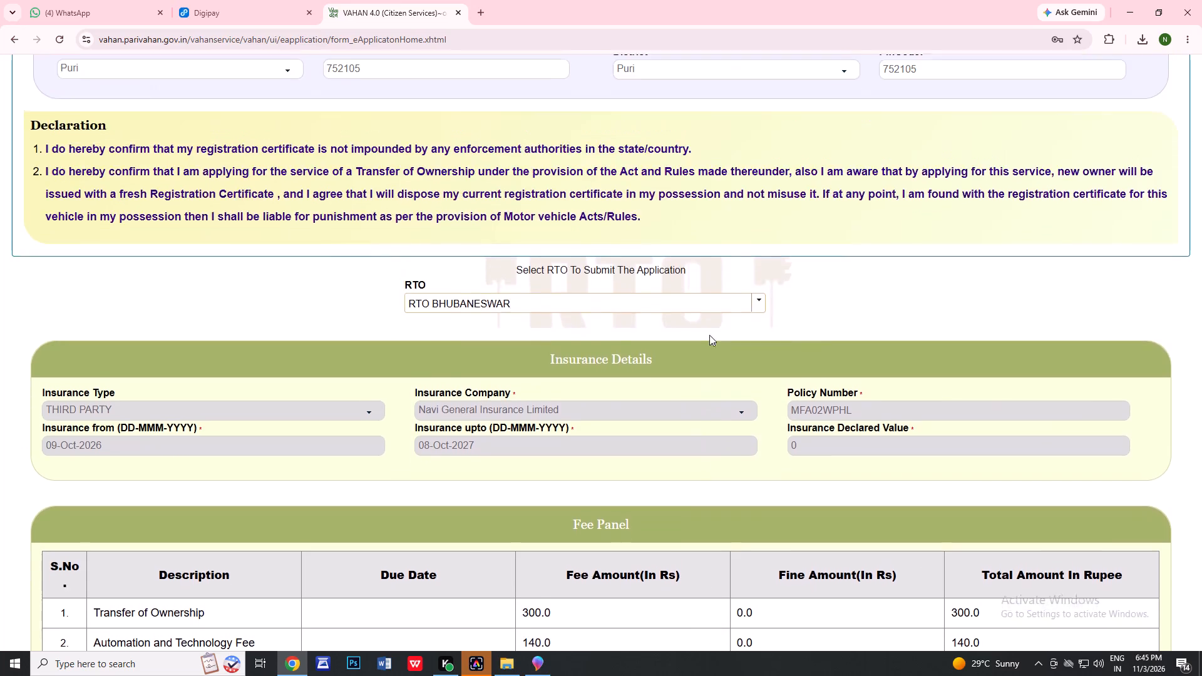
{"action": "scroll", "coordinate": [709, 335], "scroll_direction": "up", "scroll_amount": 6}
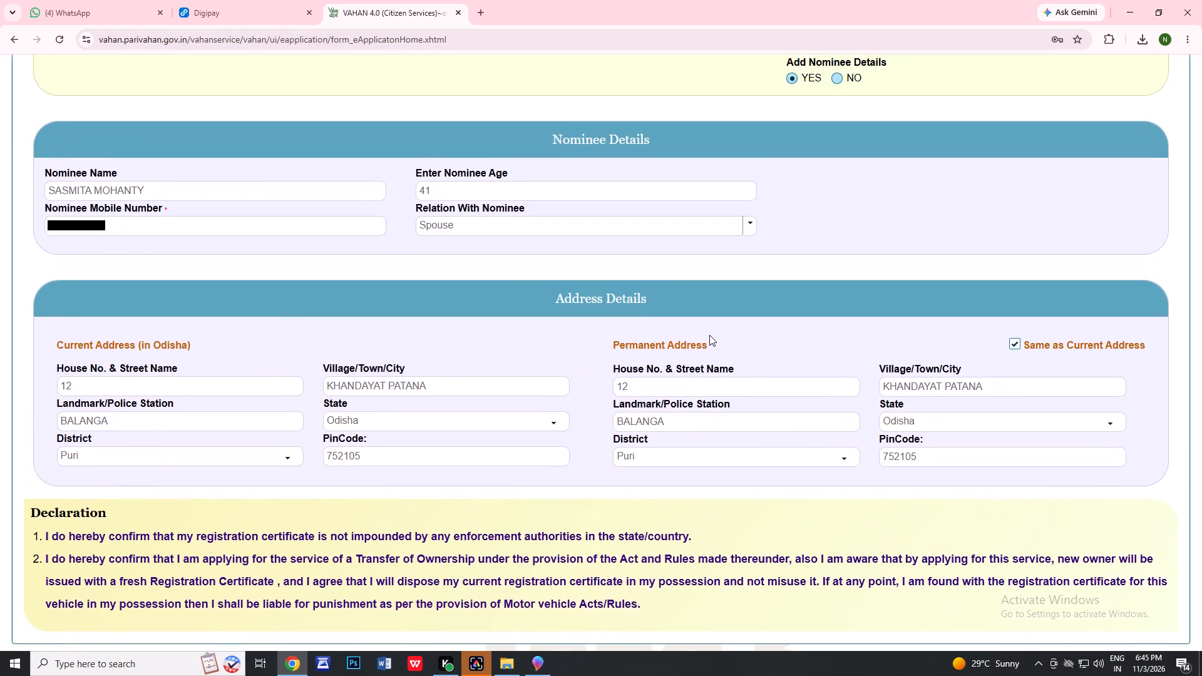
{"action": "scroll", "coordinate": [709, 335], "scroll_direction": "up", "scroll_amount": 5}
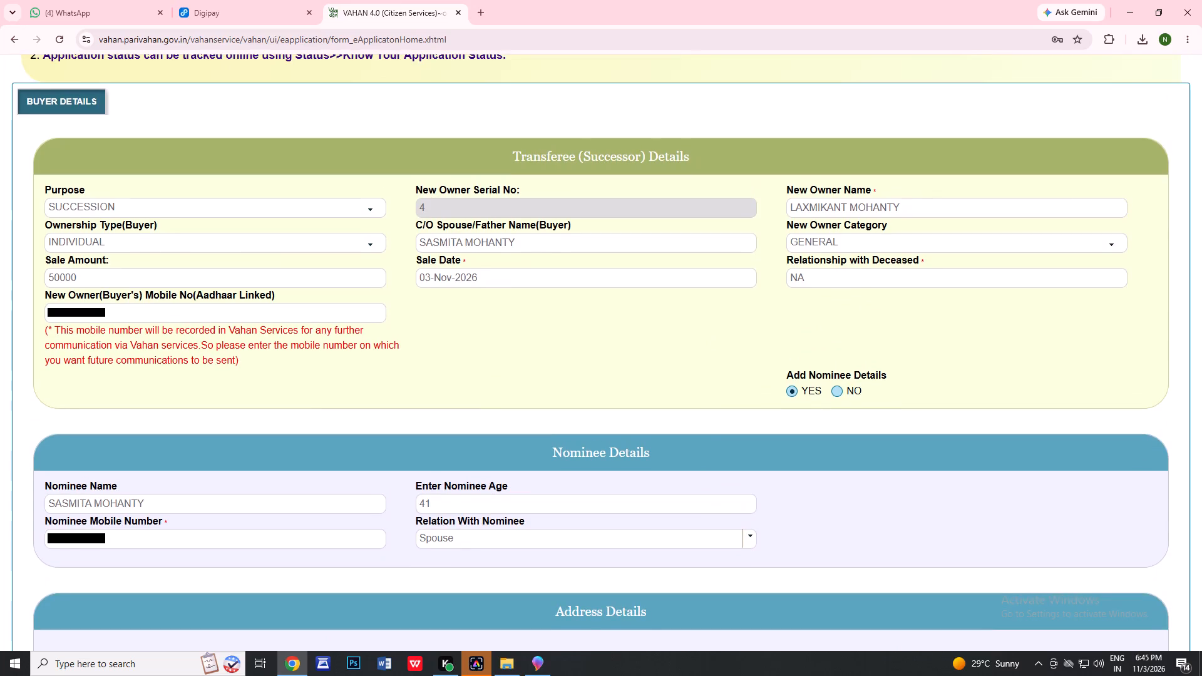
{"action": "left_click", "coordinate": [861, 280]}
{"action": "key", "text": "BackSpace"}
{"action": "key", "text": "BackSpace"}
{"action": "key", "text": "BackSpace"}
{"action": "key", "text": "BackSpace"}
{"action": "key", "text": "BackSpace"}
{"action": "key", "text": "BackSpace"}
{"action": "key", "text": "BackSpace"}
{"action": "key", "text": "BackSpace"}
{"action": "key", "text": "BackSpace"}
{"action": "key", "text": "BackSpace"}
{"action": "key", "text": "BackSpace"}
{"action": "key", "text": "BackSpace"}
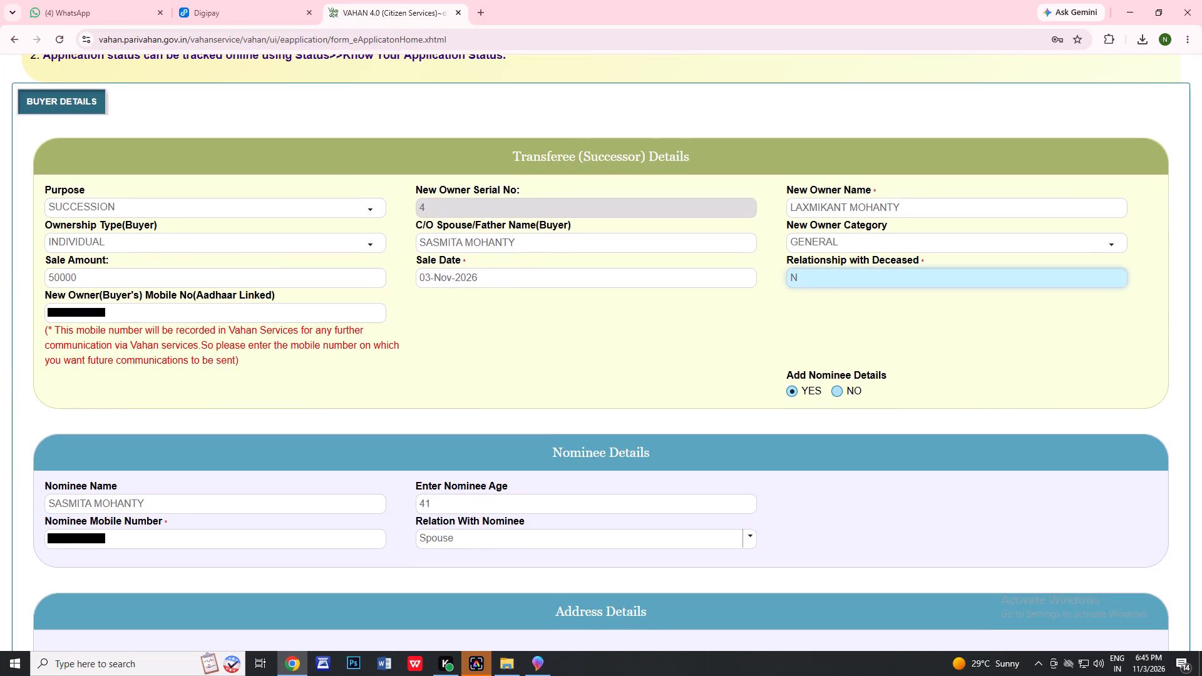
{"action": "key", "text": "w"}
{"action": "key", "text": "BackSpace"}
{"action": "key", "text": "BackSpace"}
{"action": "key", "text": "BackSpace"}
{"action": "key", "text": "BackSpace"}
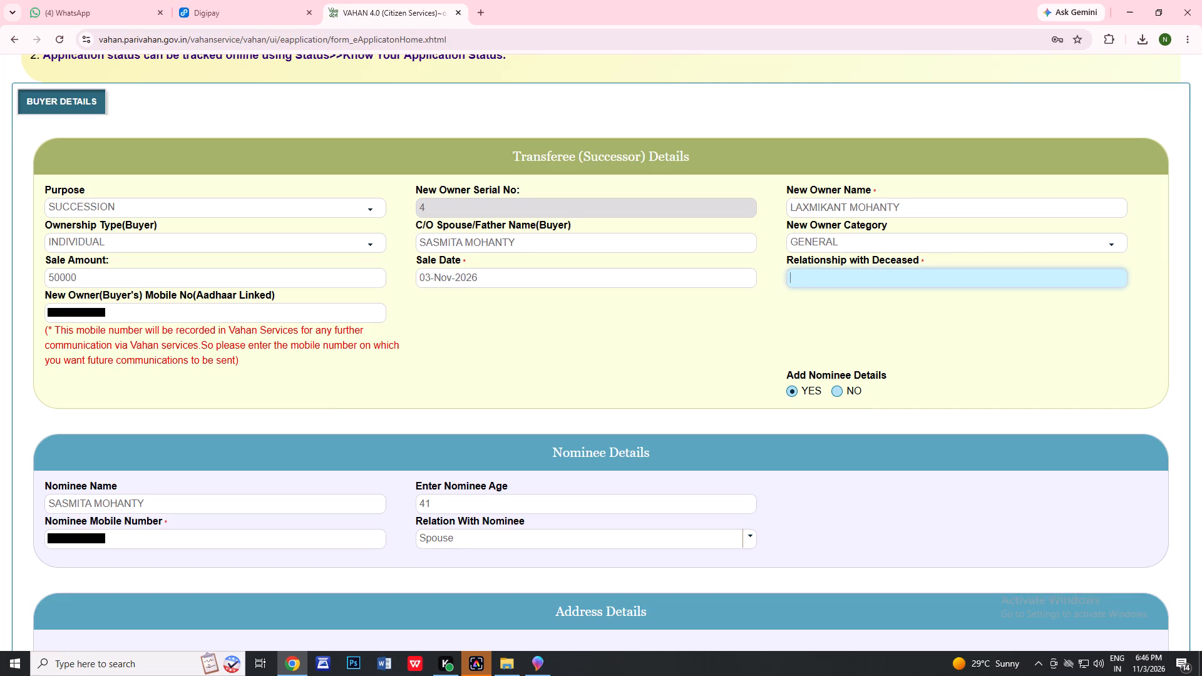
{"action": "key", "text": "BackSpace"}
{"action": "key", "text": "BackSpace"}
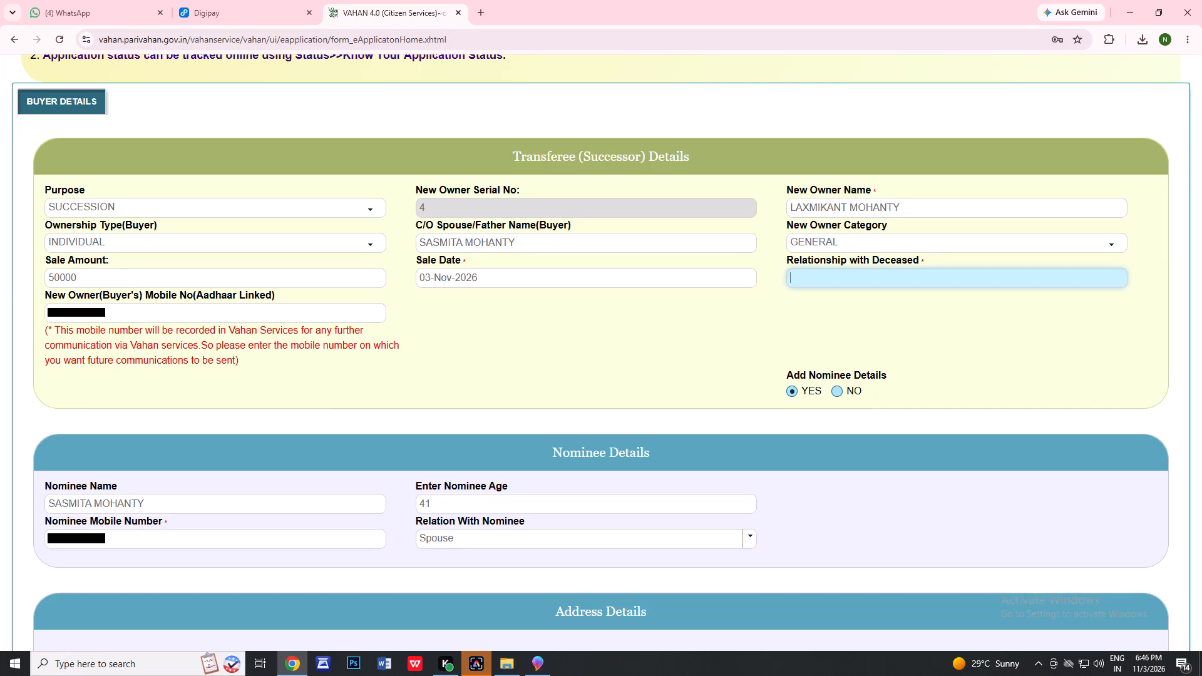
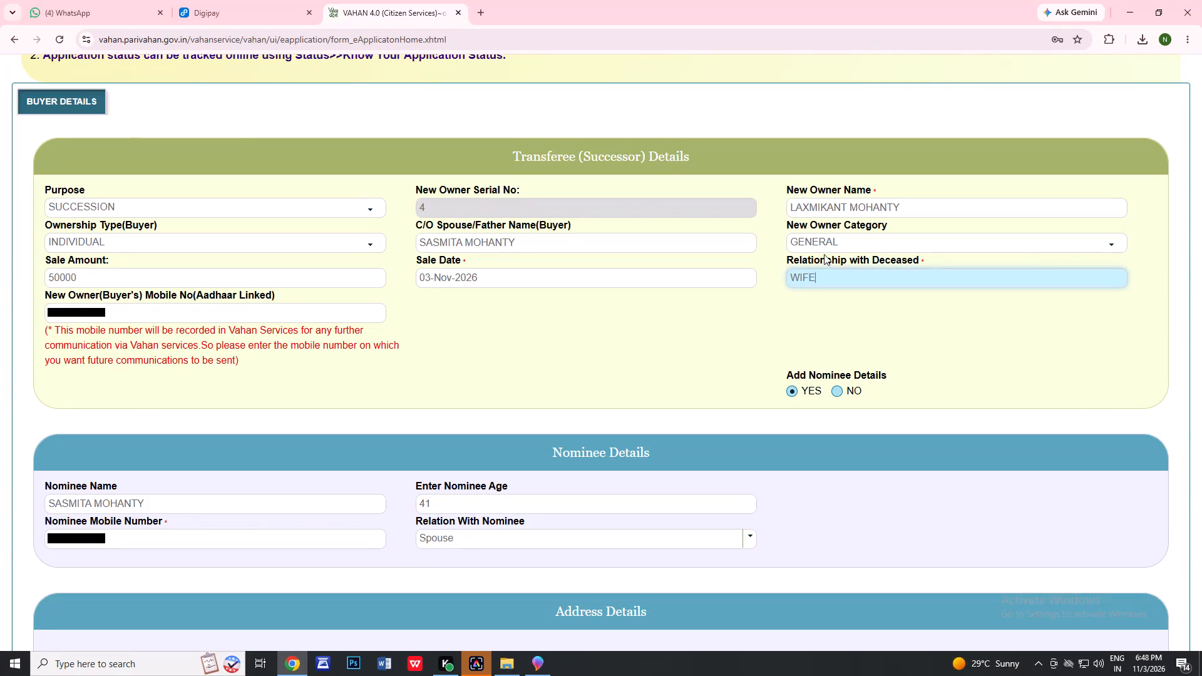
Check the transferee details in the fees collection summary, acknowledge the instructions, and return to editing the application.
{"action": "scroll", "coordinate": [558, 242], "scroll_direction": "down", "scroll_amount": 10}
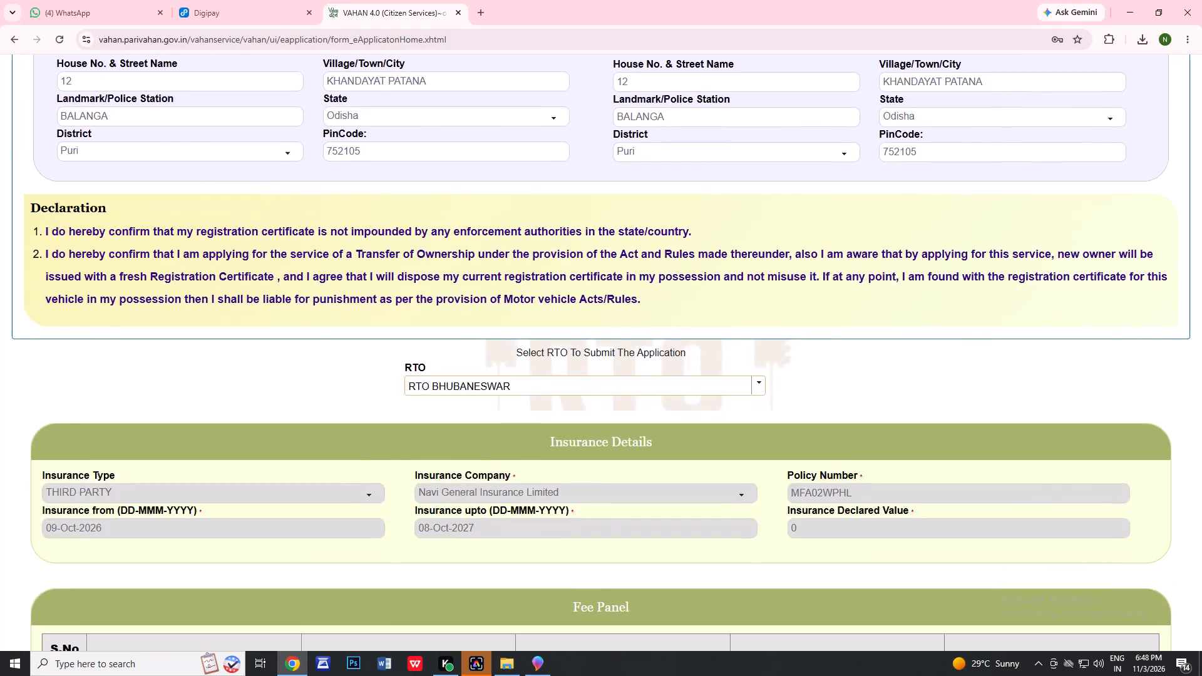
{"action": "scroll", "coordinate": [558, 254], "scroll_direction": "down", "scroll_amount": 10}
{"action": "left_click", "coordinate": [578, 239]}
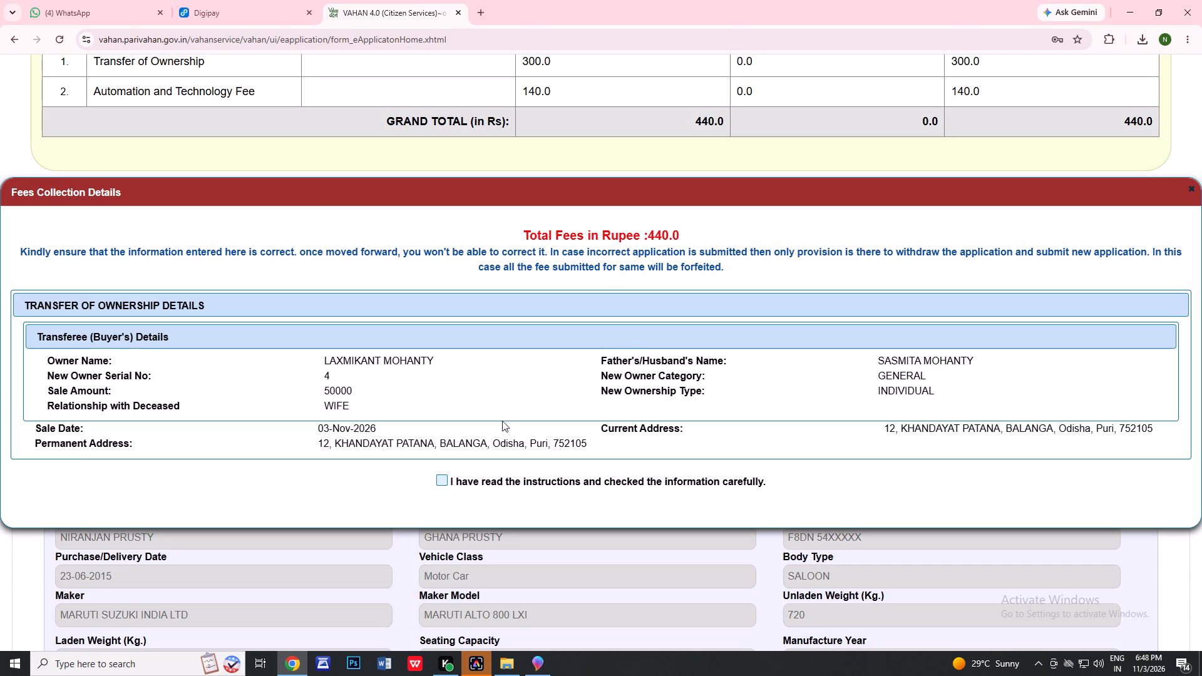
{"action": "left_click", "coordinate": [443, 479]}
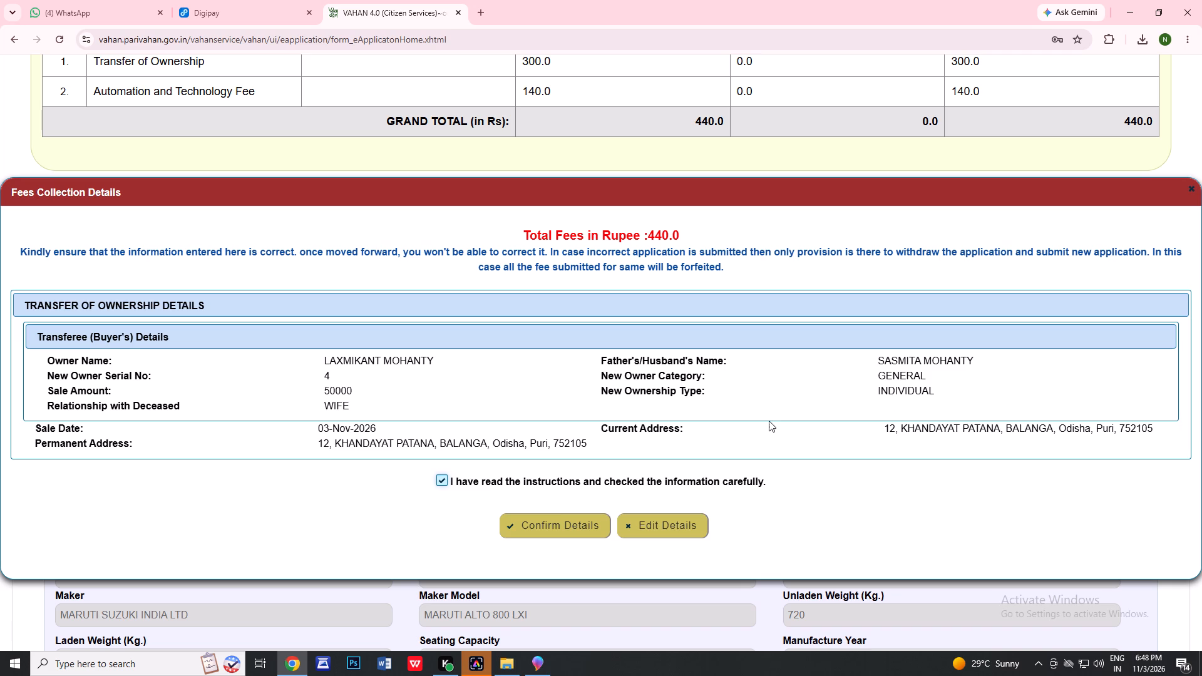
{"action": "left_click", "coordinate": [682, 522]}
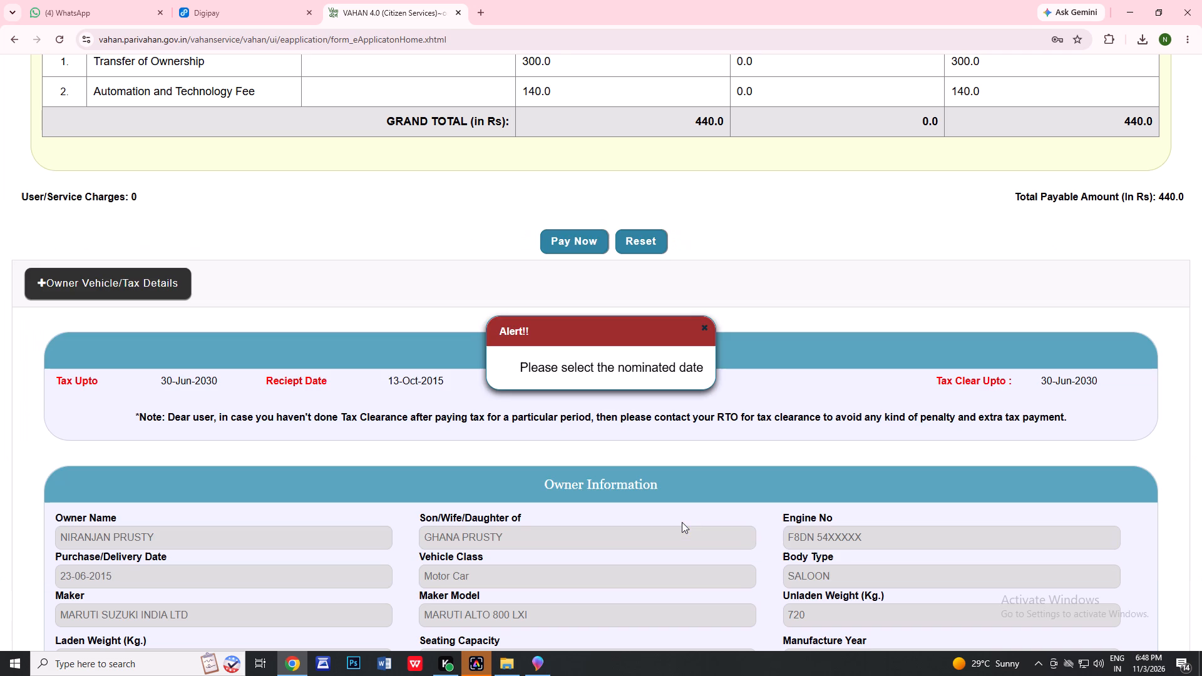
{"action": "left_click", "coordinate": [706, 327]}
Replace the C/O Spouse/Father Name in the transferee (successor) details with the new owner's father's name.
{"action": "scroll", "coordinate": [700, 328], "scroll_direction": "up", "scroll_amount": 4}
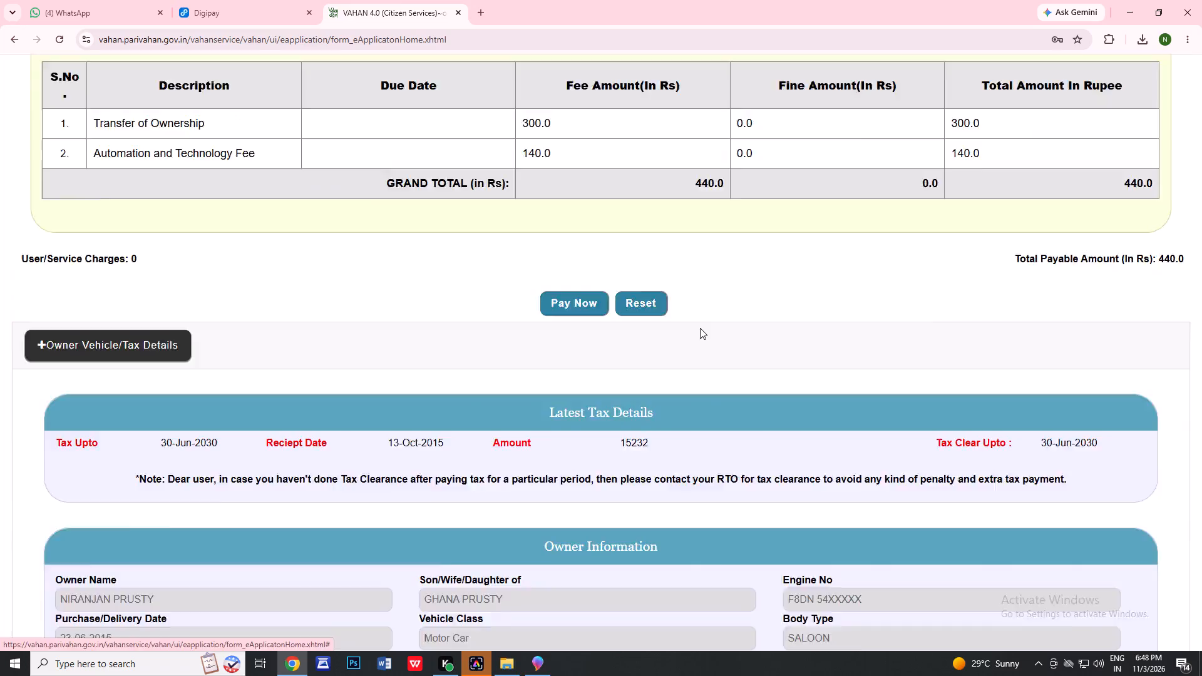
{"action": "scroll", "coordinate": [700, 328], "scroll_direction": "up", "scroll_amount": 3}
{"action": "scroll", "coordinate": [610, 278], "scroll_direction": "up", "scroll_amount": 7}
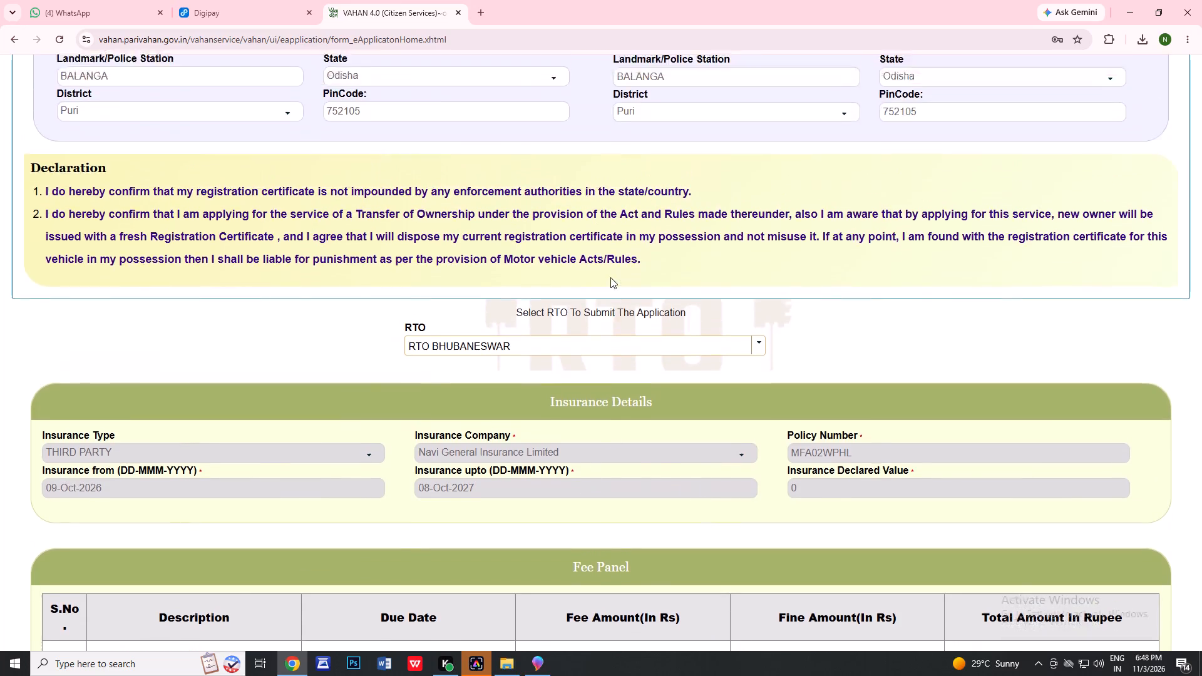
{"action": "scroll", "coordinate": [624, 339], "scroll_direction": "up", "scroll_amount": 6}
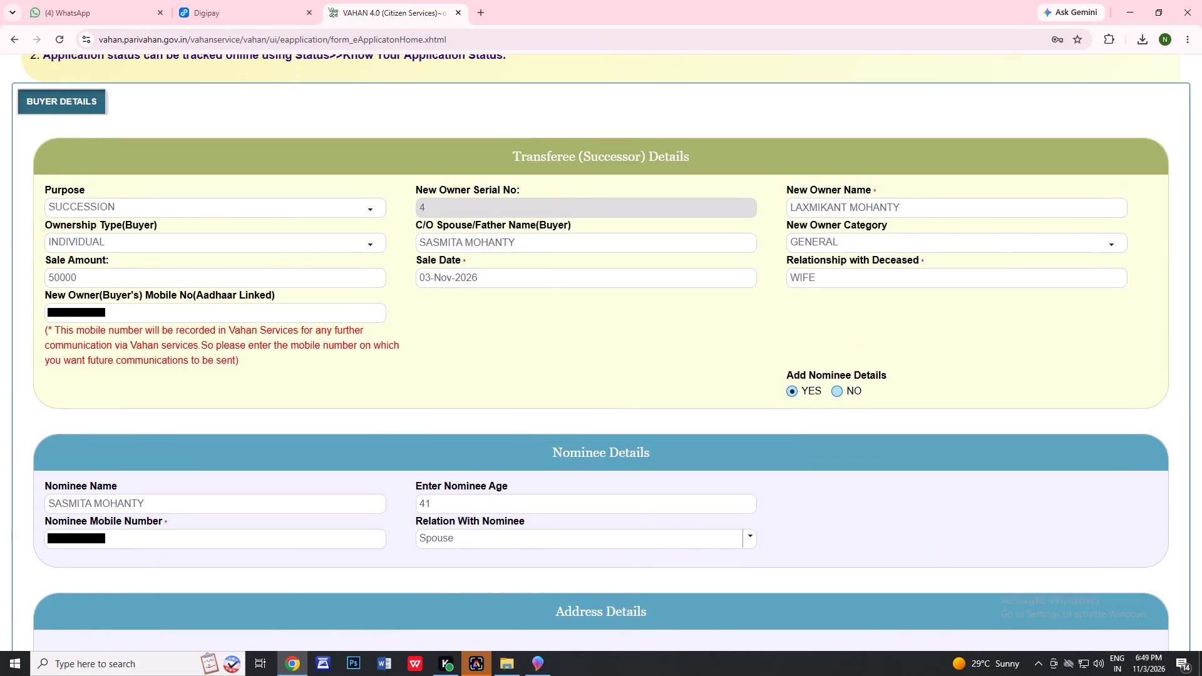
{"action": "left_click", "coordinate": [528, 241]}
{"action": "key", "text": "BackSpace"}
{"action": "key", "text": "BackSpace"}
{"action": "key", "text": "BackSpace"}
{"action": "key", "text": "BackSpace"}
{"action": "key", "text": "BackSpace"}
{"action": "key", "text": "BackSpace"}
{"action": "key", "text": "BackSpace"}
{"action": "key", "text": "BackSpace"}
{"action": "key", "text": "BackSpace"}
{"action": "key", "text": "BackSpace"}
{"action": "key", "text": "BackSpace"}
{"action": "key", "text": "BackSpace"}
{"action": "key", "text": "BackSpace"}
{"action": "key", "text": "BackSpace"}
{"action": "key", "text": "BackSpace"}
{"action": "key", "text": "BackSpace"}
{"action": "key", "text": "BackSpace"}
{"action": "key", "text": "BackSpace"}
{"action": "key", "text": "BackSpace"}
{"action": "key", "text": "BackSpace"}
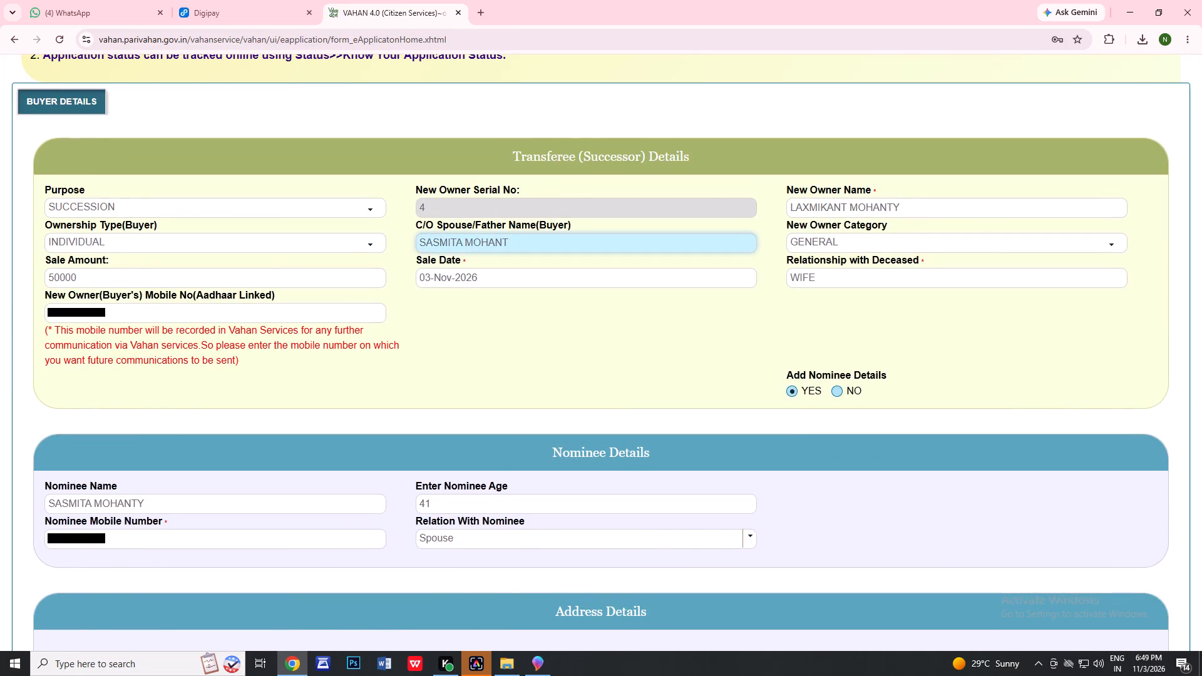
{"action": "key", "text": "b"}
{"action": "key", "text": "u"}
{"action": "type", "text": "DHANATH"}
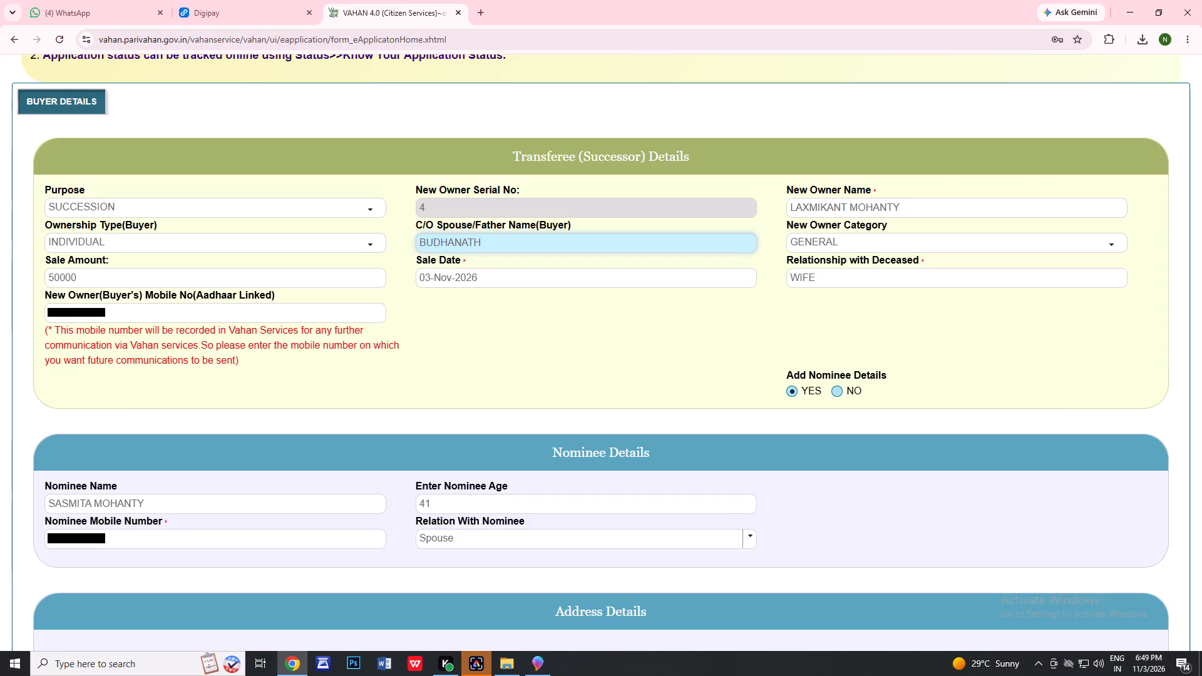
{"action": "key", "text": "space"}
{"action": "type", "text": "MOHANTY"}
Set Relationship with Deceased in the transferee (successor) details to FATHER.
{"action": "left_click", "coordinate": [821, 283]}
{"action": "key", "text": "BackSpace"}
{"action": "key", "text": "BackSpace"}
{"action": "key", "text": "BackSpace"}
{"action": "key", "text": "BackSpace"}
{"action": "key", "text": "BackSpace"}
{"action": "key", "text": "BackSpace"}
{"action": "key", "text": "BackSpace"}
{"action": "key", "text": "BackSpace"}
{"action": "key", "text": "BackSpace"}
{"action": "key", "text": "BackSpace"}
{"action": "key", "text": "BackSpace"}
{"action": "key", "text": "BackSpace"}
{"action": "key", "text": "BackSpace"}
{"action": "key", "text": "BackSpace"}
{"action": "key", "text": "BackSpace"}
{"action": "key", "text": "BackSpace"}
{"action": "key", "text": "BackSpace"}
{"action": "key", "text": "BackSpace"}
{"action": "key", "text": "BackSpace"}
{"action": "key", "text": "BackSpace"}
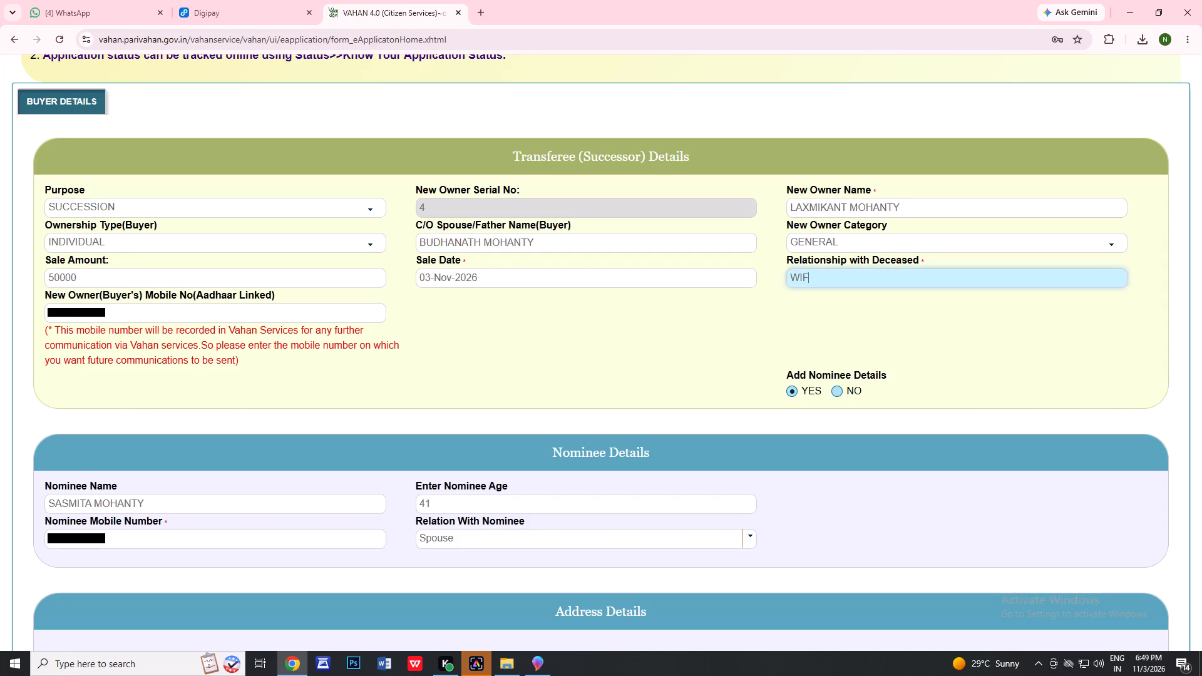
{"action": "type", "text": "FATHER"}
Proceed to payment of the application fee, acknowledge the instructions, confirm the transfer details, and decline saving the address.
{"action": "scroll", "coordinate": [812, 286], "scroll_direction": "down", "scroll_amount": 1}
{"action": "scroll", "coordinate": [639, 314], "scroll_direction": "down", "scroll_amount": 1}
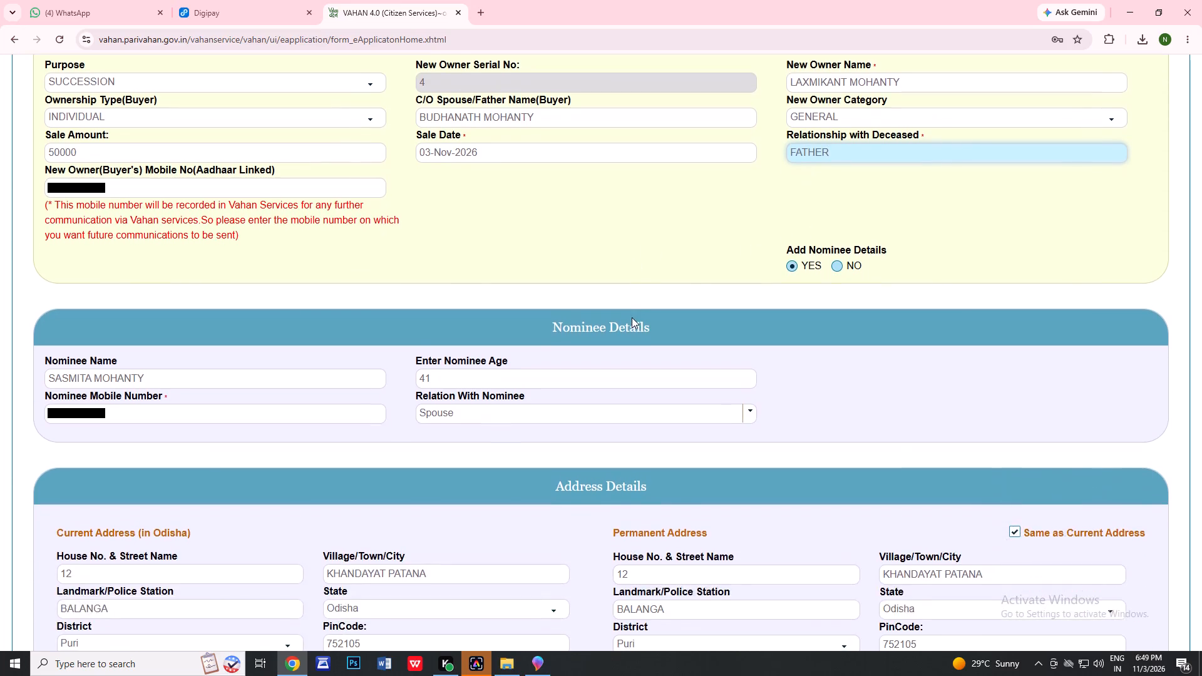
{"action": "scroll", "coordinate": [632, 317], "scroll_direction": "down", "scroll_amount": 3}
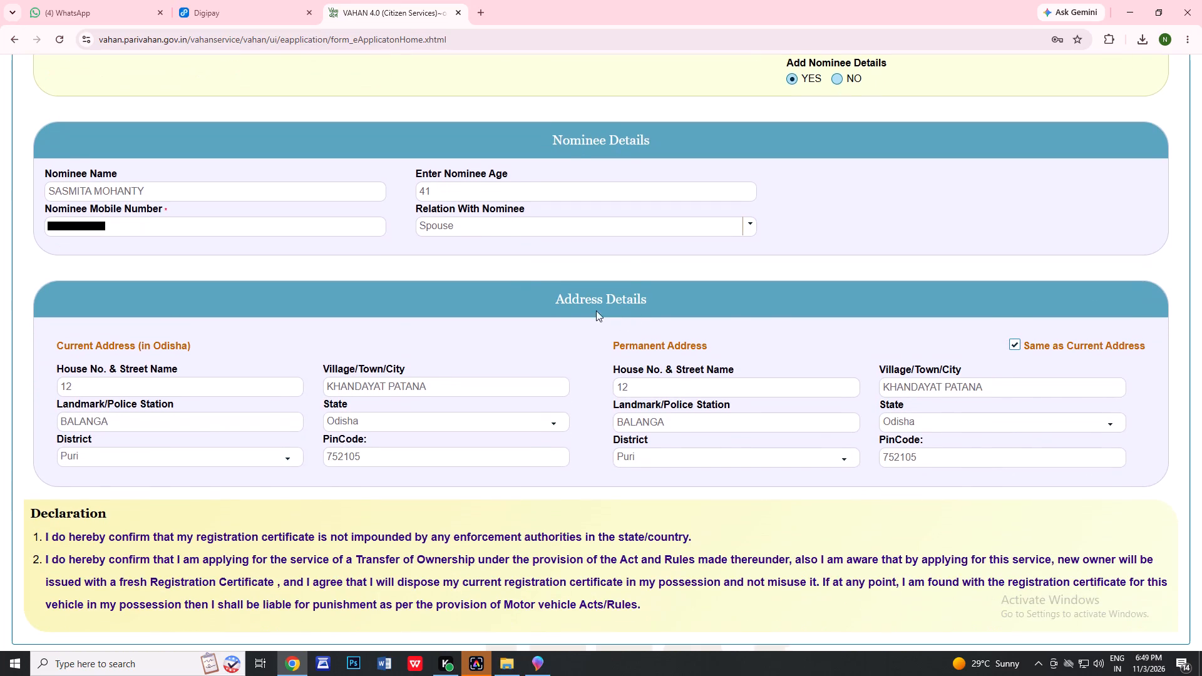
{"action": "scroll", "coordinate": [381, 257], "scroll_direction": "down", "scroll_amount": 3}
{"action": "scroll", "coordinate": [438, 283], "scroll_direction": "down", "scroll_amount": 1}
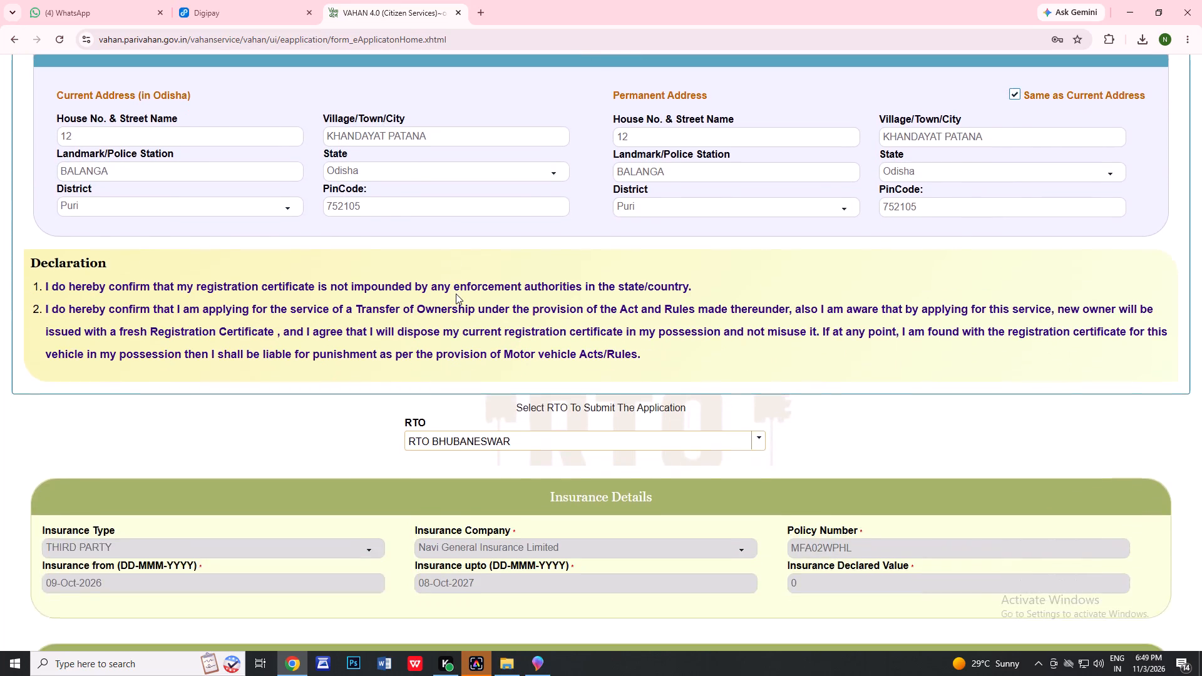
{"action": "scroll", "coordinate": [460, 299], "scroll_direction": "down", "scroll_amount": 7}
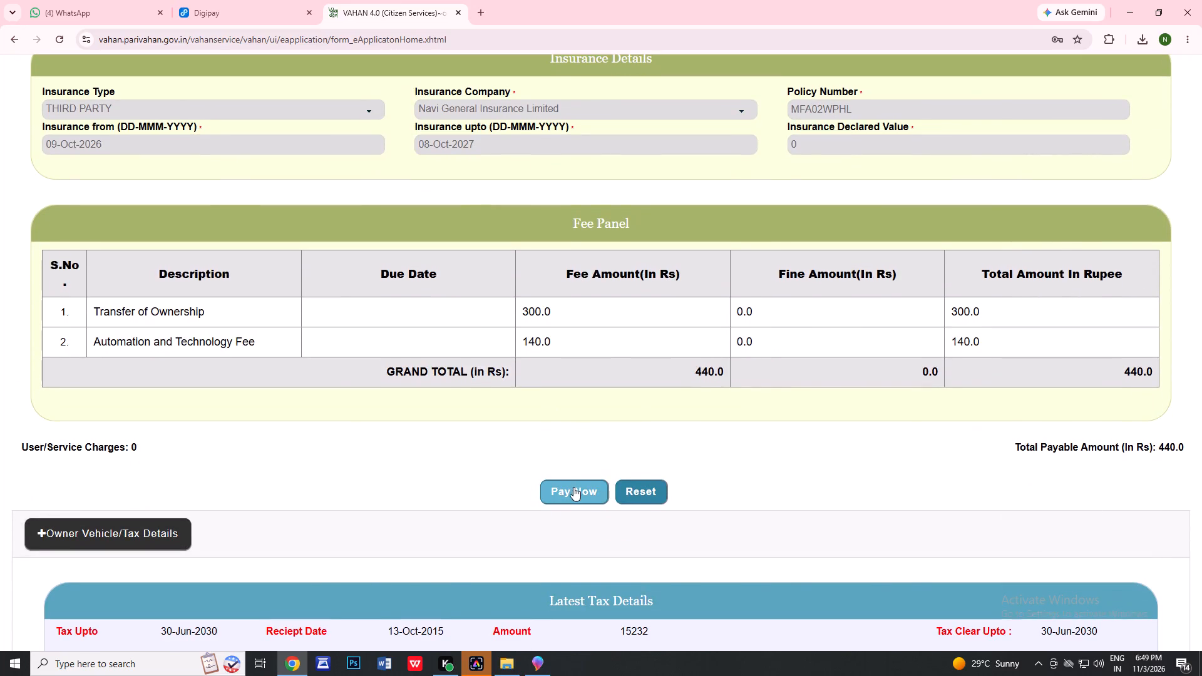
{"action": "left_click", "coordinate": [573, 487]}
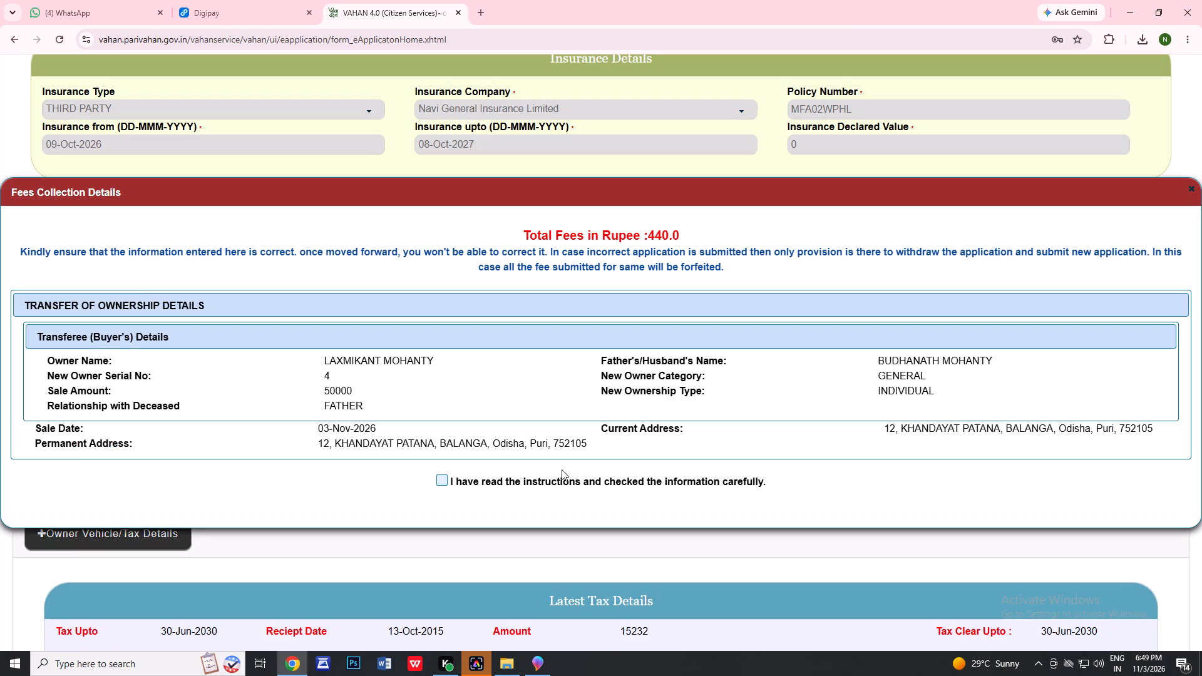
{"action": "left_click", "coordinate": [439, 483]}
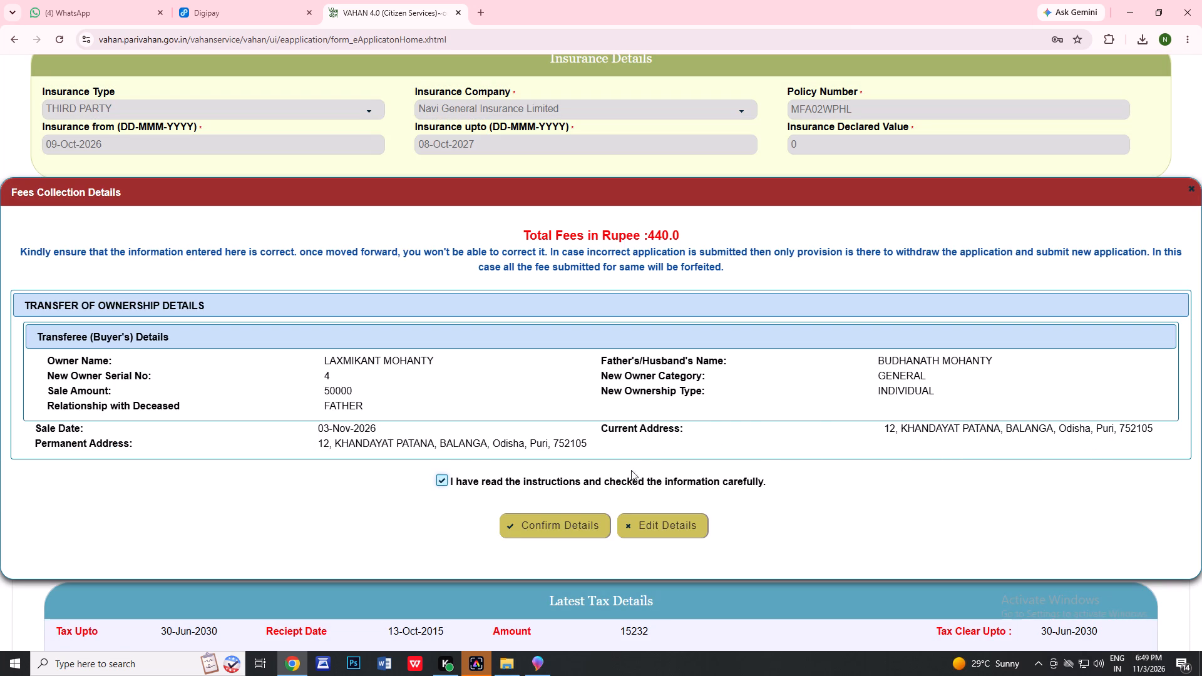
{"action": "left_click", "coordinate": [562, 524]}
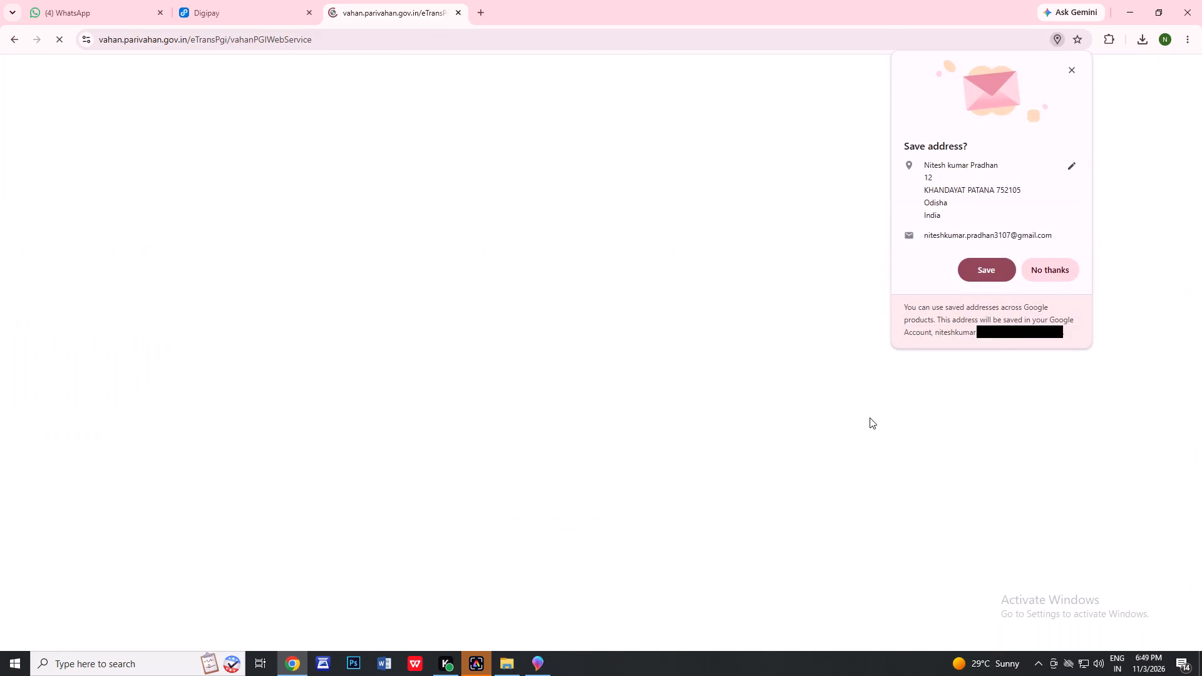
{"action": "left_click", "coordinate": [1052, 267]}
Select IFMS as the payment gateway, accept the terms and conditions, and submit the payment details.
{"action": "left_click", "coordinate": [718, 300]}
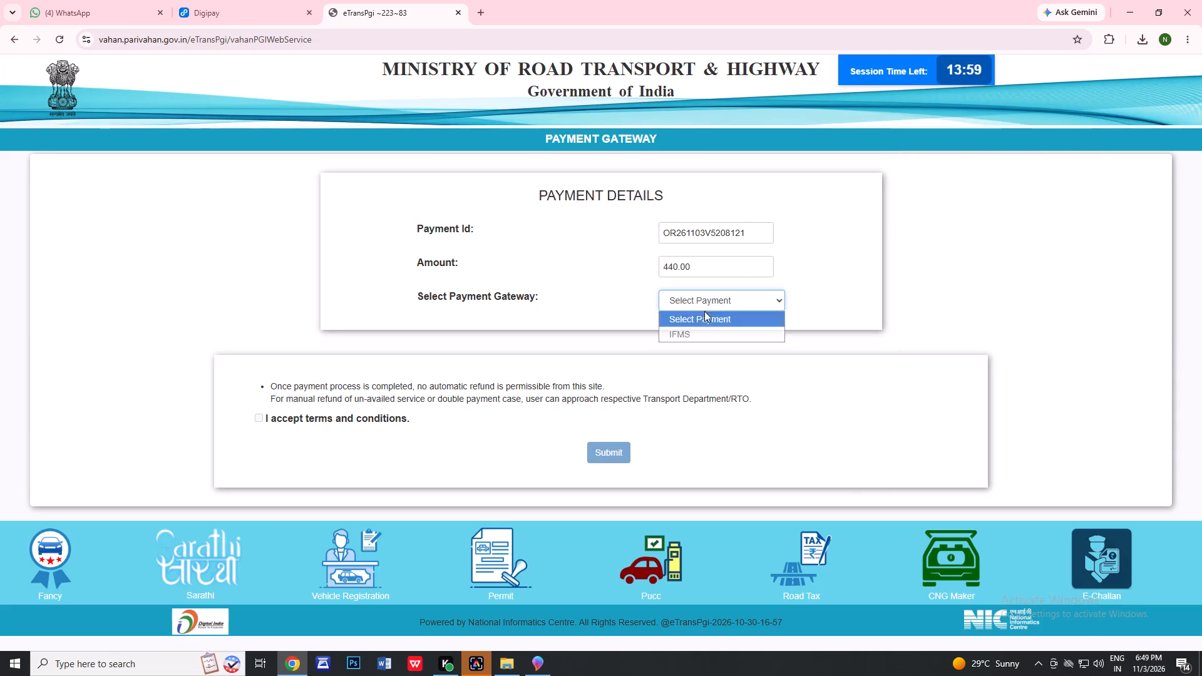
{"action": "left_click", "coordinate": [687, 334]}
{"action": "left_click", "coordinate": [260, 419]}
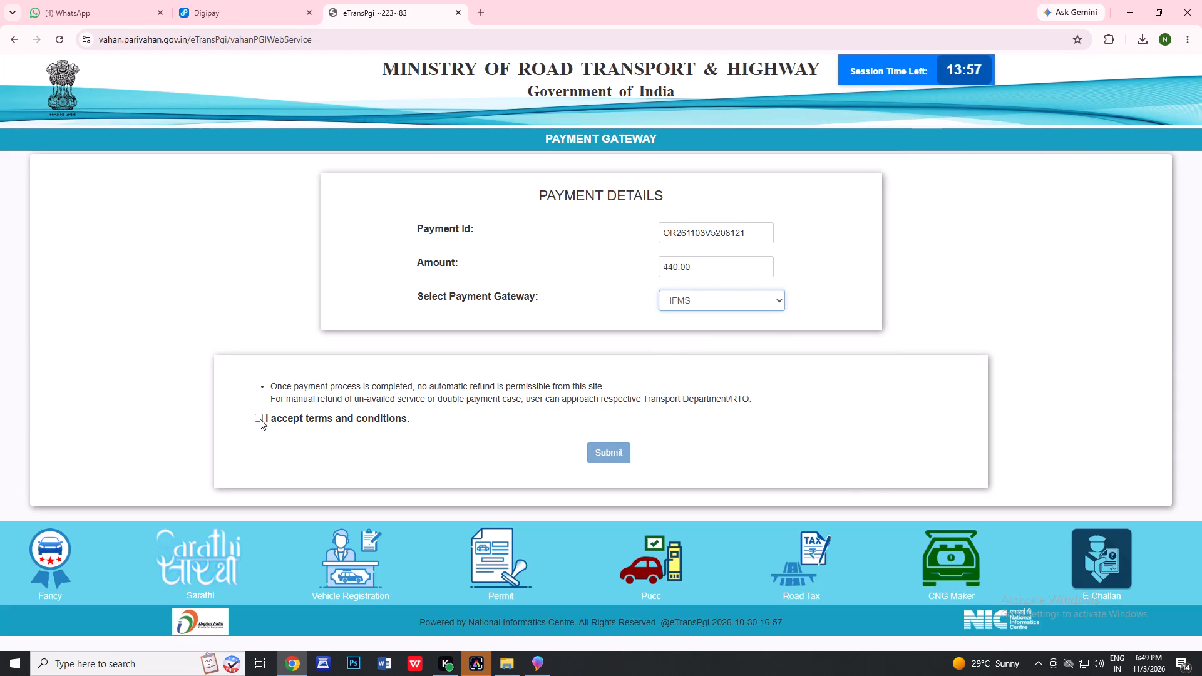
{"action": "left_click", "coordinate": [598, 449]}
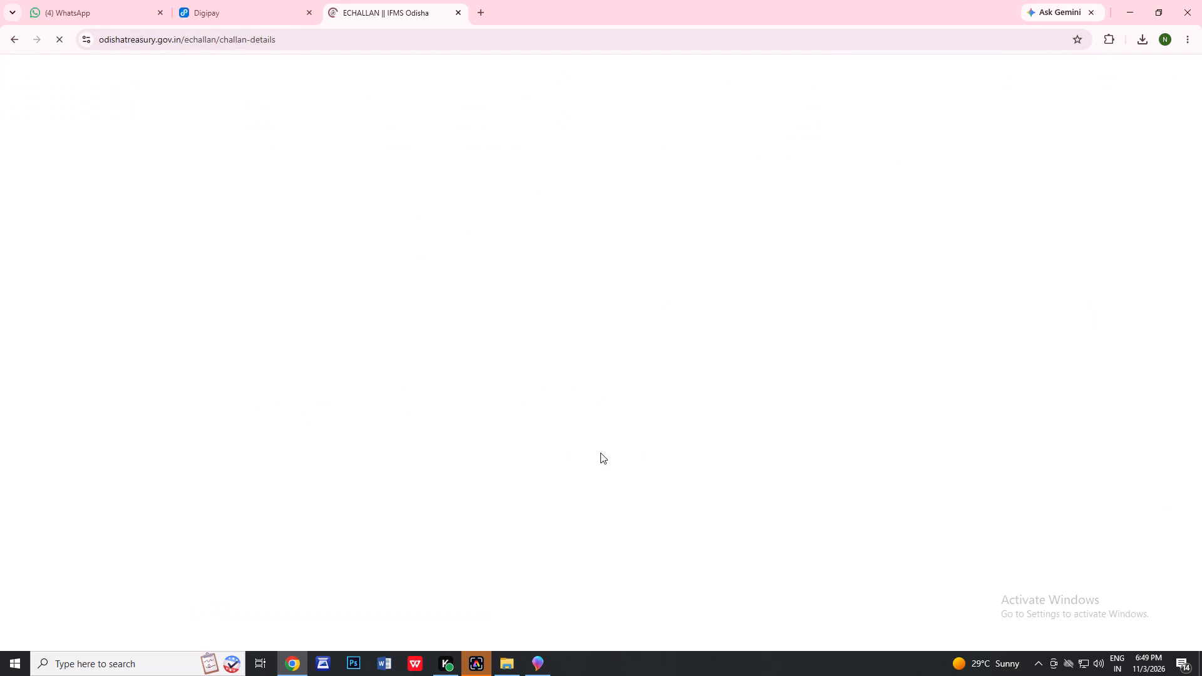
Choose UPI through the SBI ePay Payment Gateway as the payment option for the challan.
{"action": "scroll", "coordinate": [599, 427], "scroll_direction": "down", "scroll_amount": 8}
{"action": "left_click", "coordinate": [287, 488]}
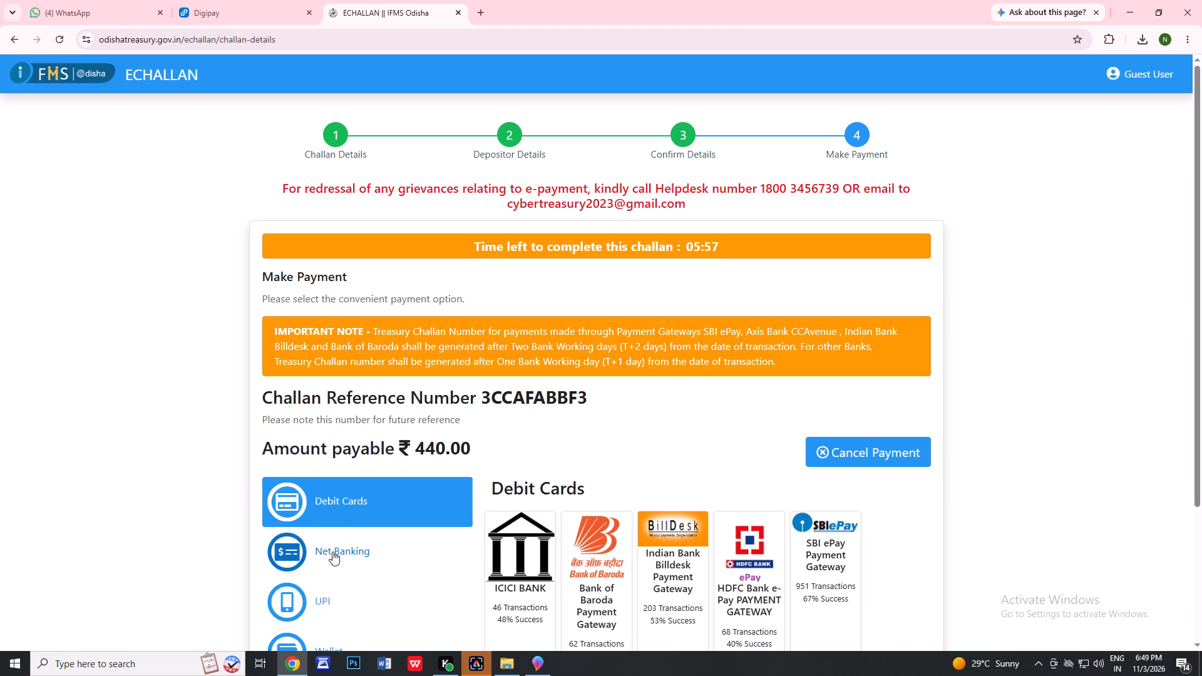
{"action": "left_click", "coordinate": [324, 590]}
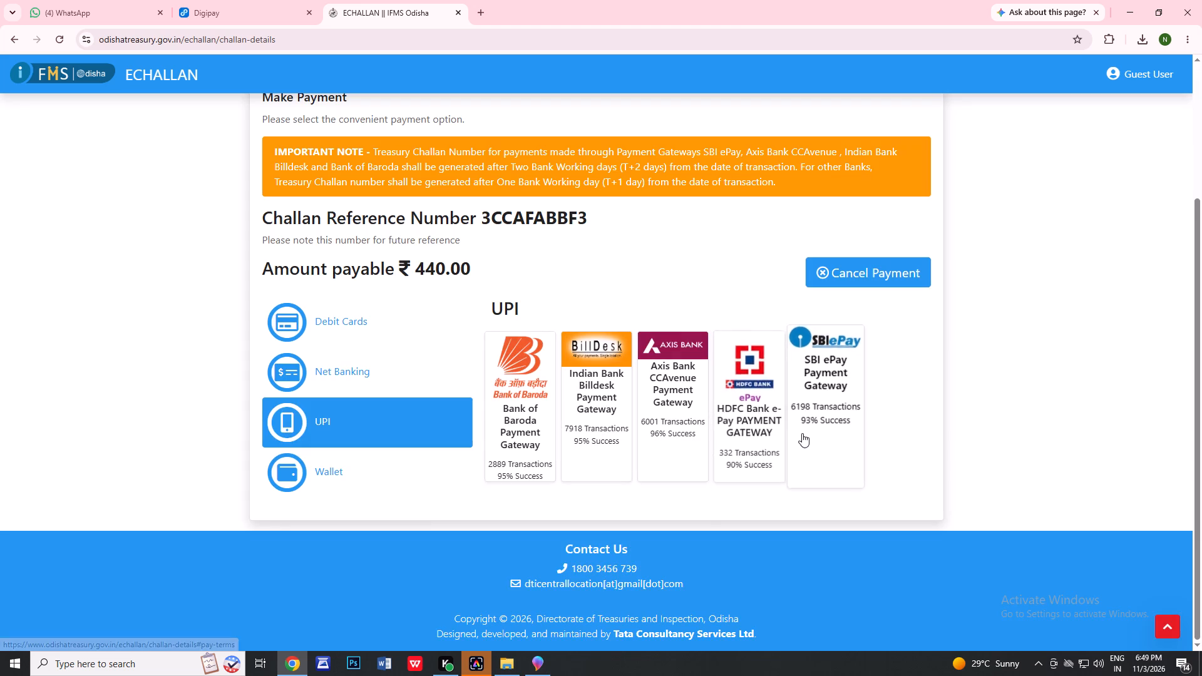
{"action": "left_click", "coordinate": [801, 434]}
Accept the iFMS Odisha Portal's terms, enter the displayed captcha, and continue to the SBI ePay payment website.
{"action": "left_click", "coordinate": [457, 285]}
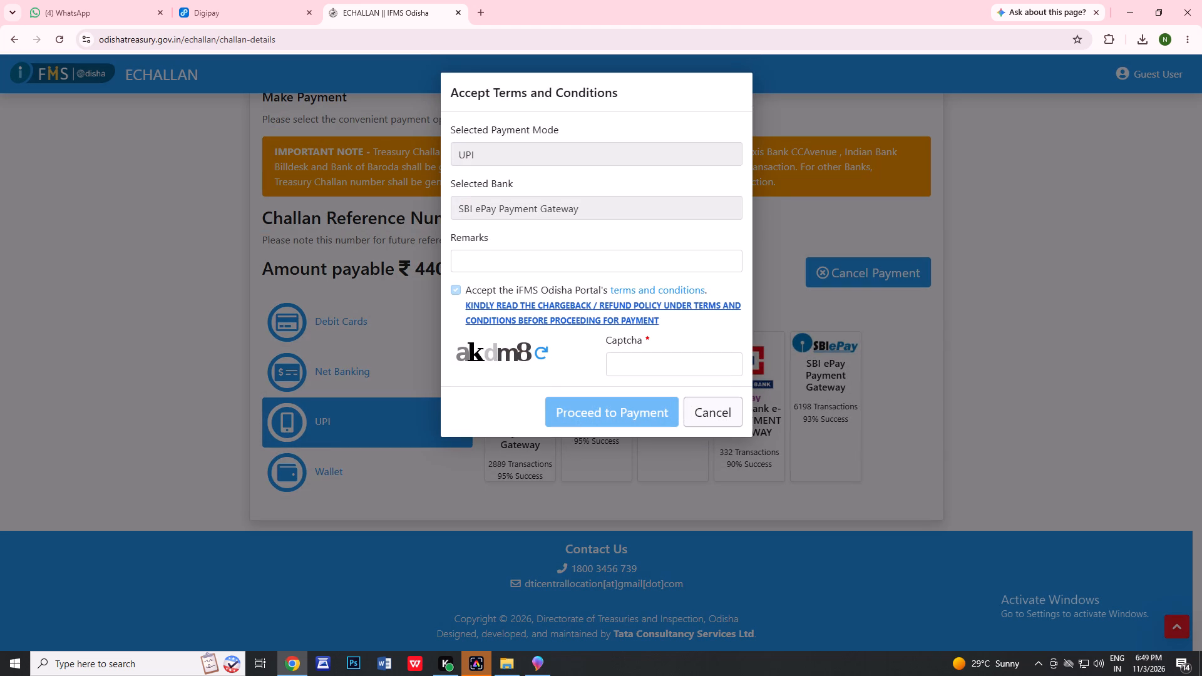
{"action": "left_click", "coordinate": [683, 371]}
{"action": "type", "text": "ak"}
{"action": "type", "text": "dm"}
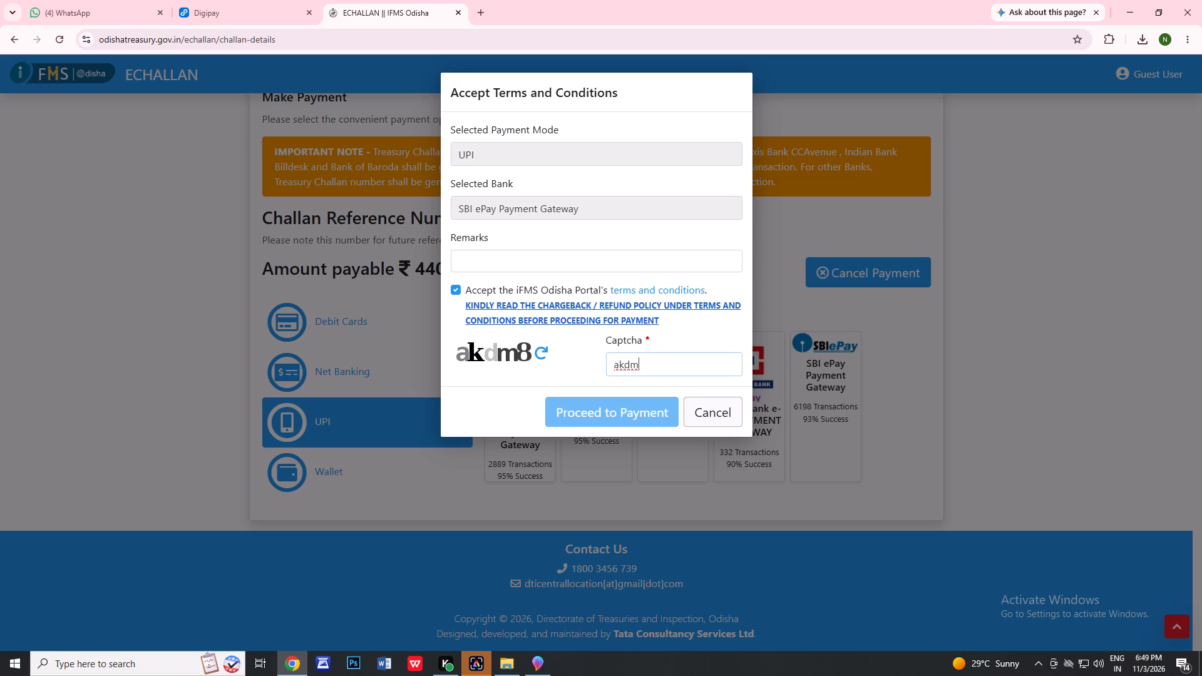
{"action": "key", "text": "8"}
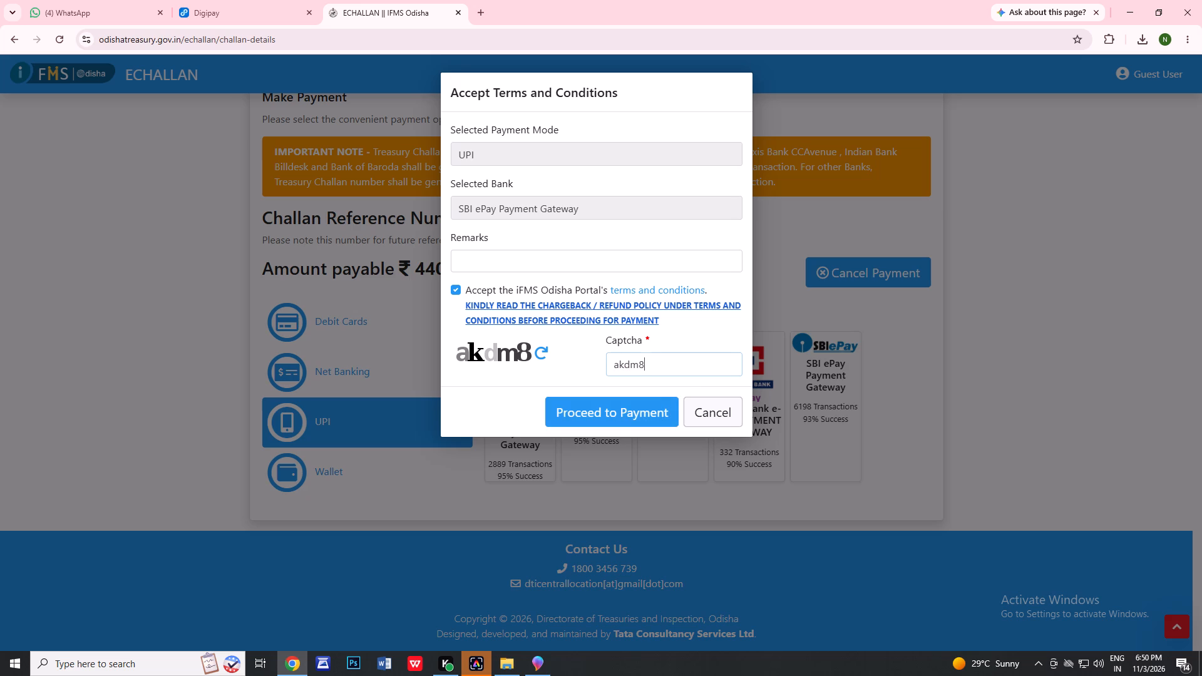
{"action": "left_click", "coordinate": [623, 402]}
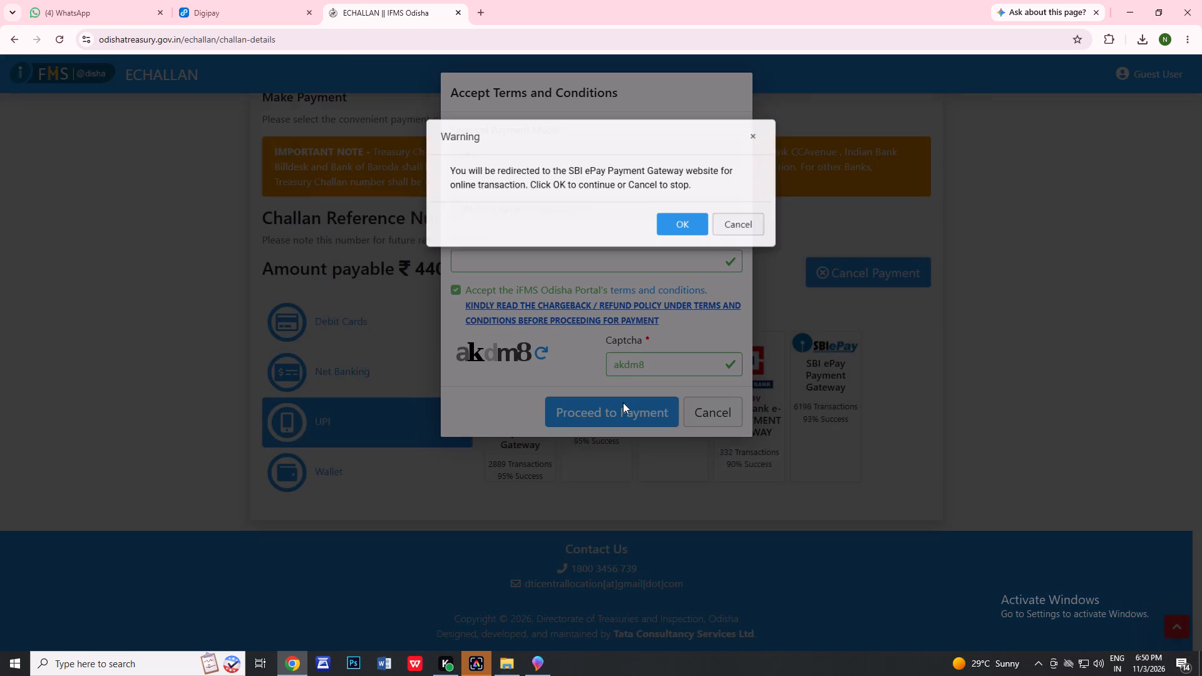
{"action": "left_click", "coordinate": [686, 220]}
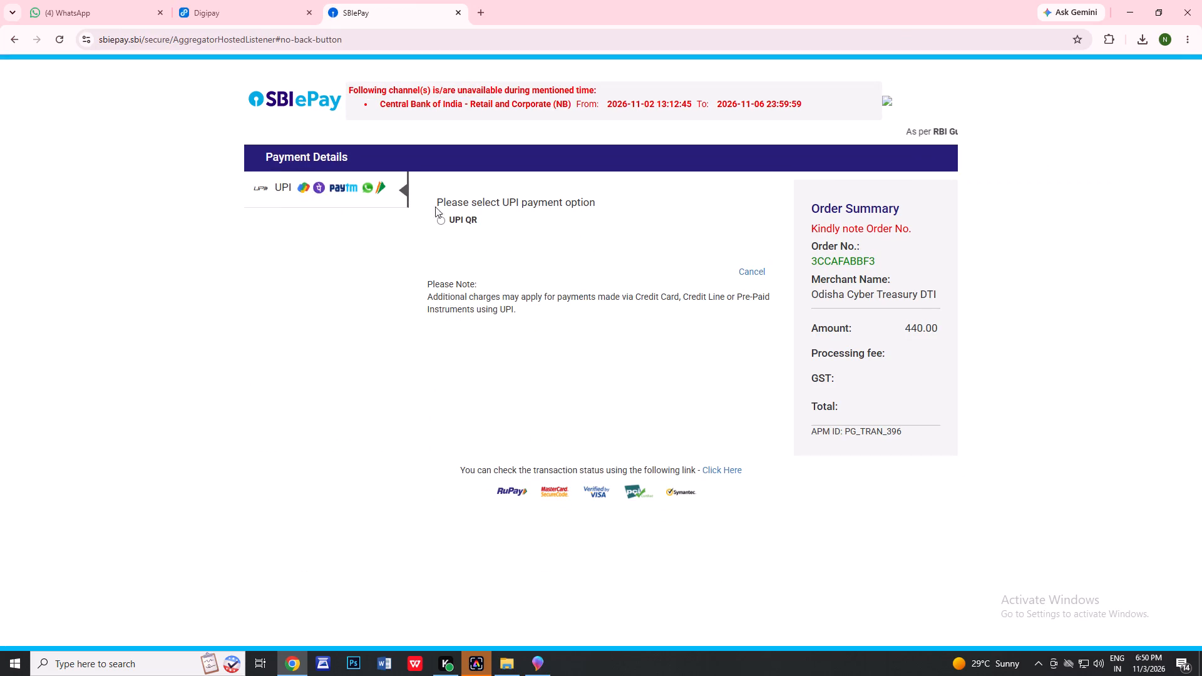
Select UPI QR as the UPI payment option and proceed with the payment.
{"action": "left_click", "coordinate": [443, 220]}
{"action": "left_click", "coordinate": [497, 279]}
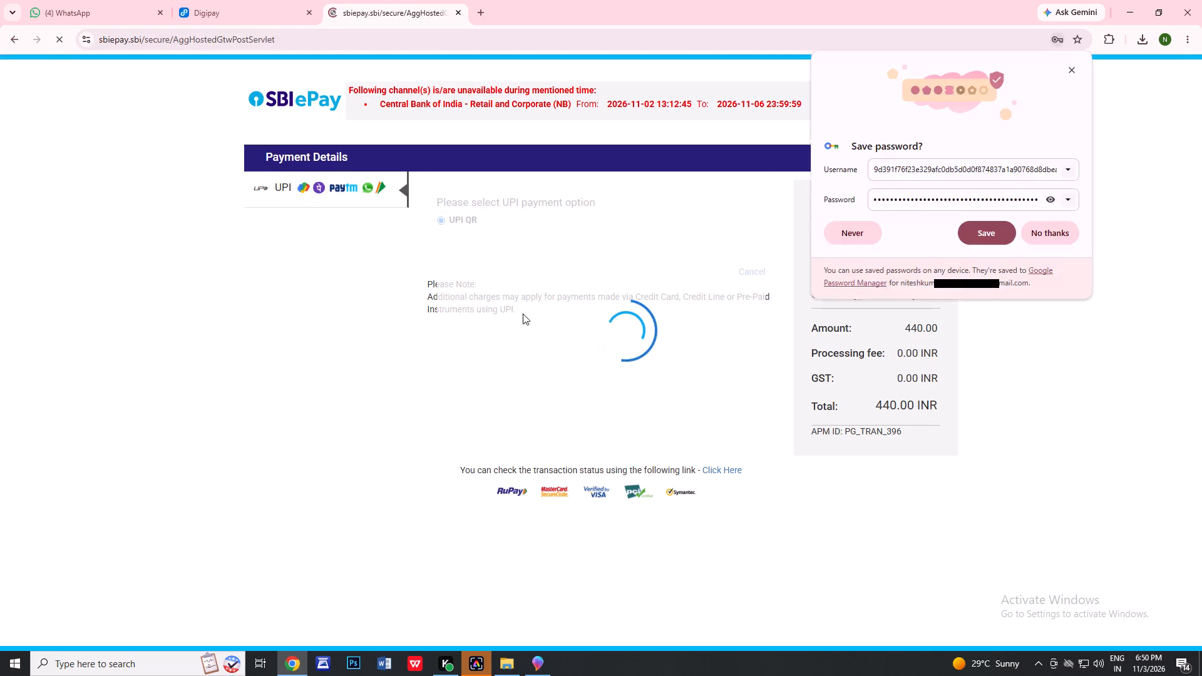
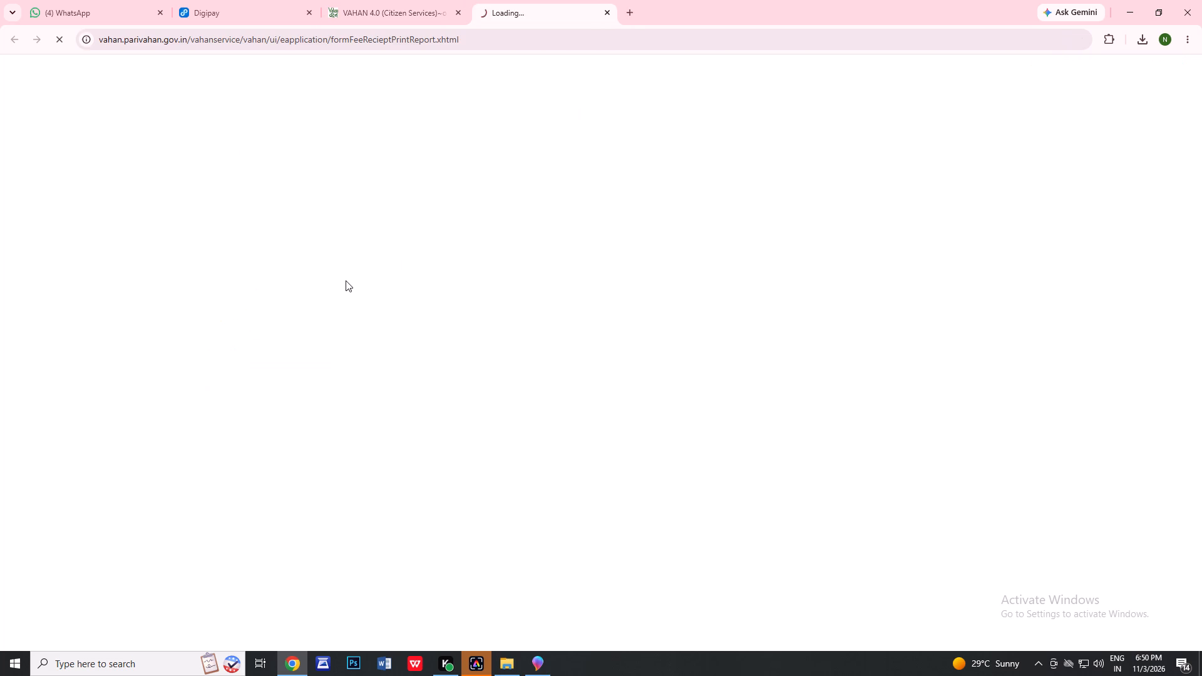
Save the Form 31 transfer of ownership application as a PDF in the Downloads folder, keeping the suggested file name.
{"action": "left_click", "coordinate": [629, 93]}
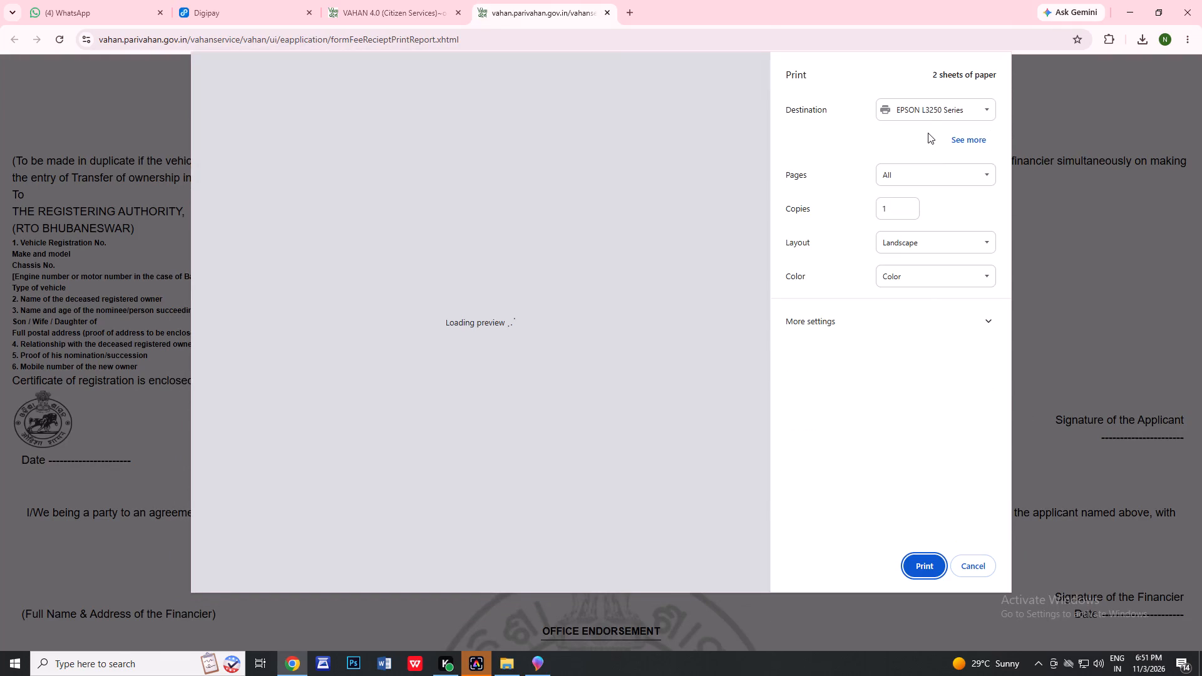
{"action": "left_click", "coordinate": [906, 308]}
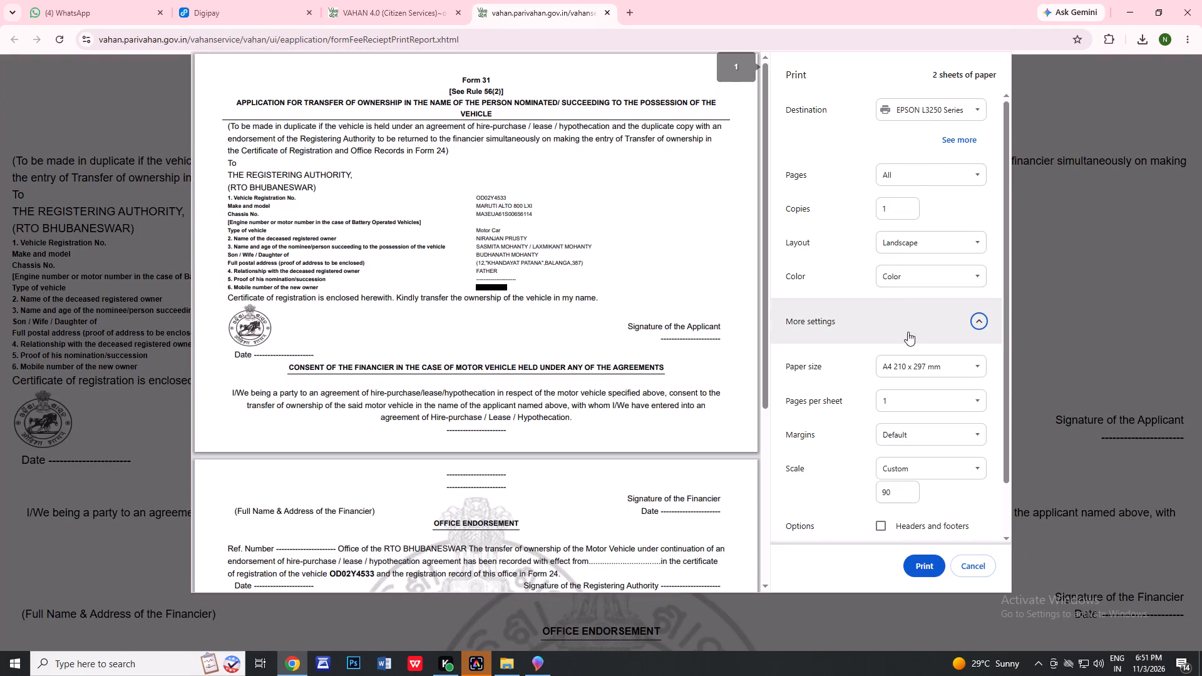
{"action": "left_click", "coordinate": [925, 112]}
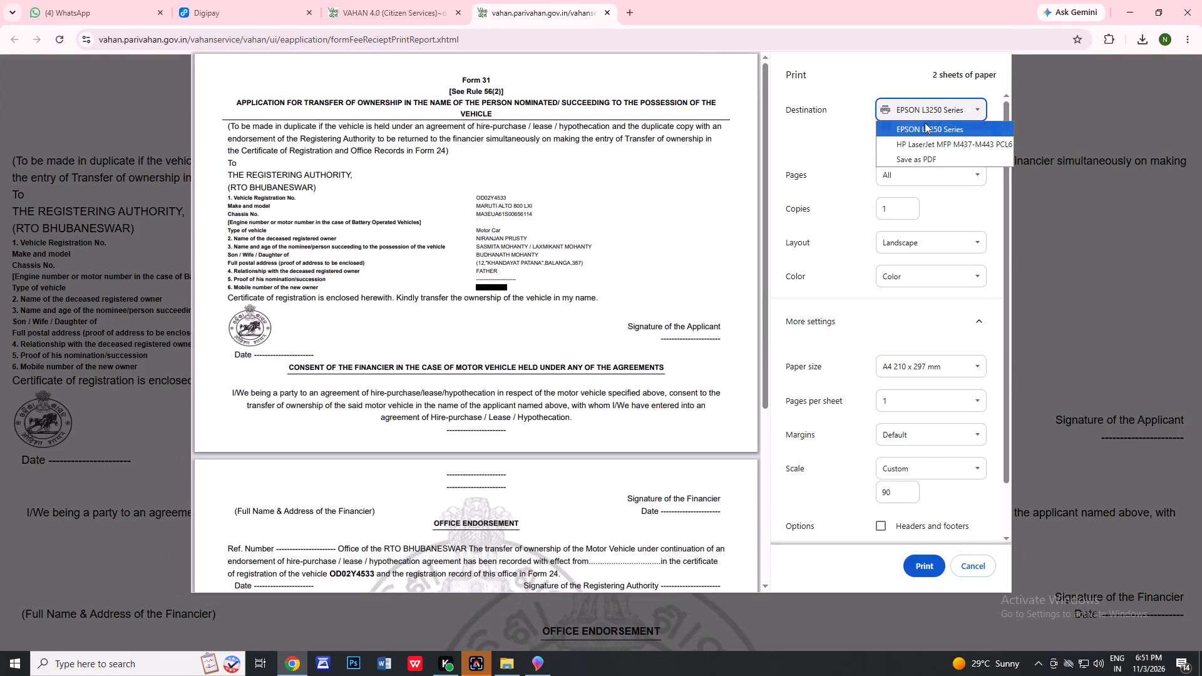
{"action": "left_click", "coordinate": [917, 154]}
{"action": "left_click", "coordinate": [918, 571]}
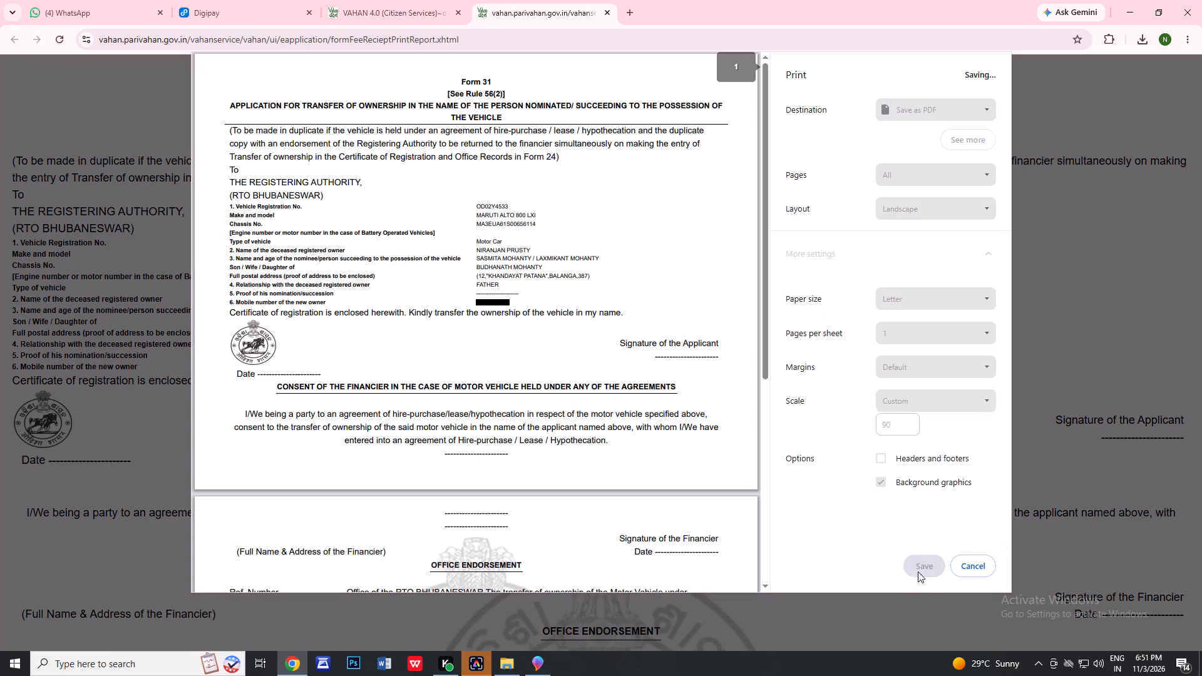
{"action": "left_click", "coordinate": [501, 316]}
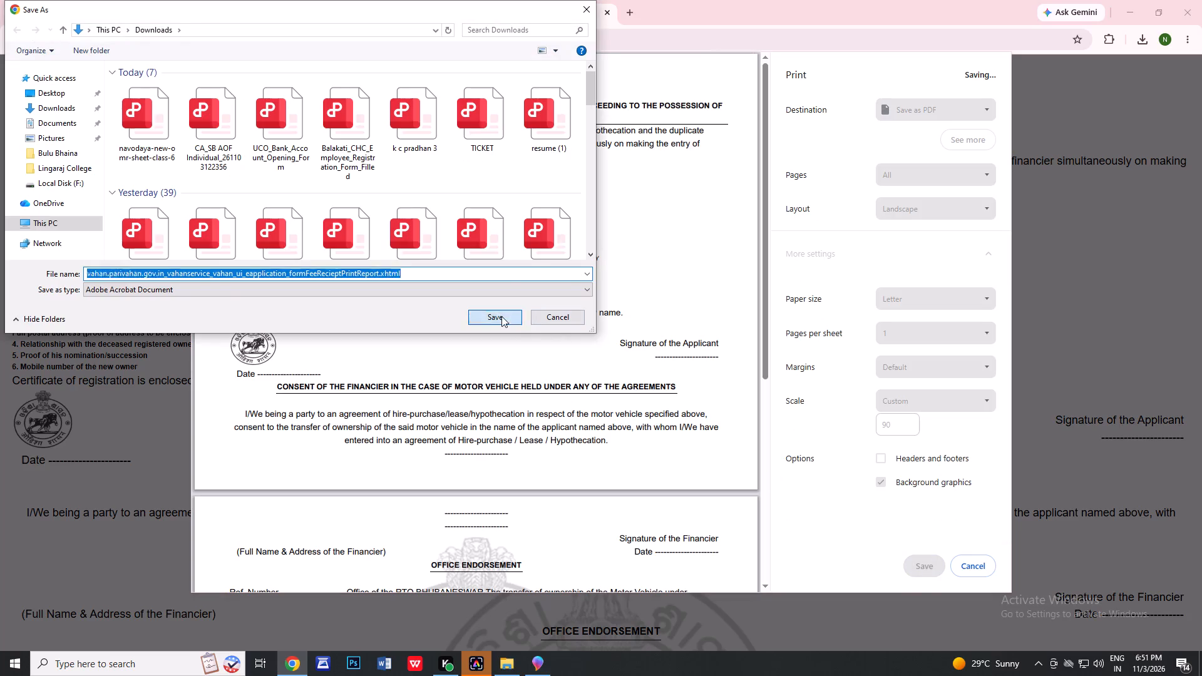
Bring up the e-fee receipt for the transfer of ownership application and save it as a PDF.
{"action": "left_click", "coordinate": [573, 80]}
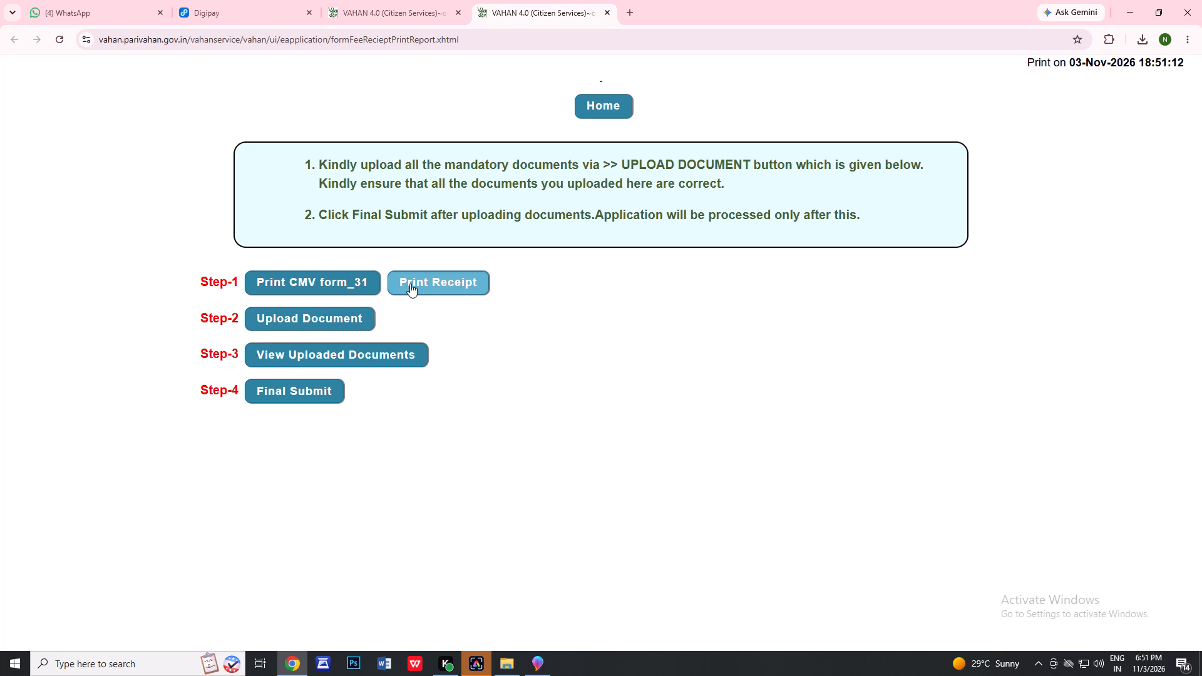
{"action": "left_click", "coordinate": [410, 284]}
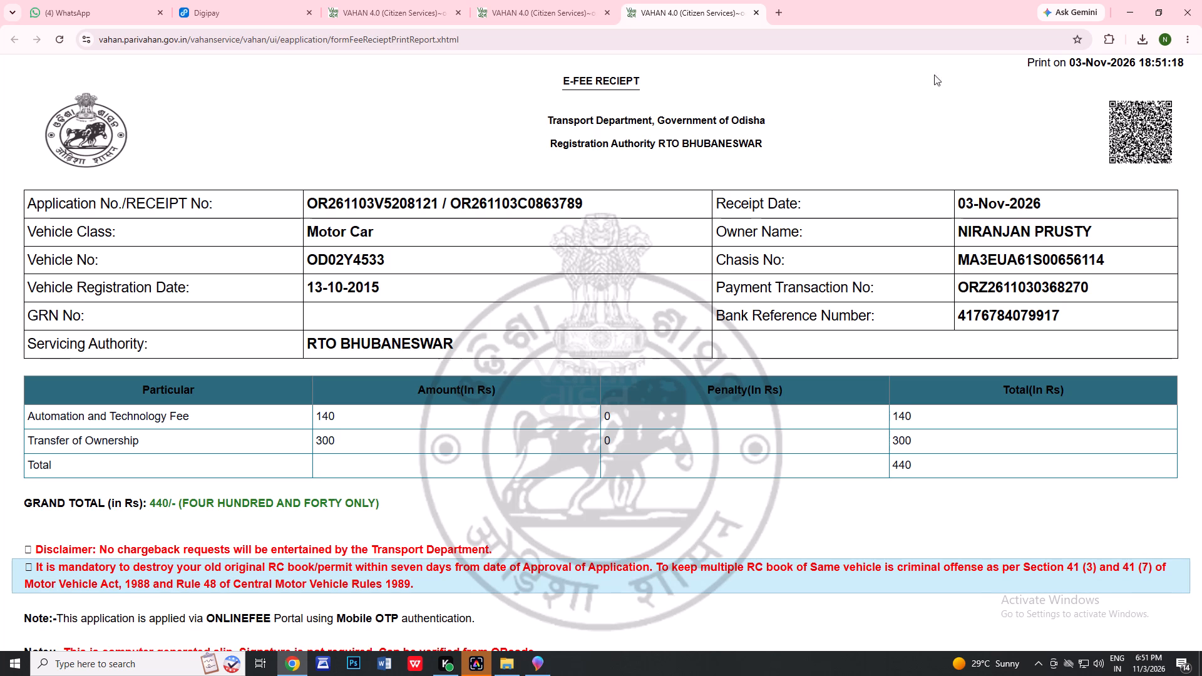
{"action": "scroll", "coordinate": [811, 166], "scroll_direction": "down", "scroll_amount": 13}
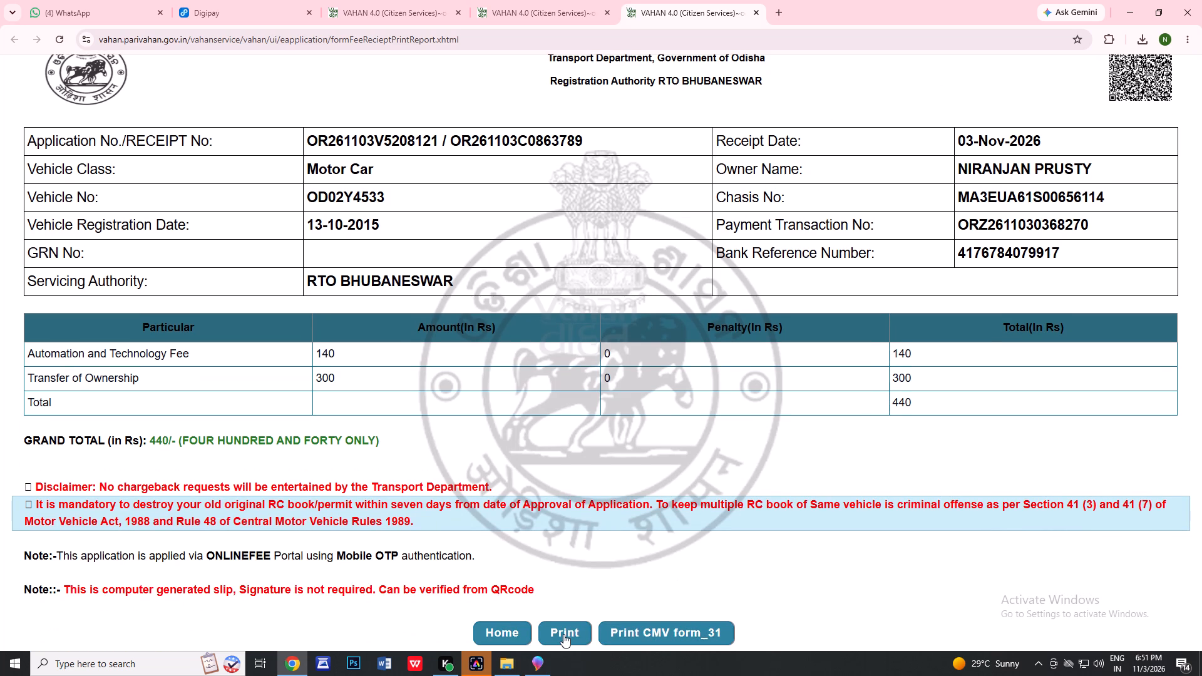
{"action": "left_click", "coordinate": [563, 633]}
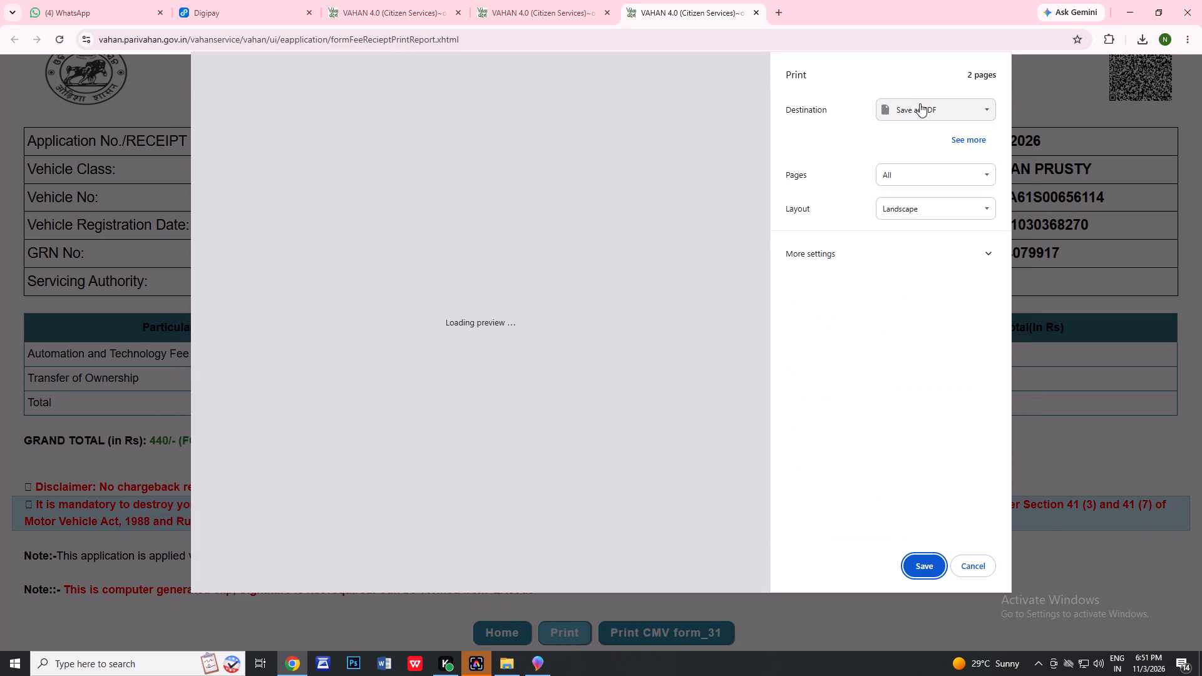
{"action": "left_click", "coordinate": [913, 566]}
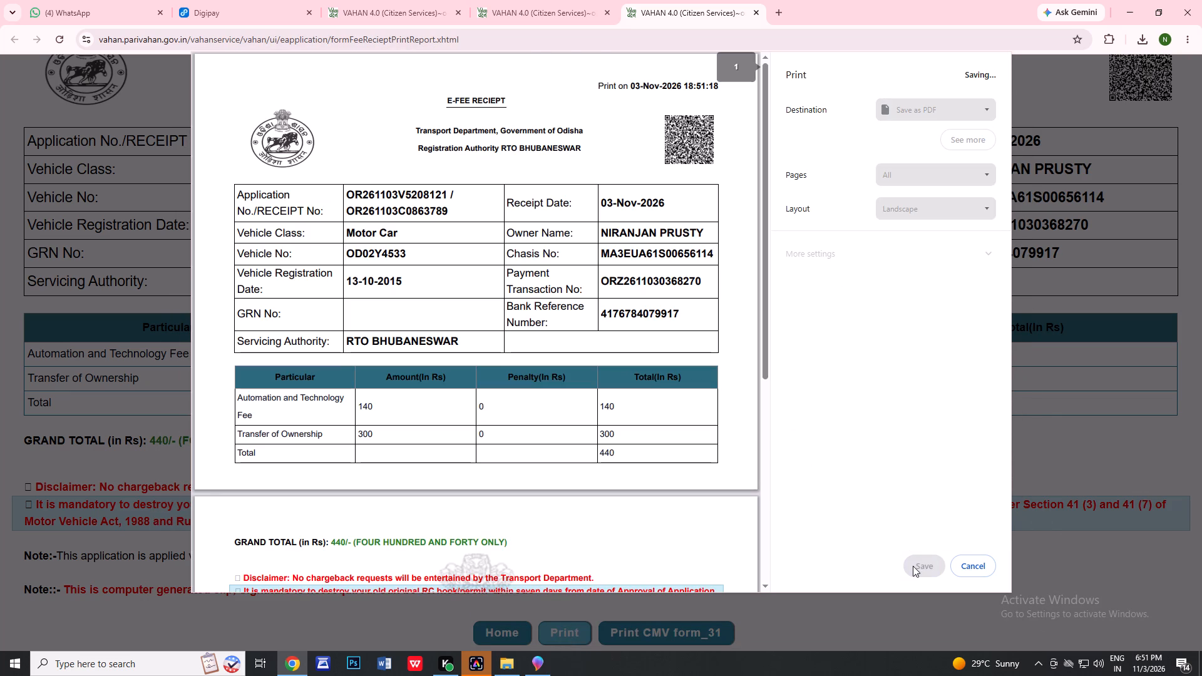
{"action": "left_click", "coordinate": [503, 316]}
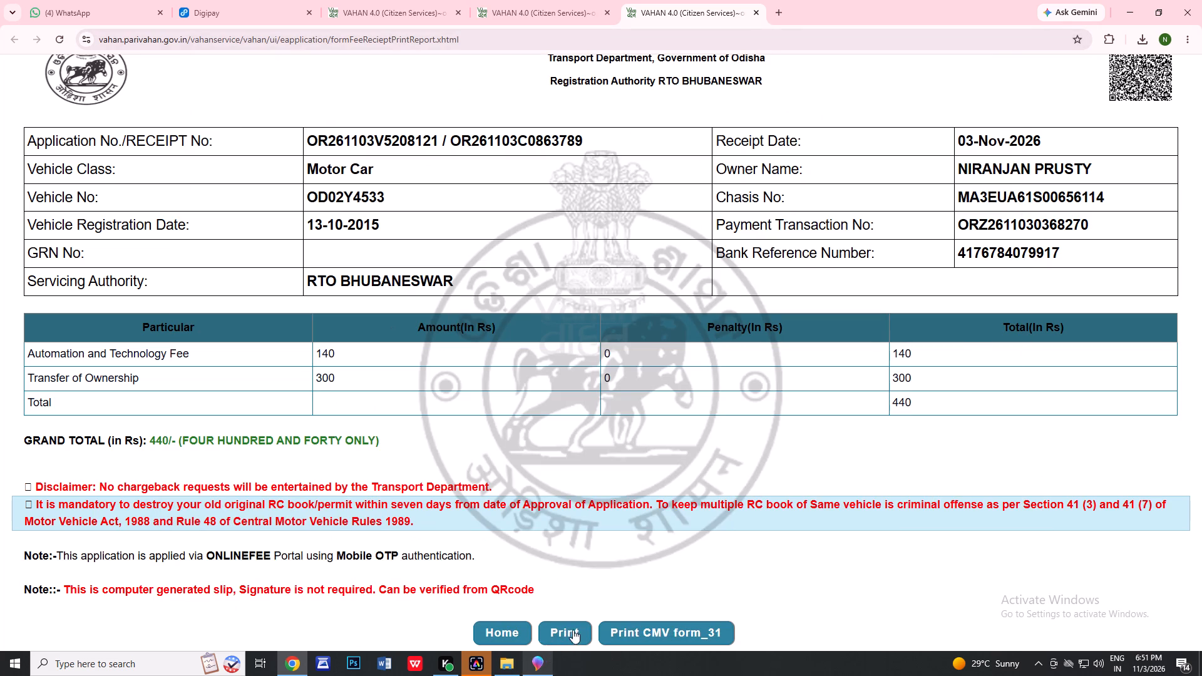
Proceed to the application's document upload page, agreeing to the terms and conditions of the applicant disclaimer.
{"action": "left_click", "coordinate": [557, 10]}
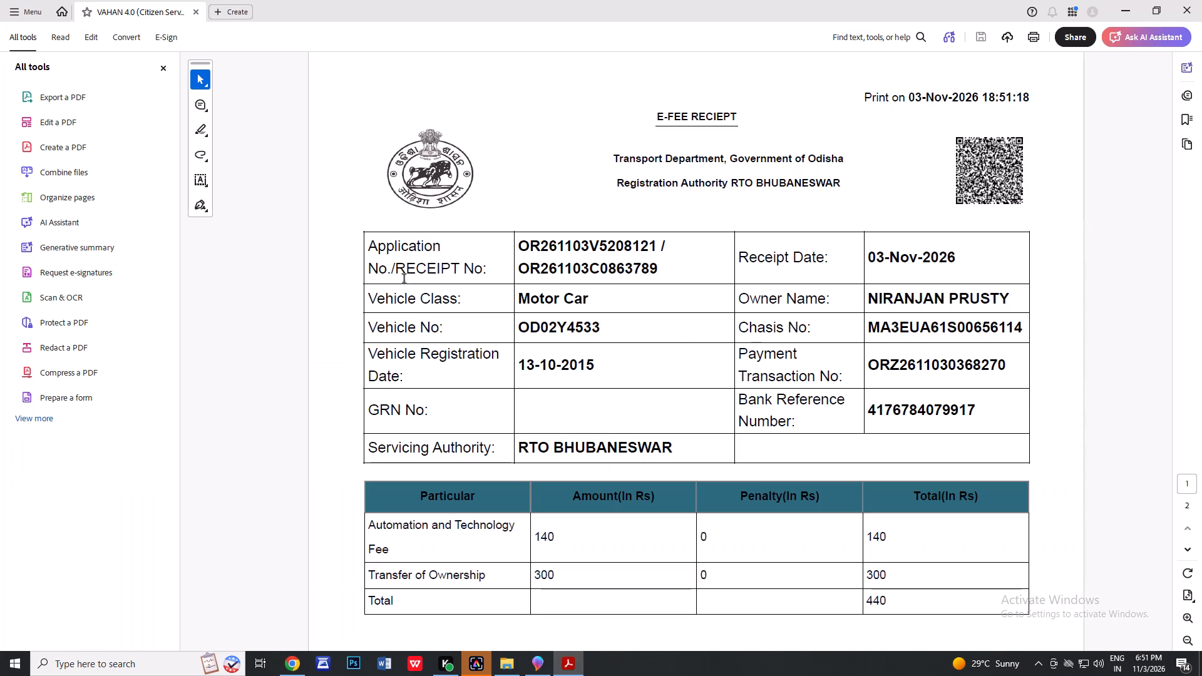
{"action": "left_click", "coordinate": [1198, 1]}
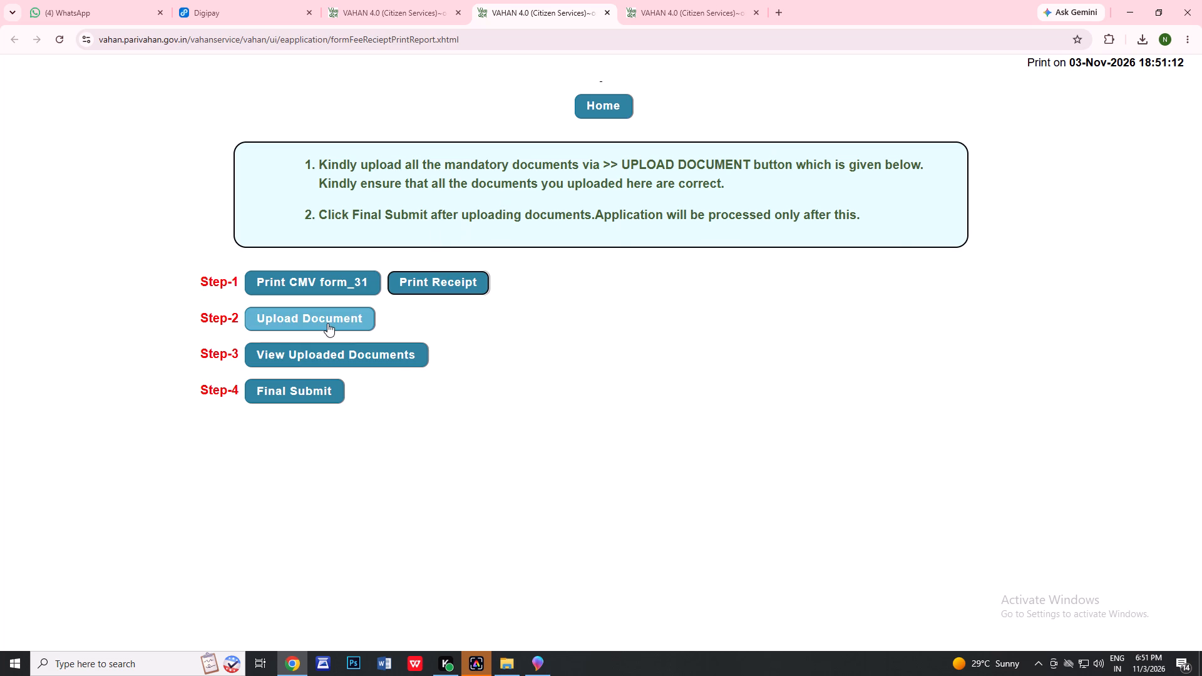
{"action": "left_click", "coordinate": [327, 323]}
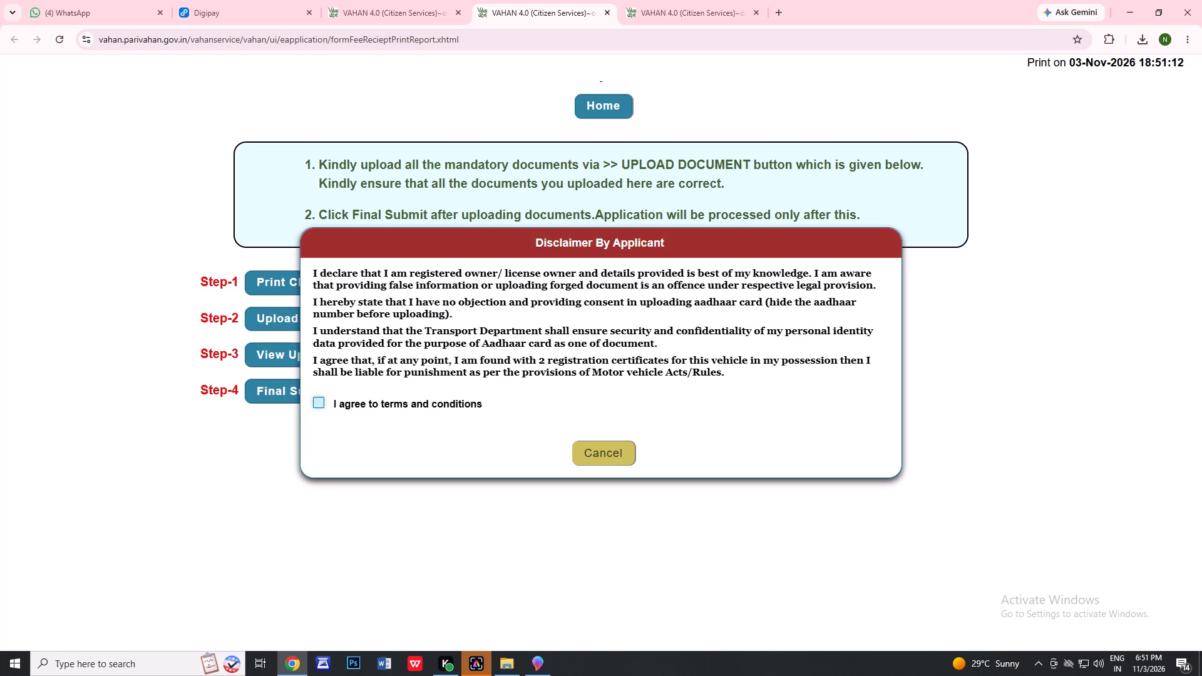
{"action": "left_click", "coordinate": [320, 406]}
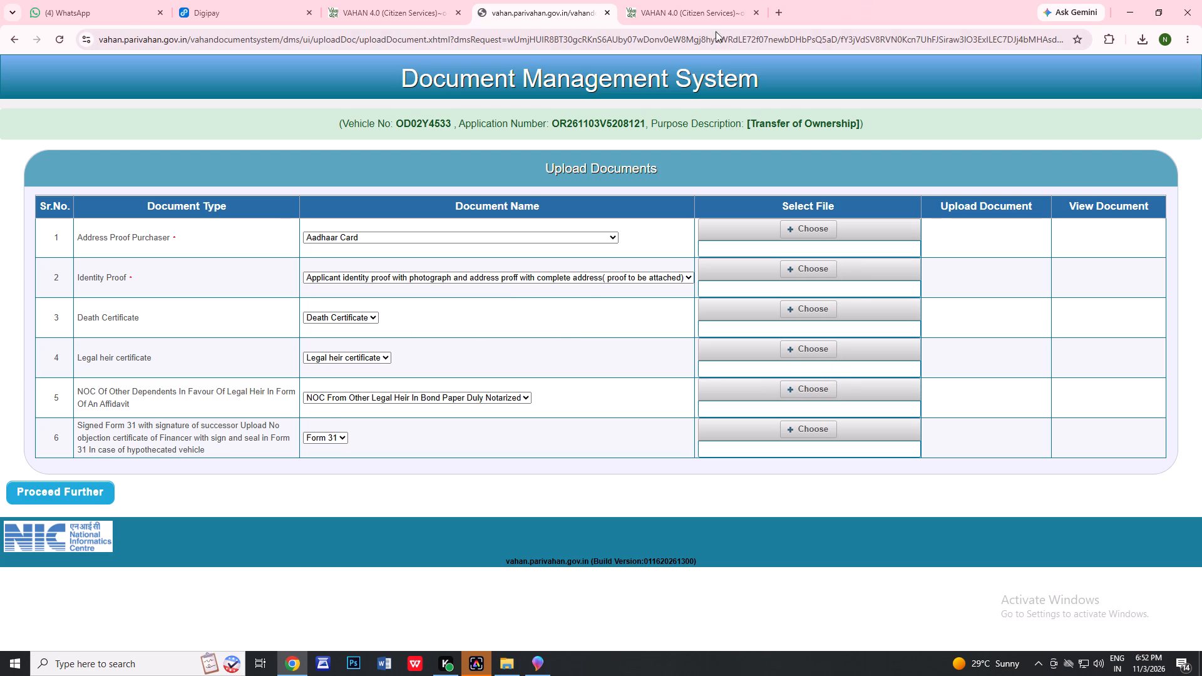
Open the saved Form 31 PDF (formFeeRecieptPrintReport.xhtml) from the Downloads folder in Adobe Acrobat.
{"action": "left_click", "coordinate": [500, 664]}
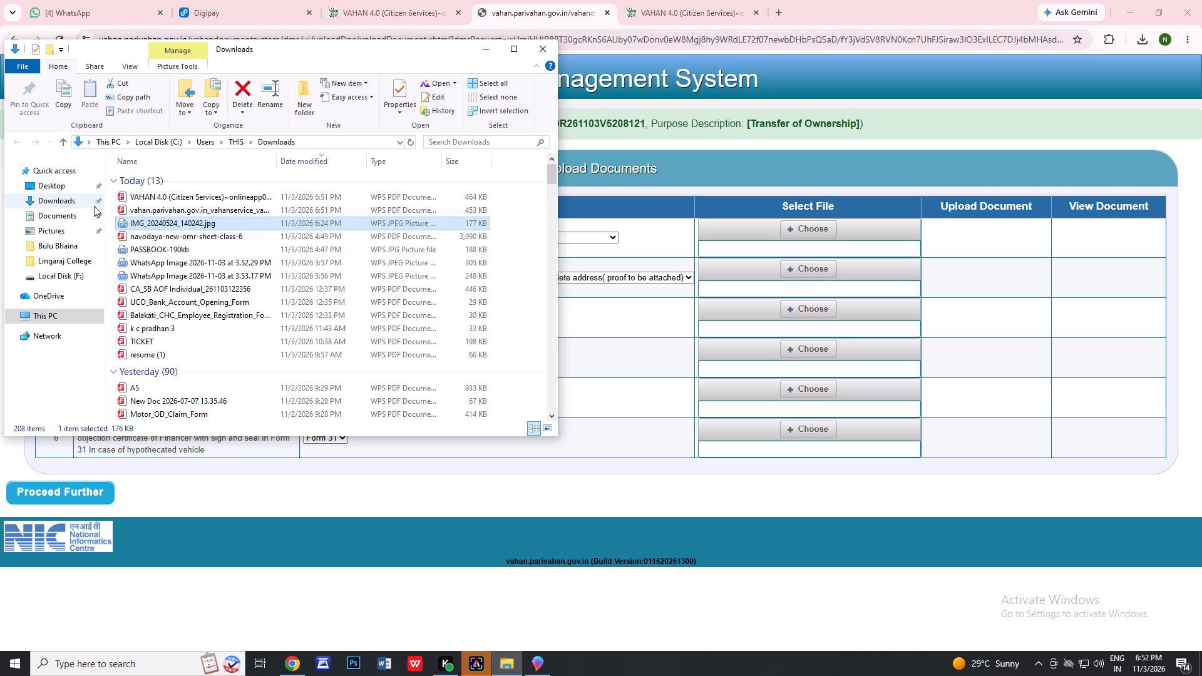
{"action": "left_click", "coordinate": [68, 203]}
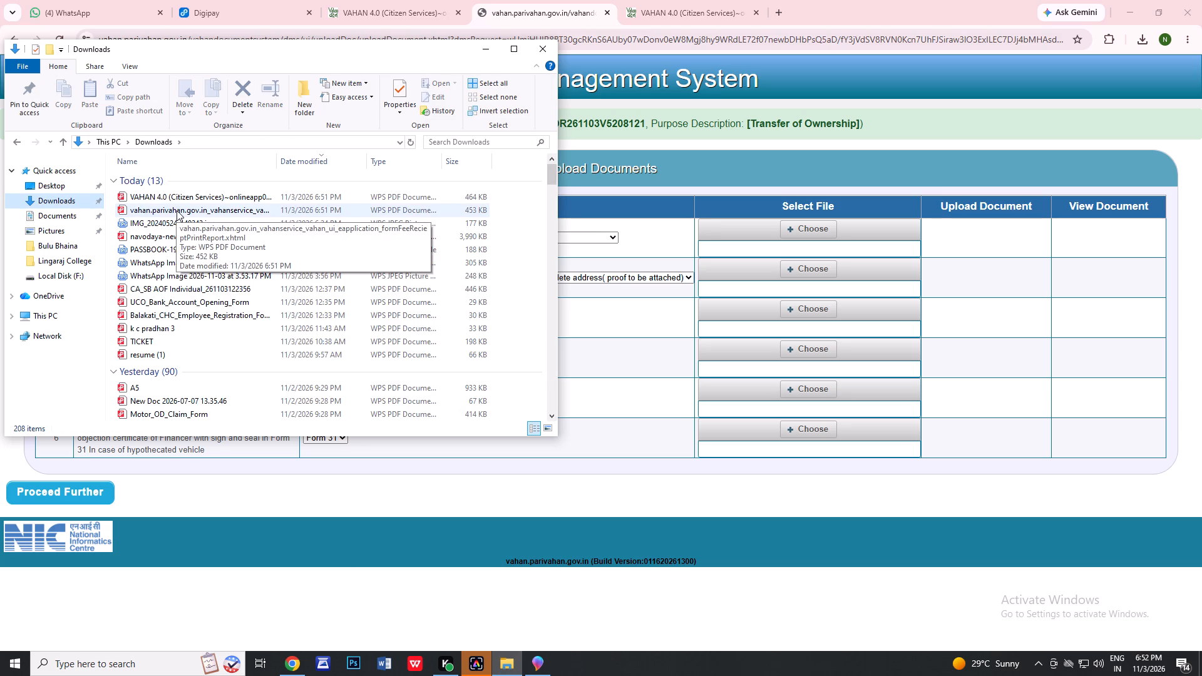
{"action": "right_click", "coordinate": [177, 210]}
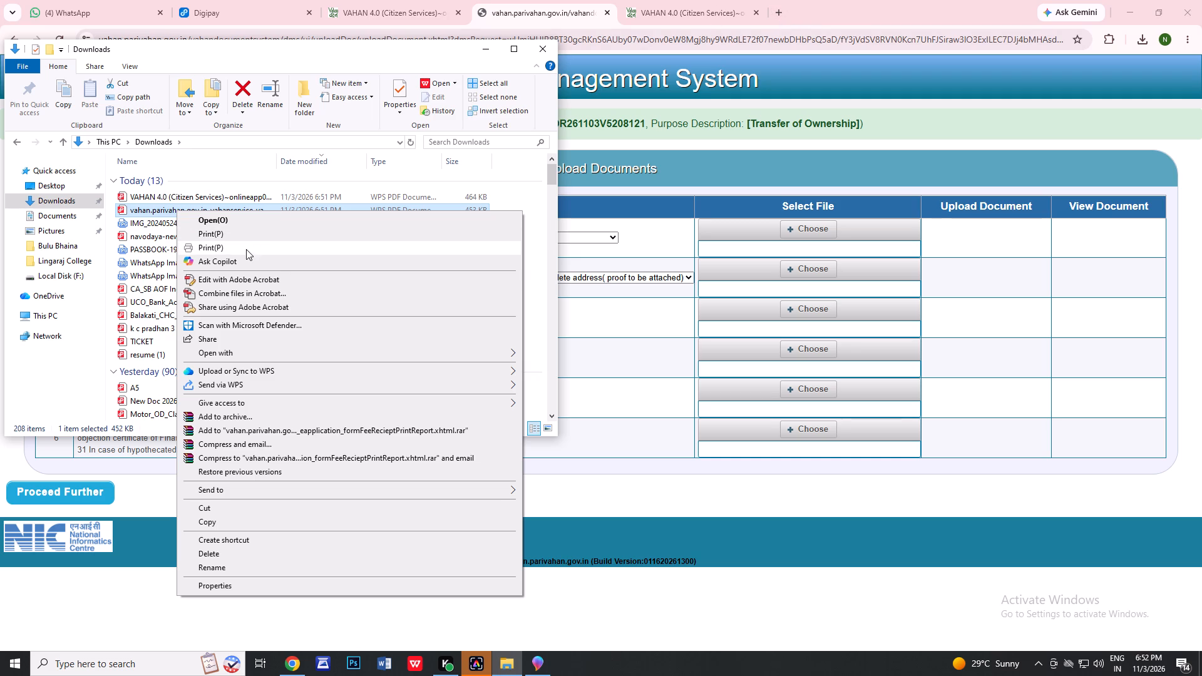
{"action": "left_click", "coordinate": [234, 358]}
{"action": "left_click", "coordinate": [568, 348]}
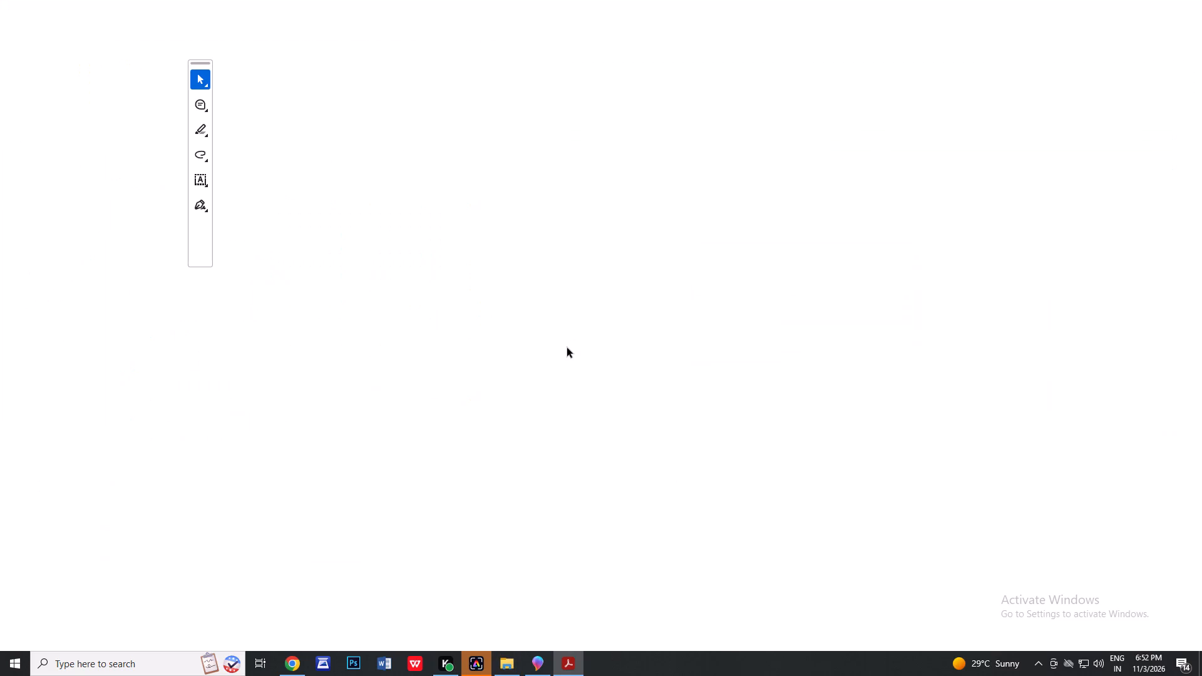
Set up the Form 31 document for printing in grayscale (black and white).
{"action": "scroll", "coordinate": [707, 331], "scroll_direction": "down", "scroll_amount": 3}
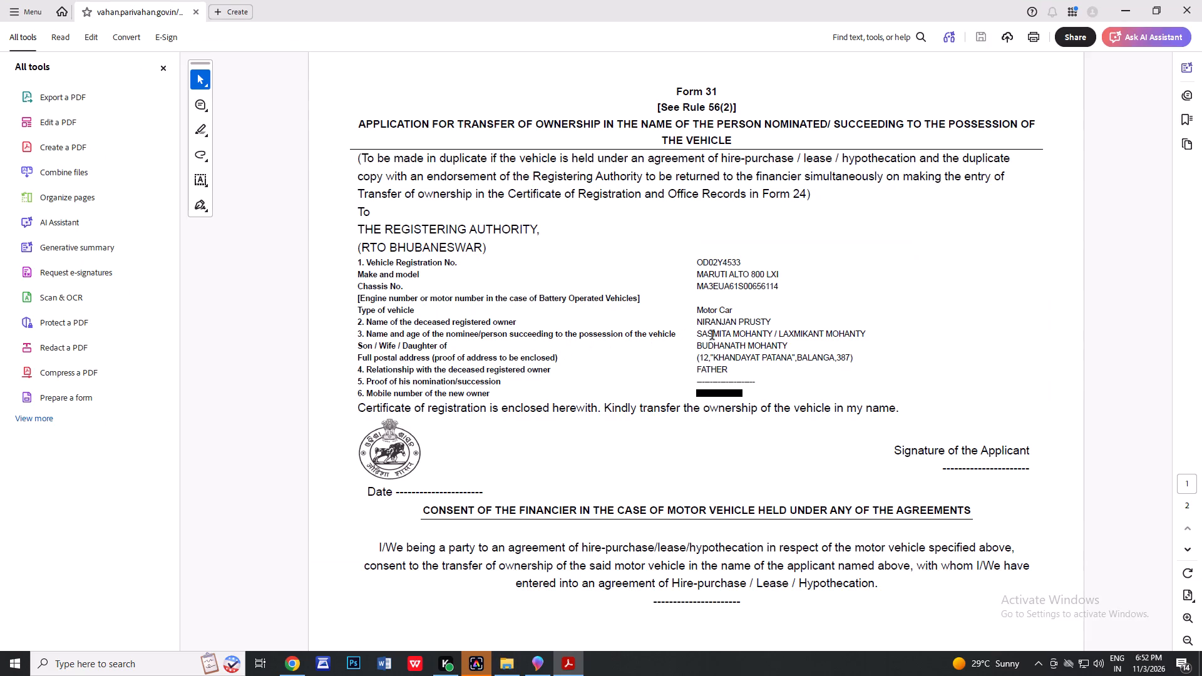
{"action": "scroll", "coordinate": [715, 340], "scroll_direction": "down", "scroll_amount": 1}
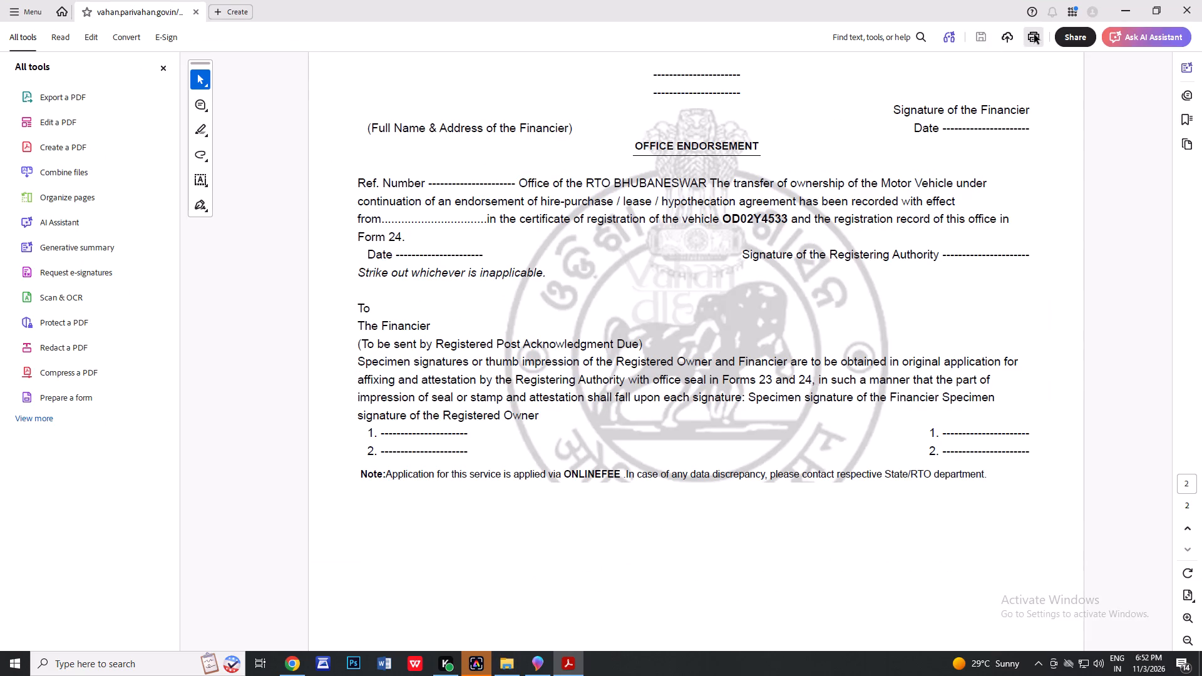
{"action": "left_click", "coordinate": [1034, 34]}
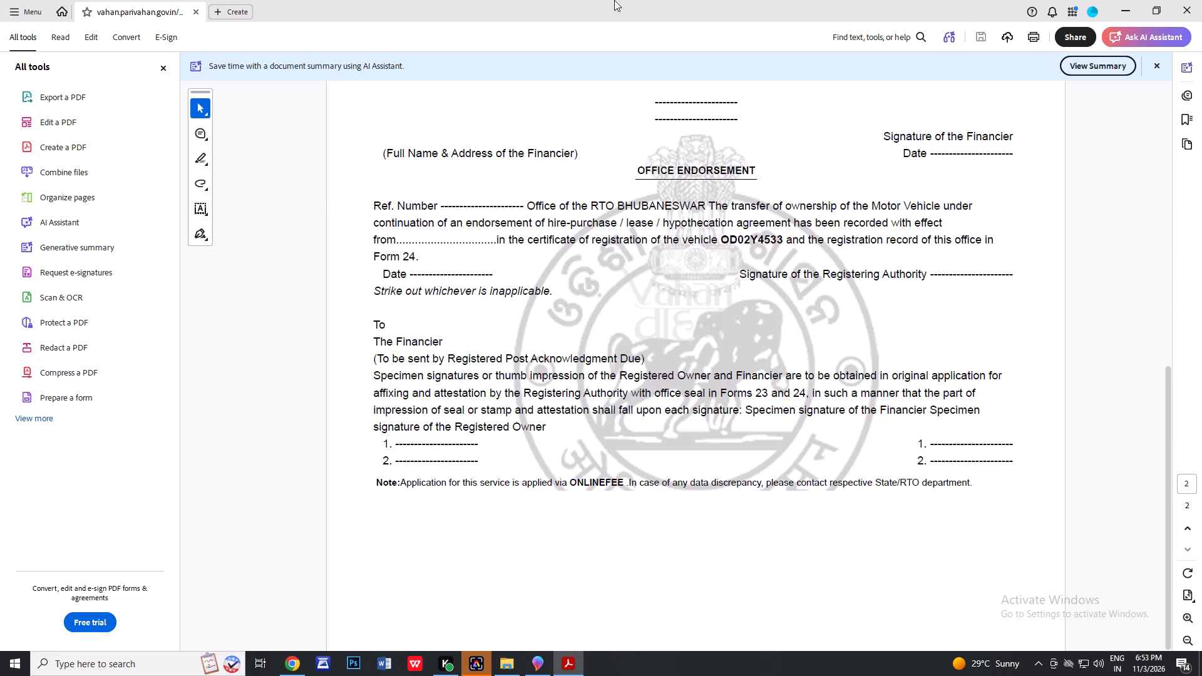
{"action": "left_click", "coordinate": [1032, 39]}
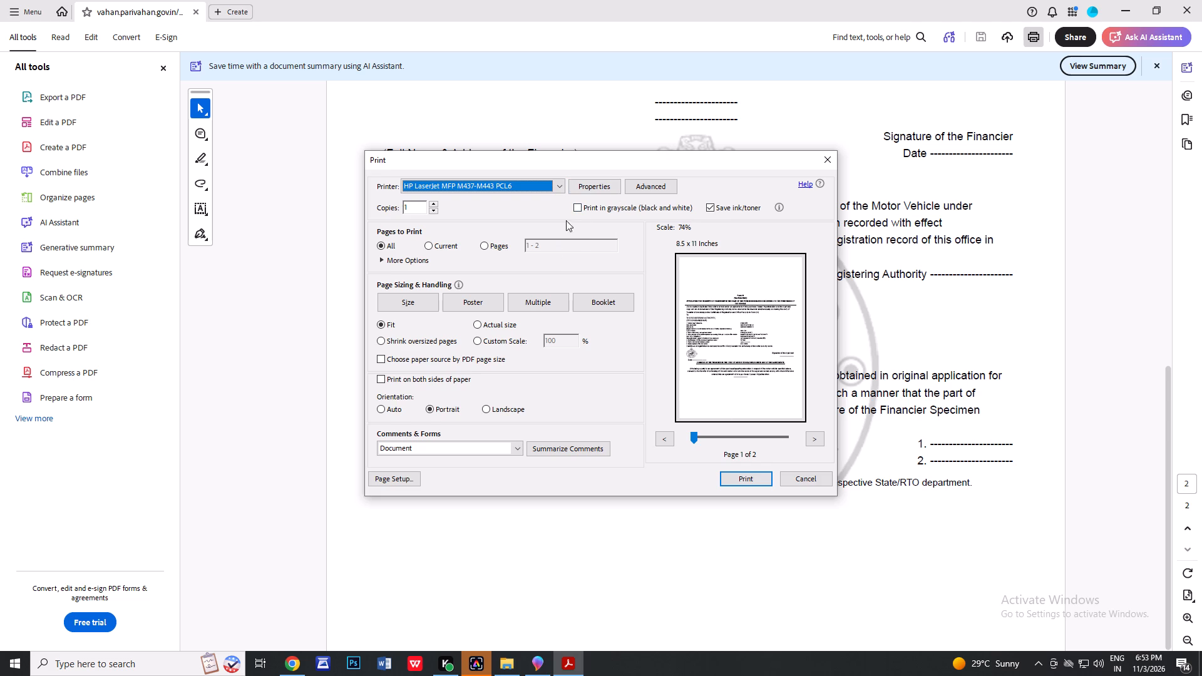
{"action": "left_click", "coordinate": [577, 207]}
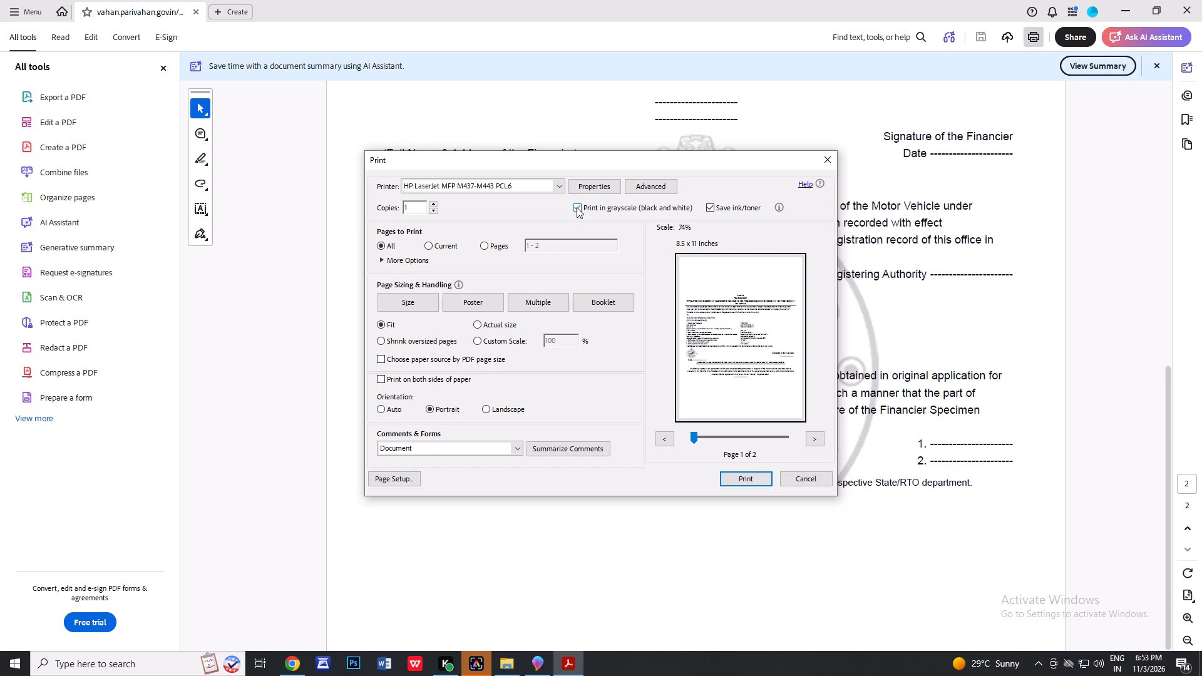
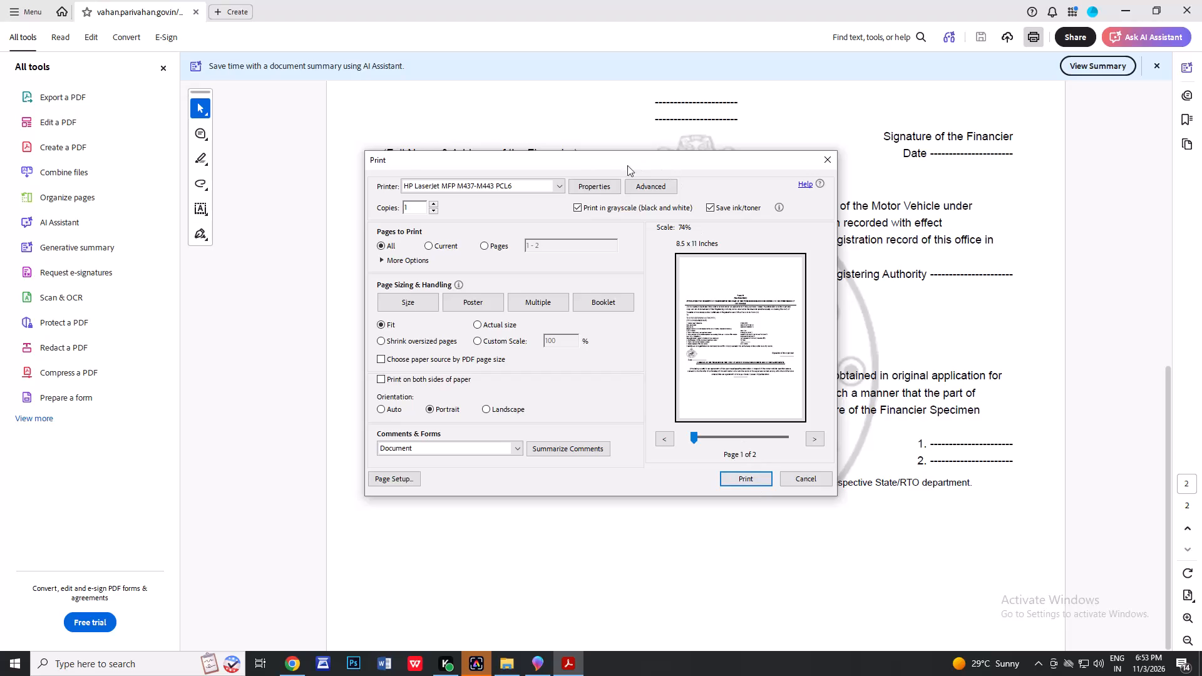
Print all pages of Form 31 on the HP LaserJet MFP M437-M443 with the Factory Defaults printer settings.
{"action": "left_click", "coordinate": [602, 188]}
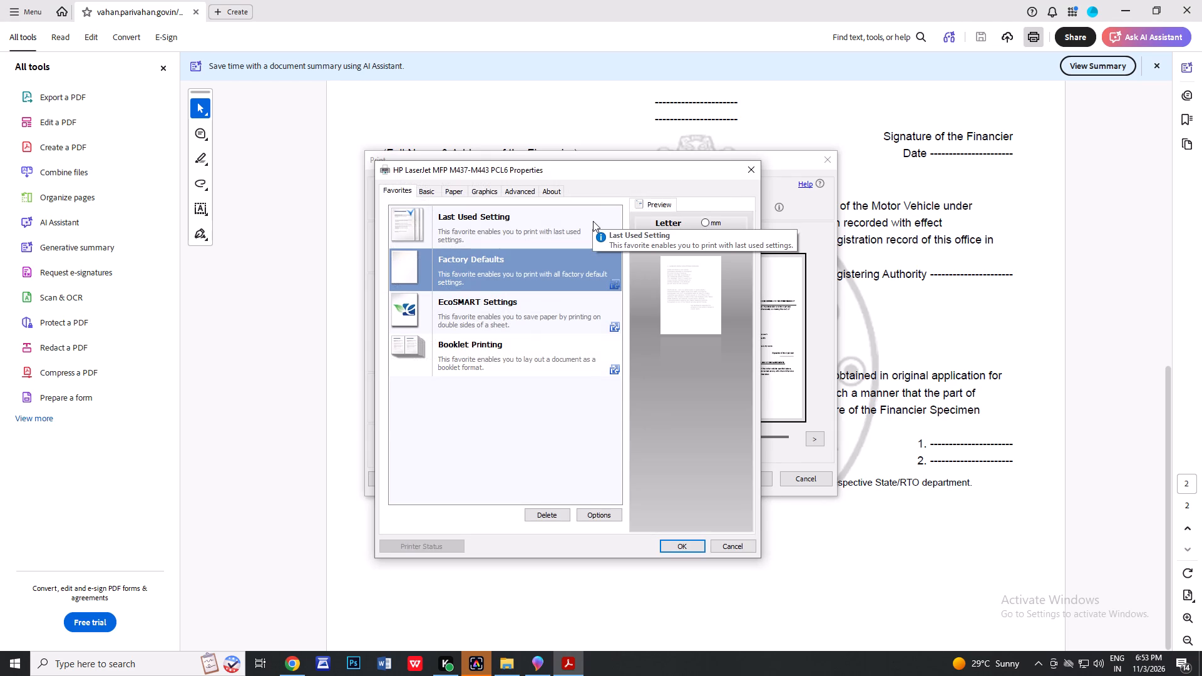
{"action": "left_click", "coordinate": [683, 544]}
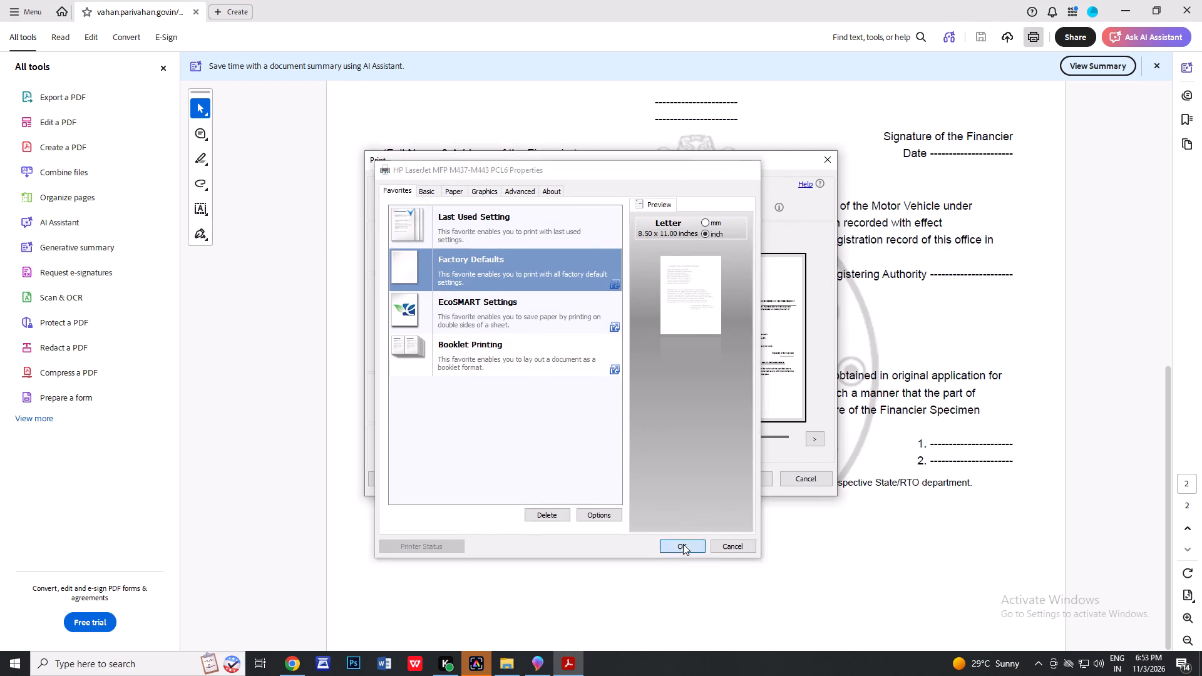
{"action": "left_click", "coordinate": [747, 479]}
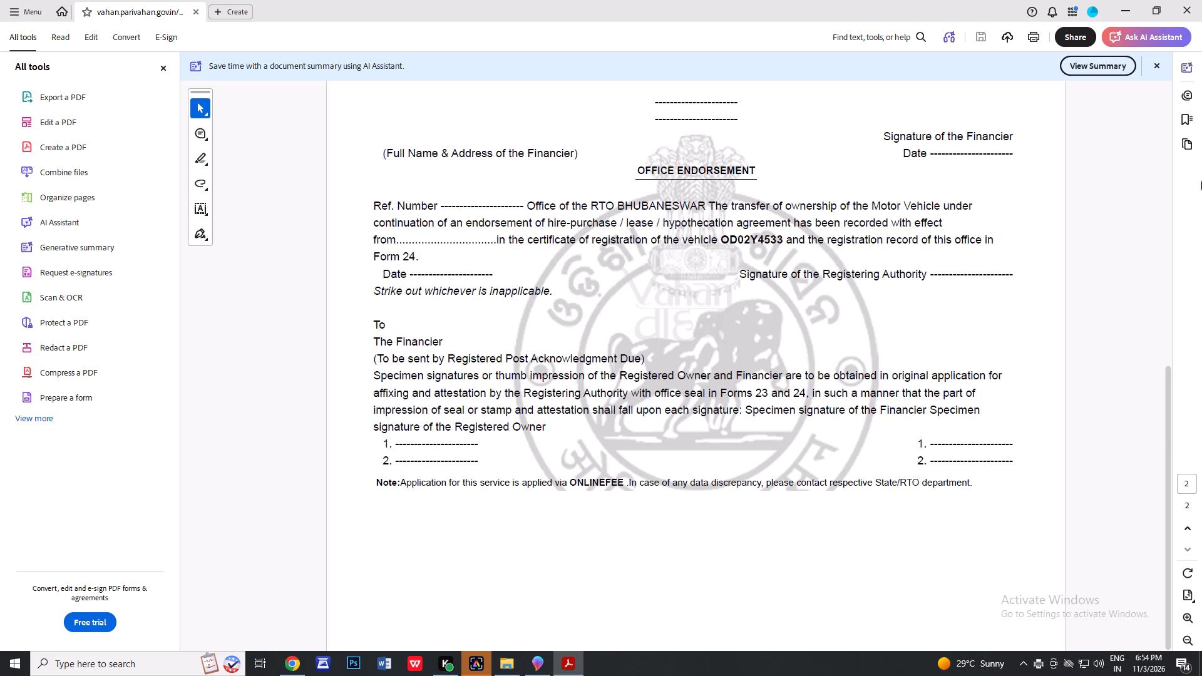
Print Form 31 again on the HP LaserJet with the original paper size set to A4 and the paper type to Plain.
{"action": "left_click", "coordinate": [1028, 42]}
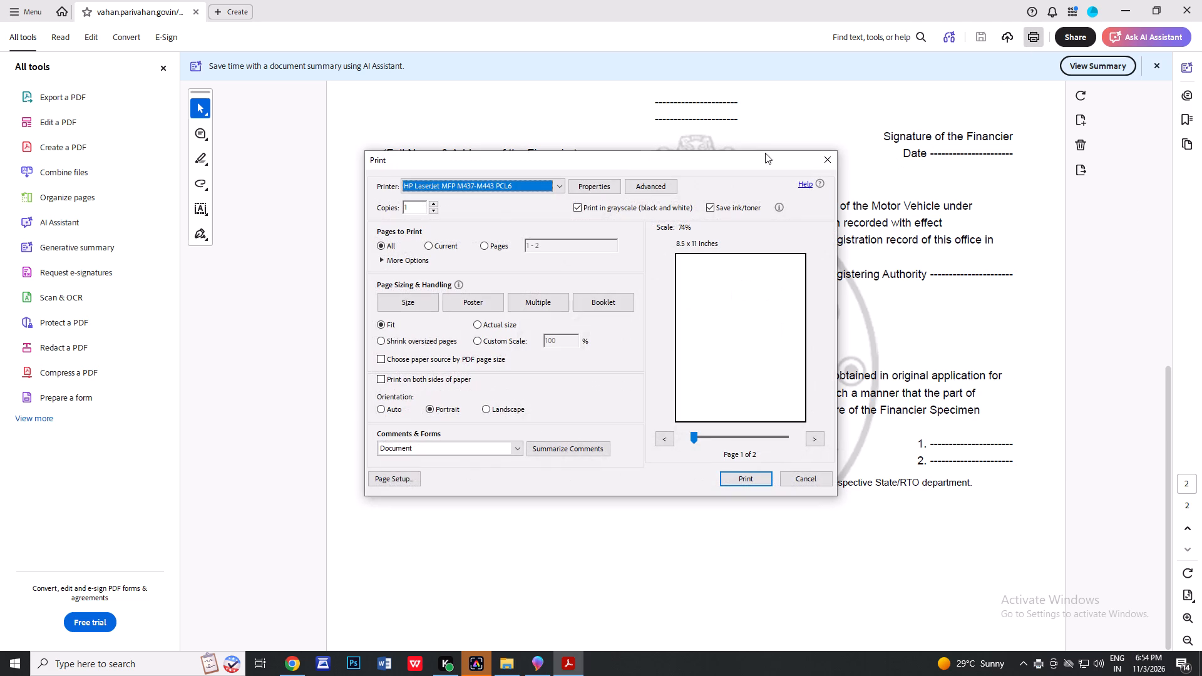
{"action": "left_click", "coordinate": [586, 185]}
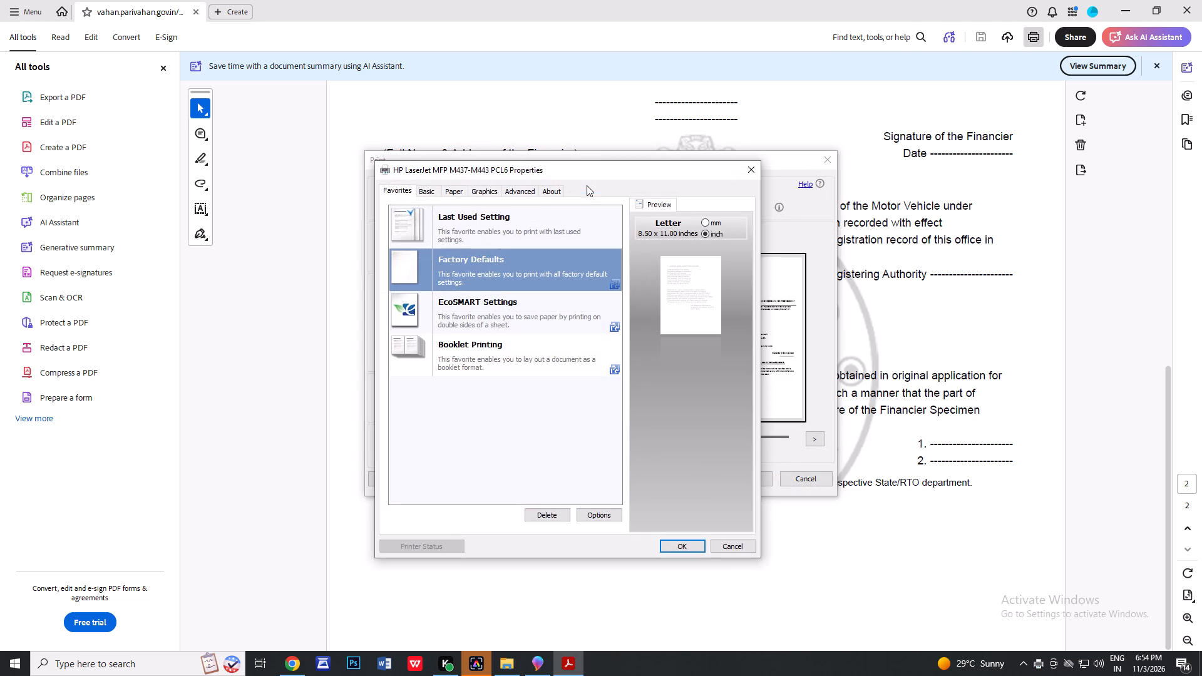
{"action": "left_click", "coordinate": [462, 193]}
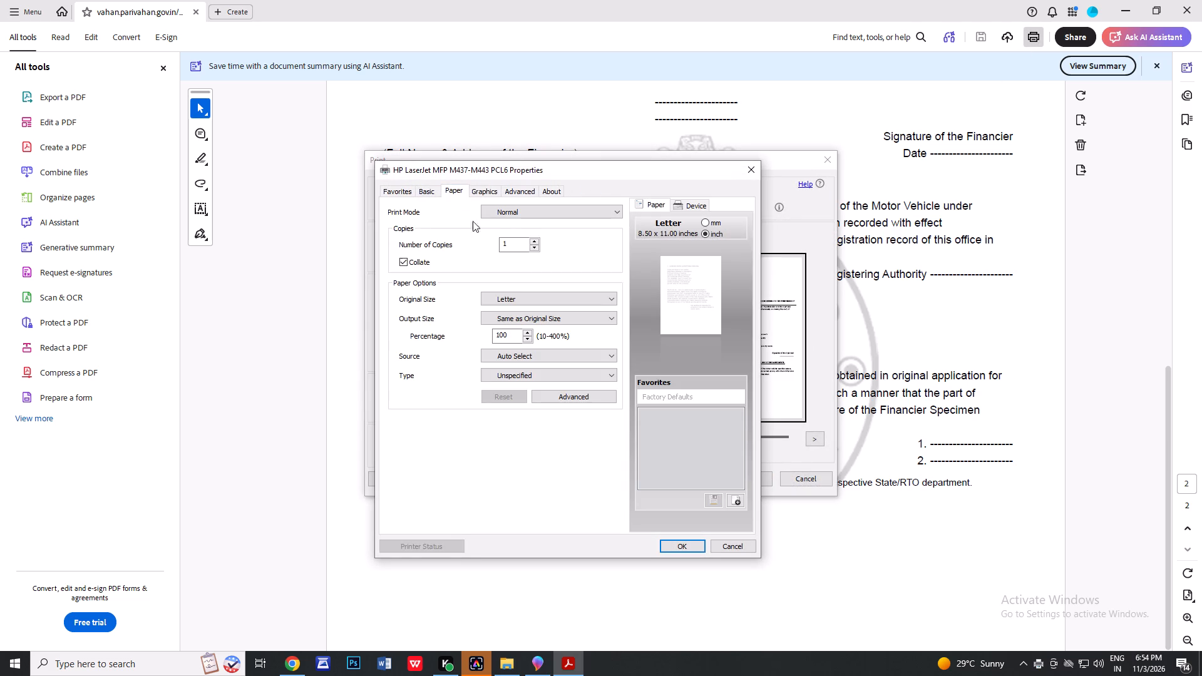
{"action": "left_click", "coordinate": [511, 296]}
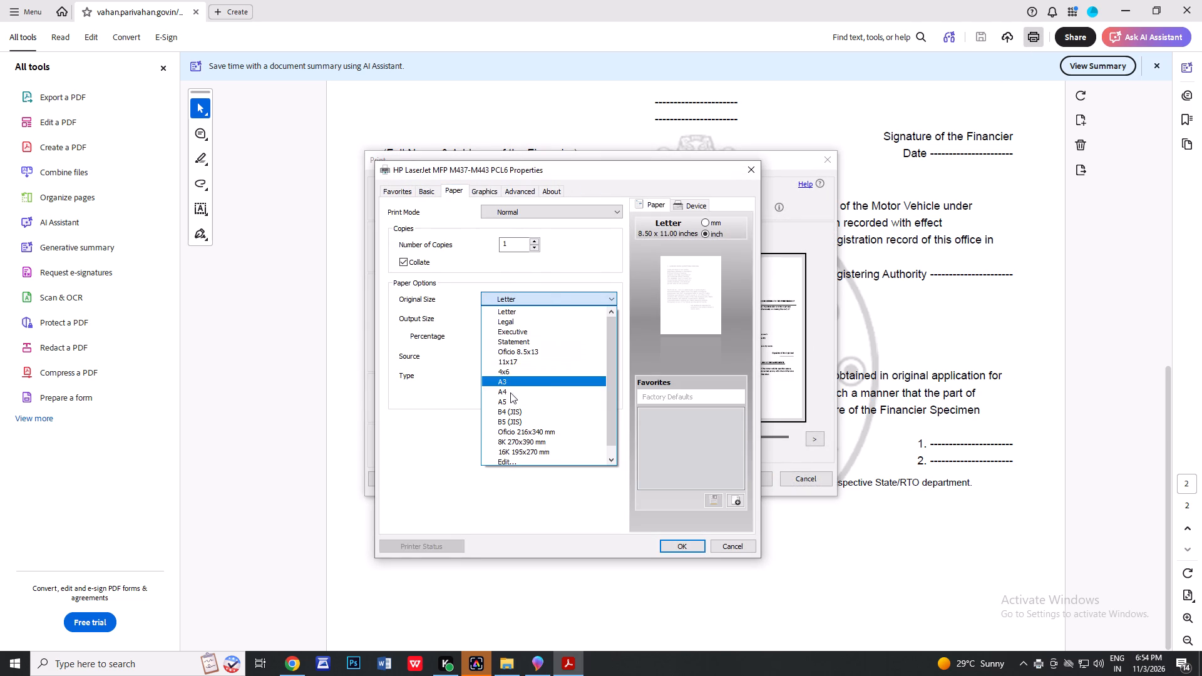
{"action": "left_click", "coordinate": [510, 392]}
{"action": "left_click", "coordinate": [510, 376]}
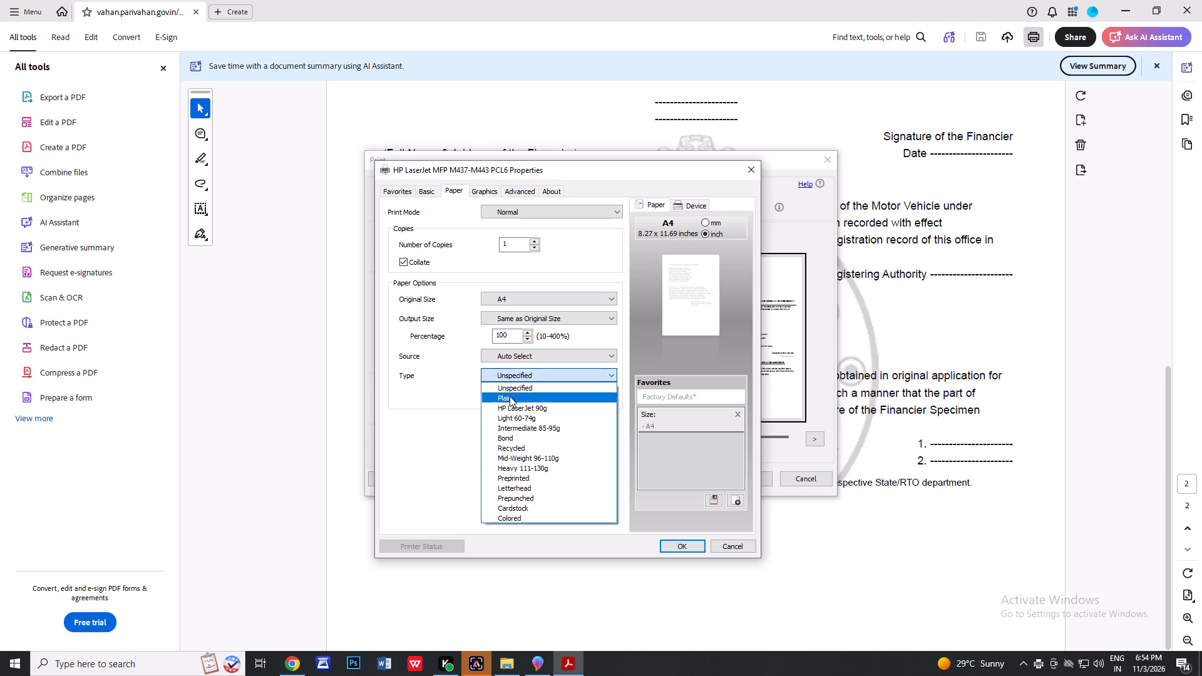
{"action": "left_click", "coordinate": [510, 396]}
{"action": "left_click", "coordinate": [672, 542]}
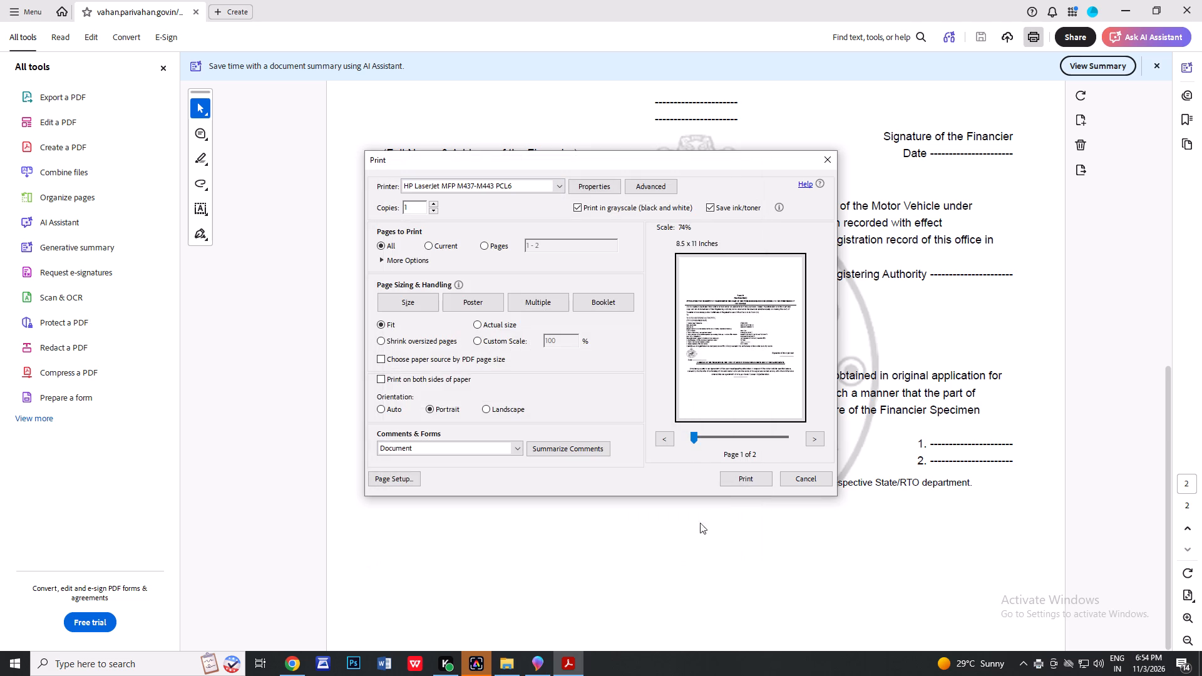
{"action": "left_click", "coordinate": [742, 479]}
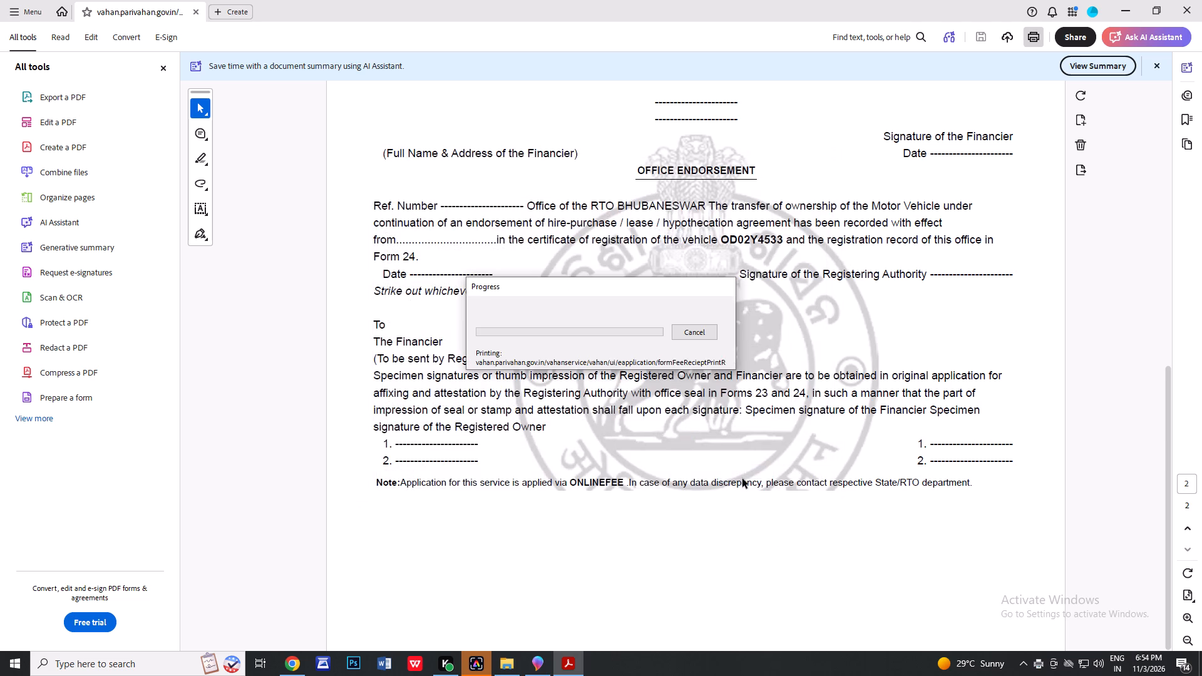
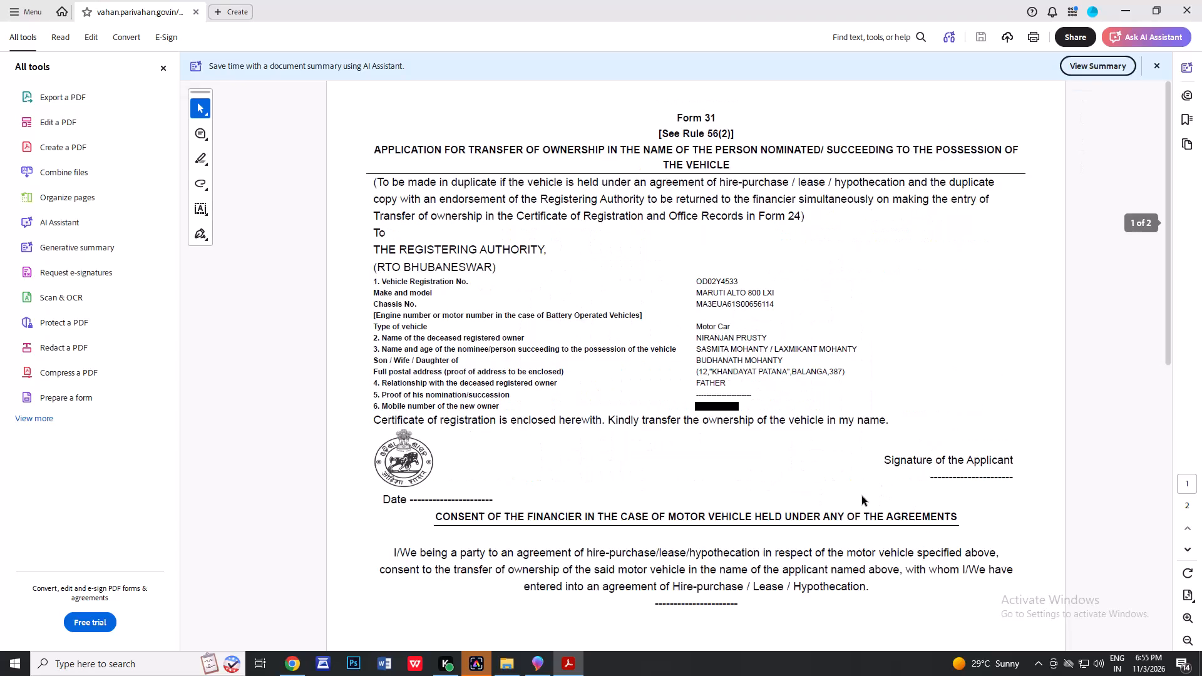
Look over both pages of Form 31, closing the PDF and the Downloads folder window when done.
{"action": "scroll", "coordinate": [862, 496], "scroll_direction": "up", "scroll_amount": 3}
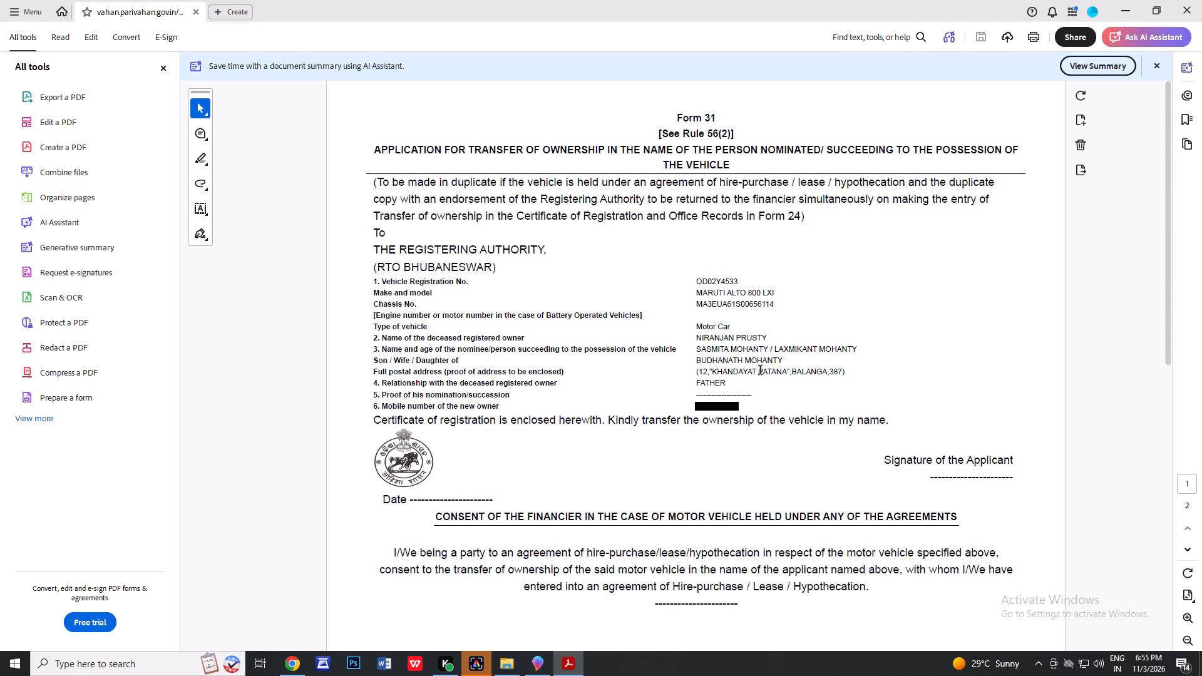
{"action": "scroll", "coordinate": [763, 382], "scroll_direction": "down", "scroll_amount": 2}
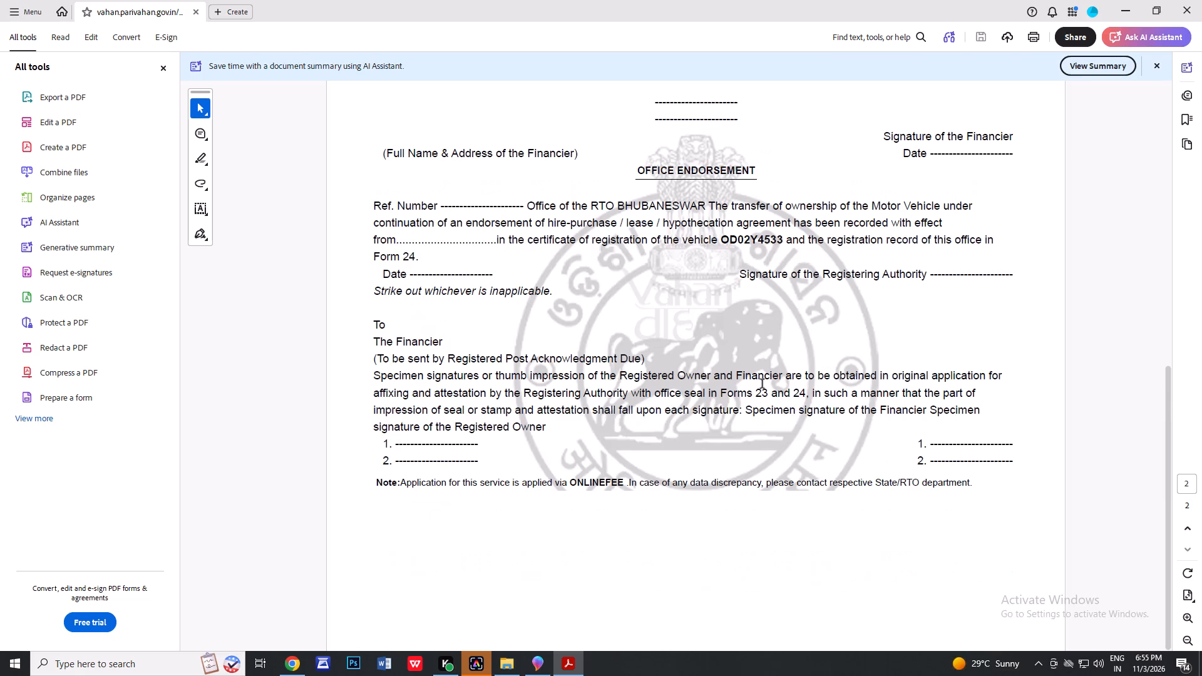
{"action": "scroll", "coordinate": [763, 384], "scroll_direction": "up", "scroll_amount": 1}
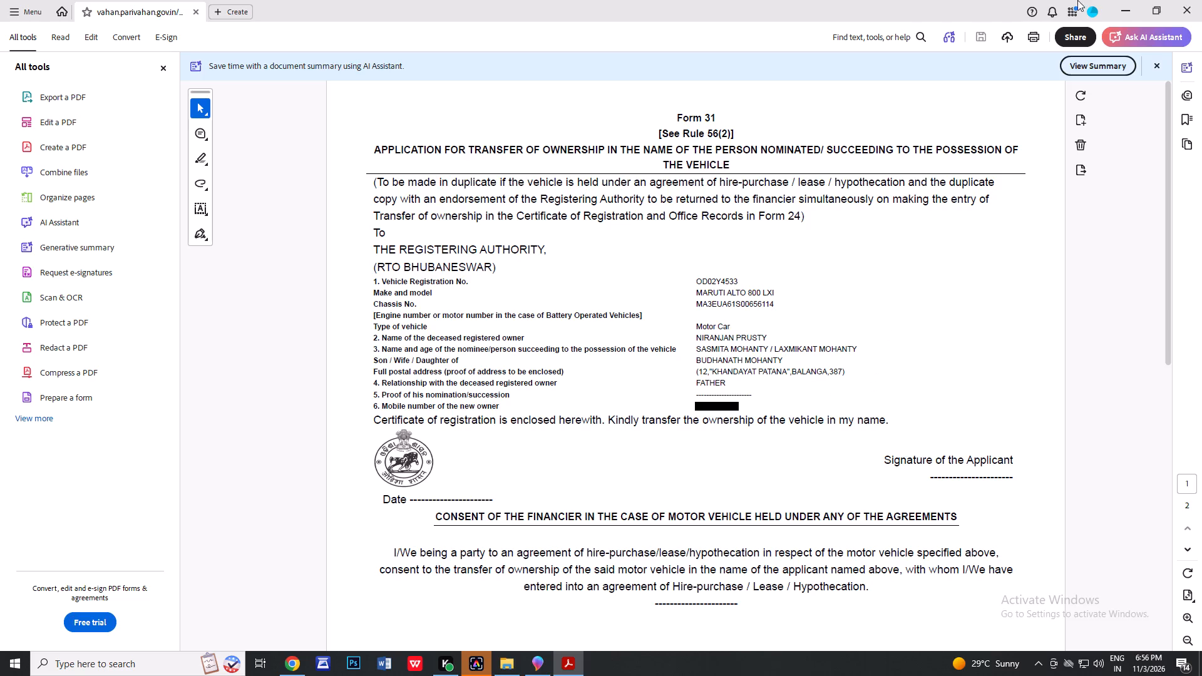
{"action": "left_click", "coordinate": [1189, 3]}
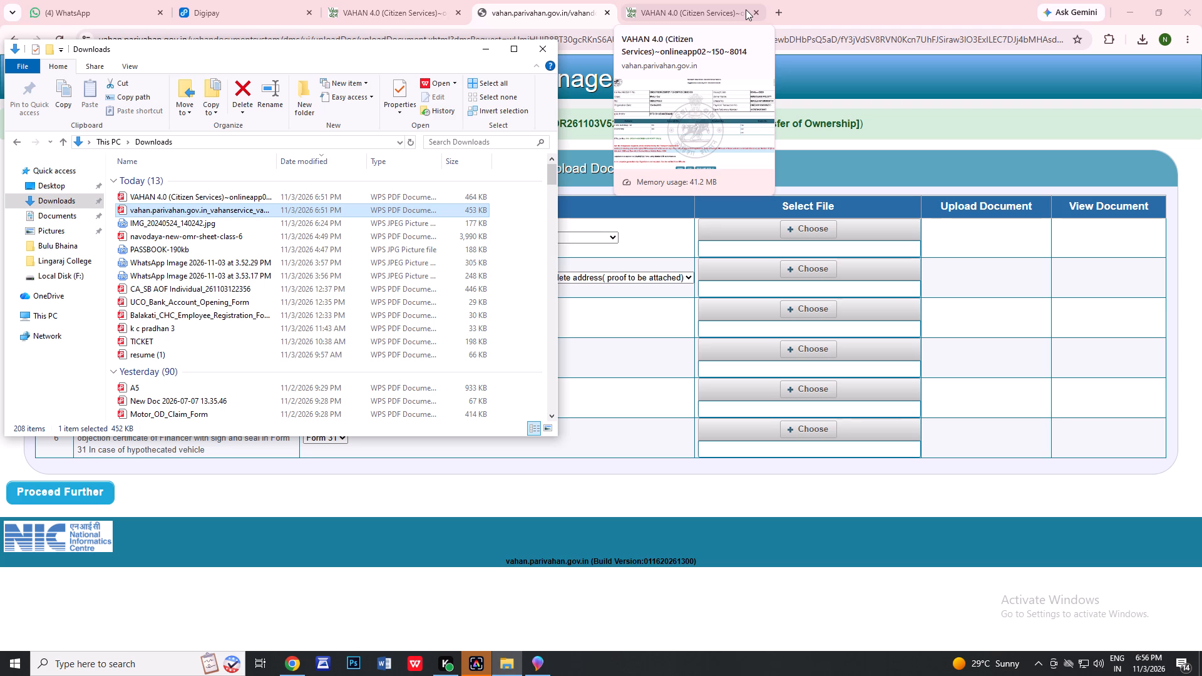
{"action": "left_click", "coordinate": [547, 47]}
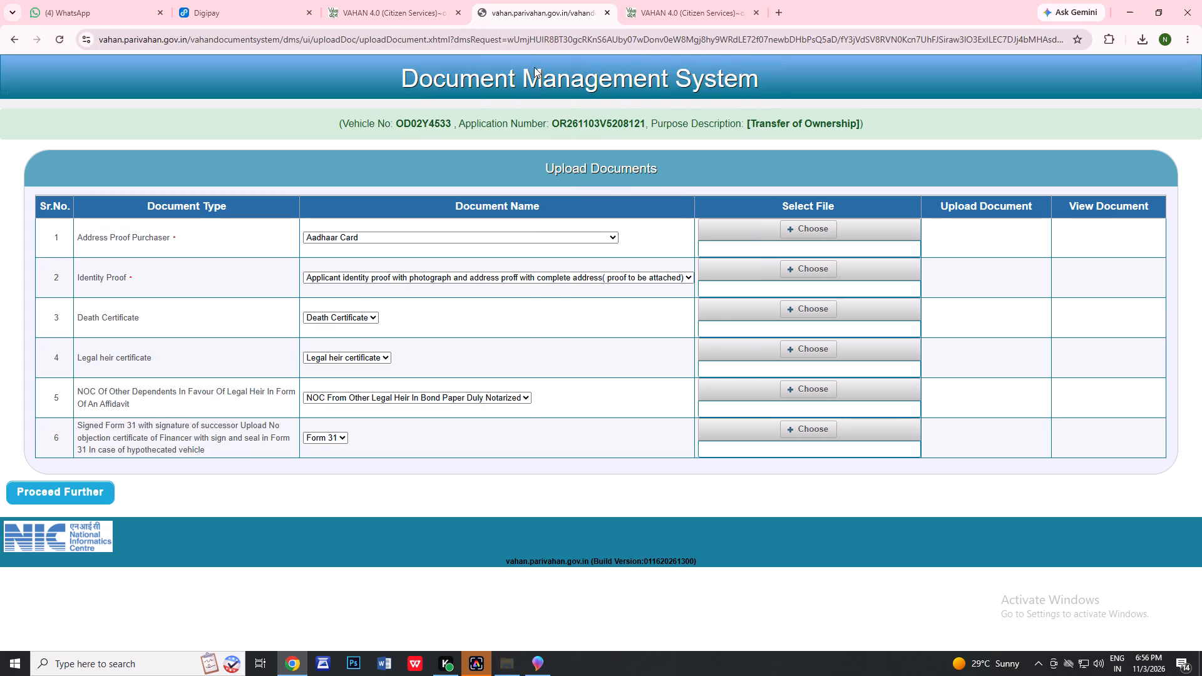
Switch to Epson Scan 2 and scan the document on the glass to the Documents folder in PDF format.
{"action": "left_click", "coordinate": [326, 661]}
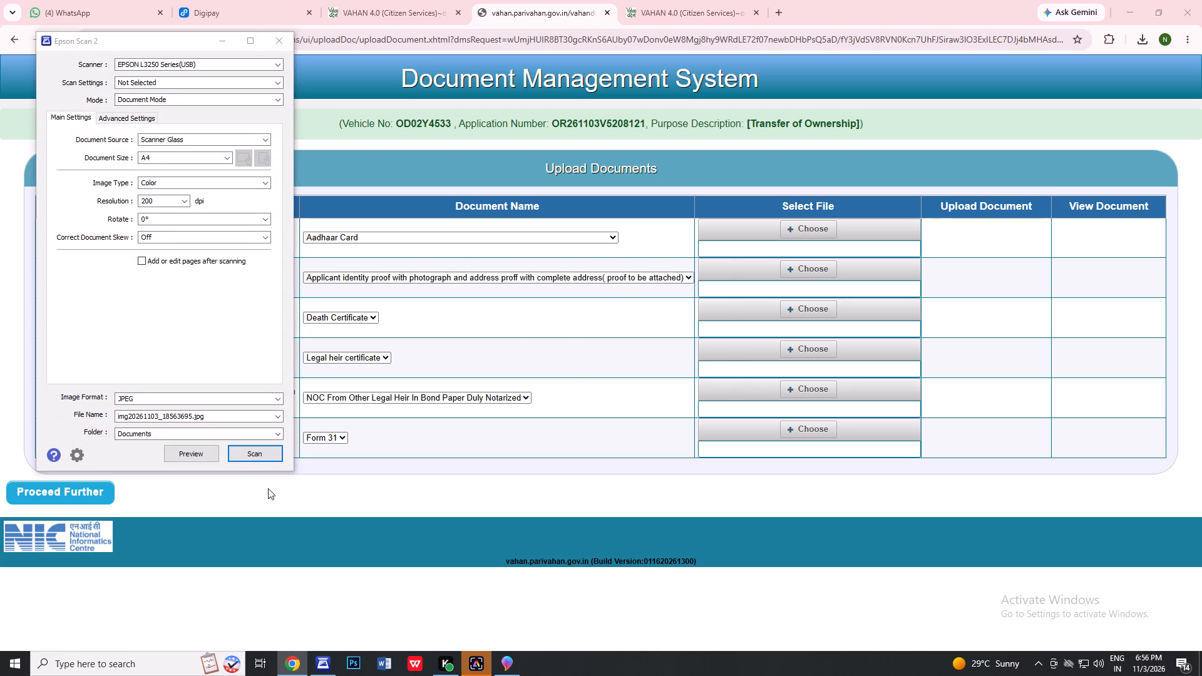
{"action": "left_click", "coordinate": [216, 399]}
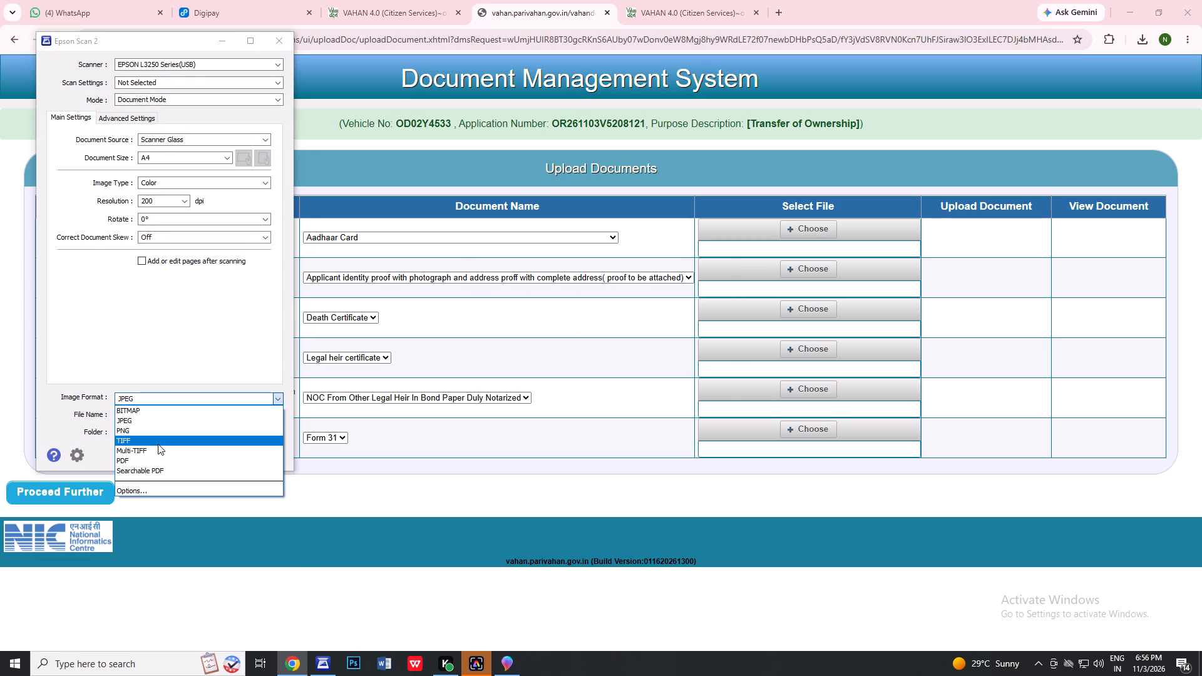
{"action": "left_click", "coordinate": [128, 458]}
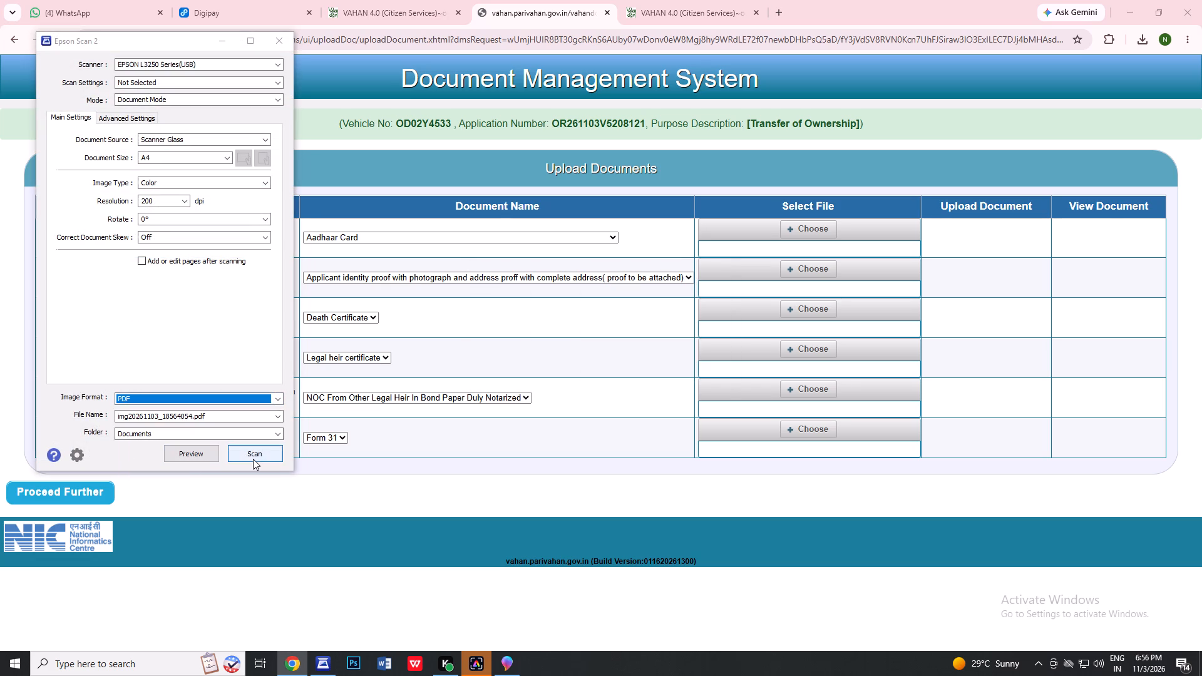
{"action": "left_click", "coordinate": [253, 459]}
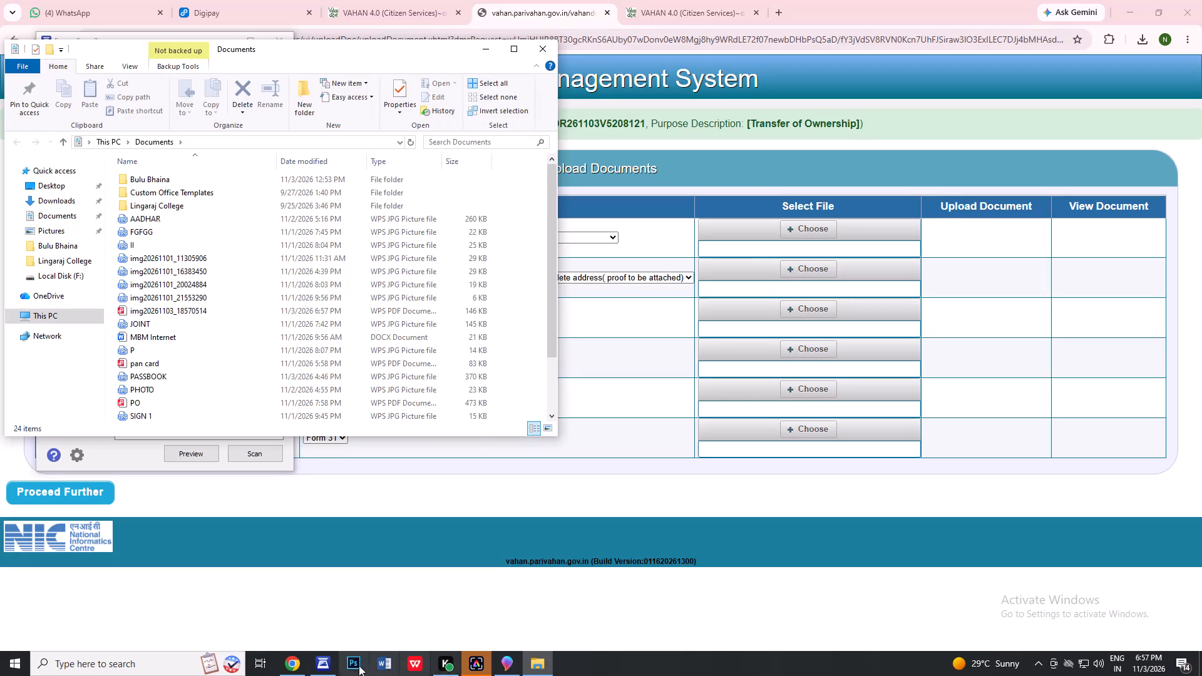
Return to Epson Scan 2 and scan another page to PDF with the same settings.
{"action": "left_click", "coordinate": [333, 668]}
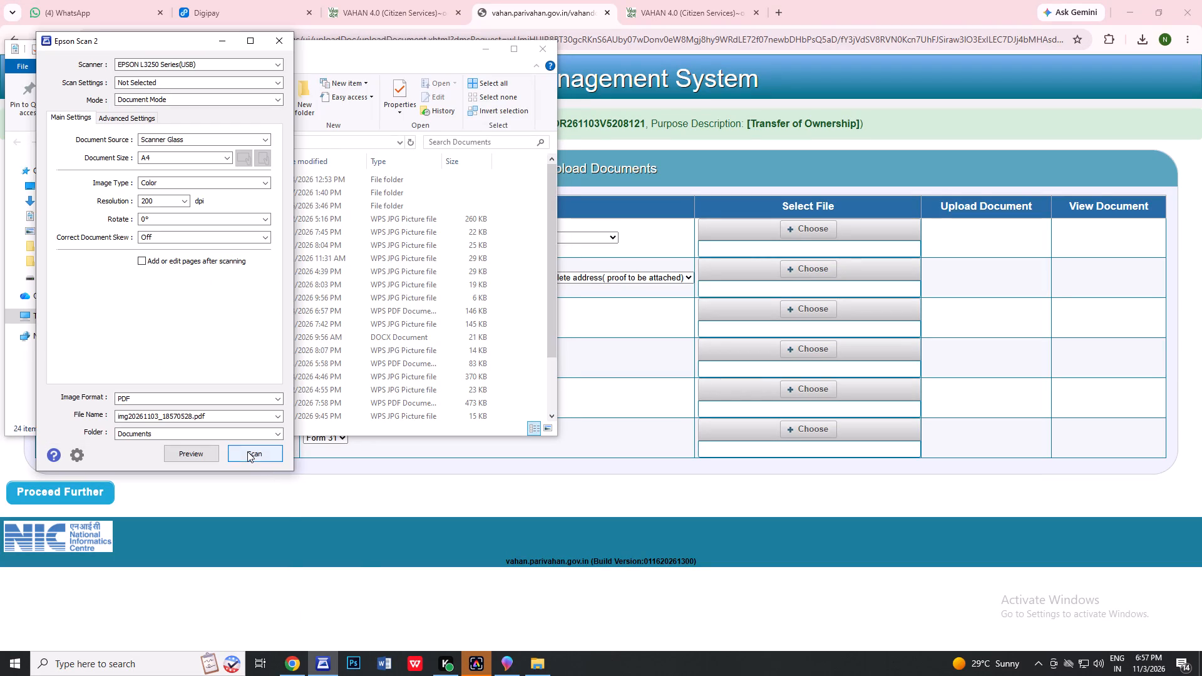
{"action": "left_click", "coordinate": [247, 451]}
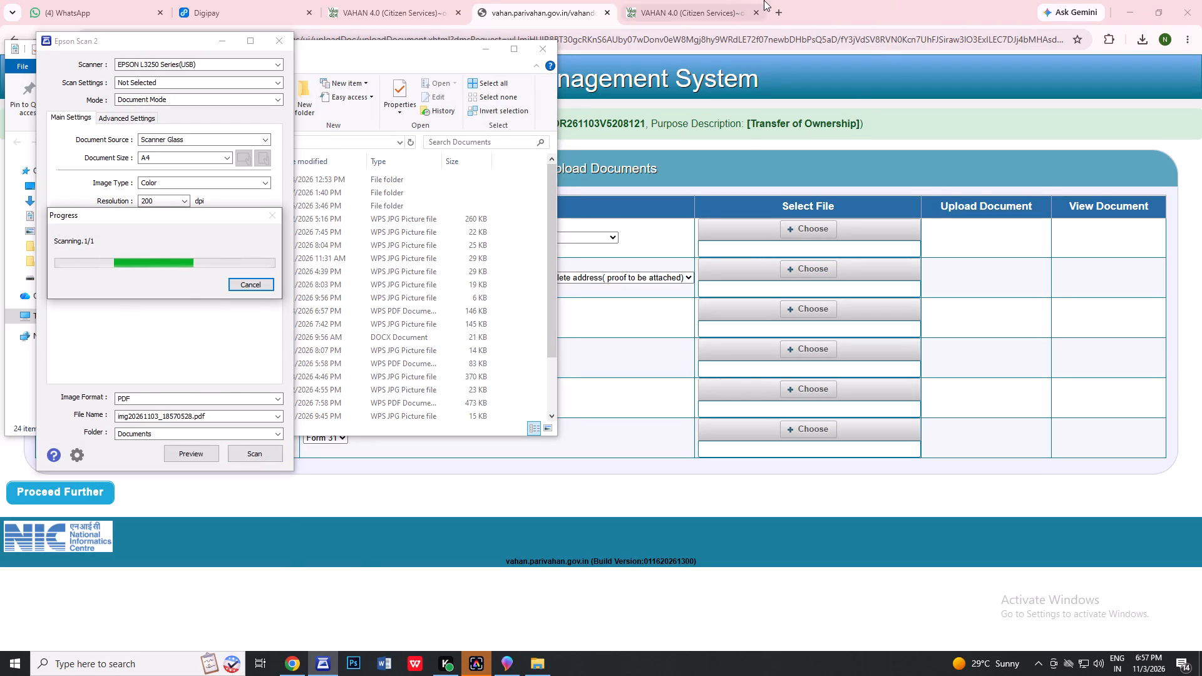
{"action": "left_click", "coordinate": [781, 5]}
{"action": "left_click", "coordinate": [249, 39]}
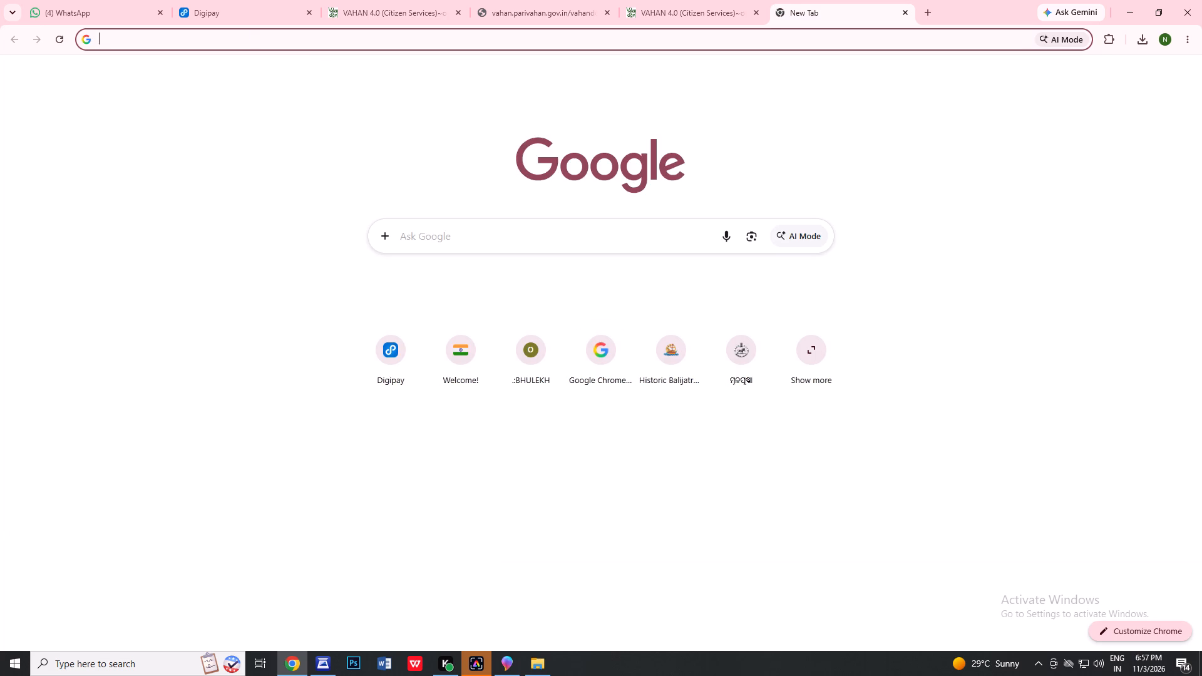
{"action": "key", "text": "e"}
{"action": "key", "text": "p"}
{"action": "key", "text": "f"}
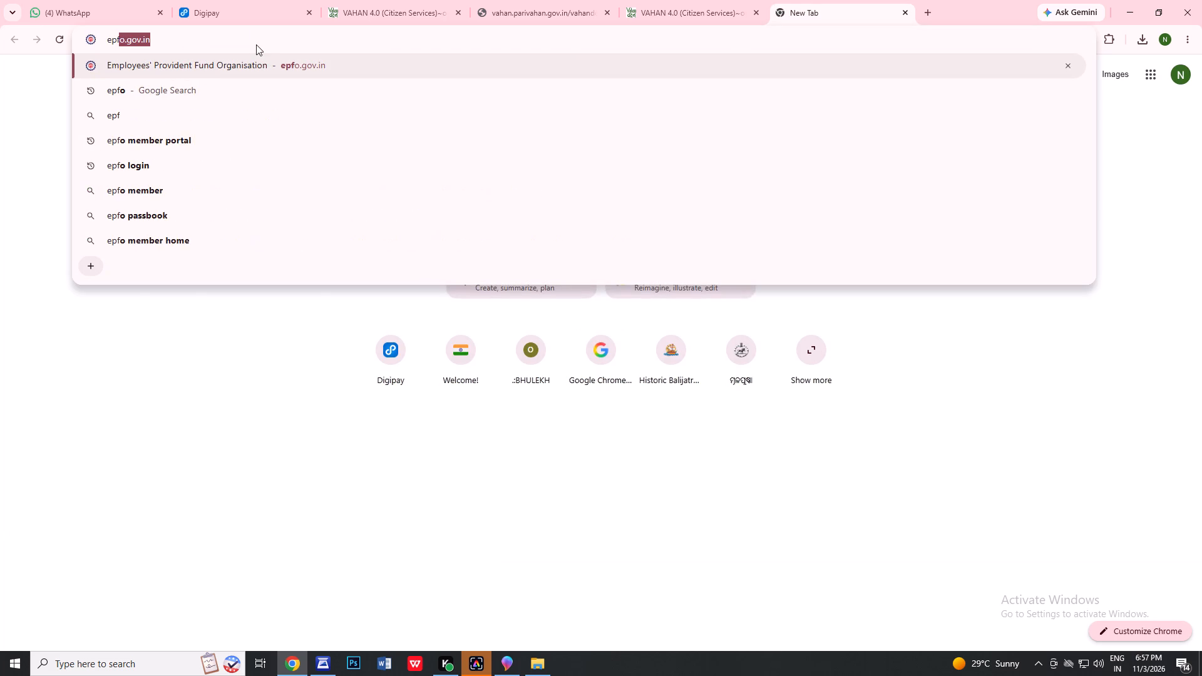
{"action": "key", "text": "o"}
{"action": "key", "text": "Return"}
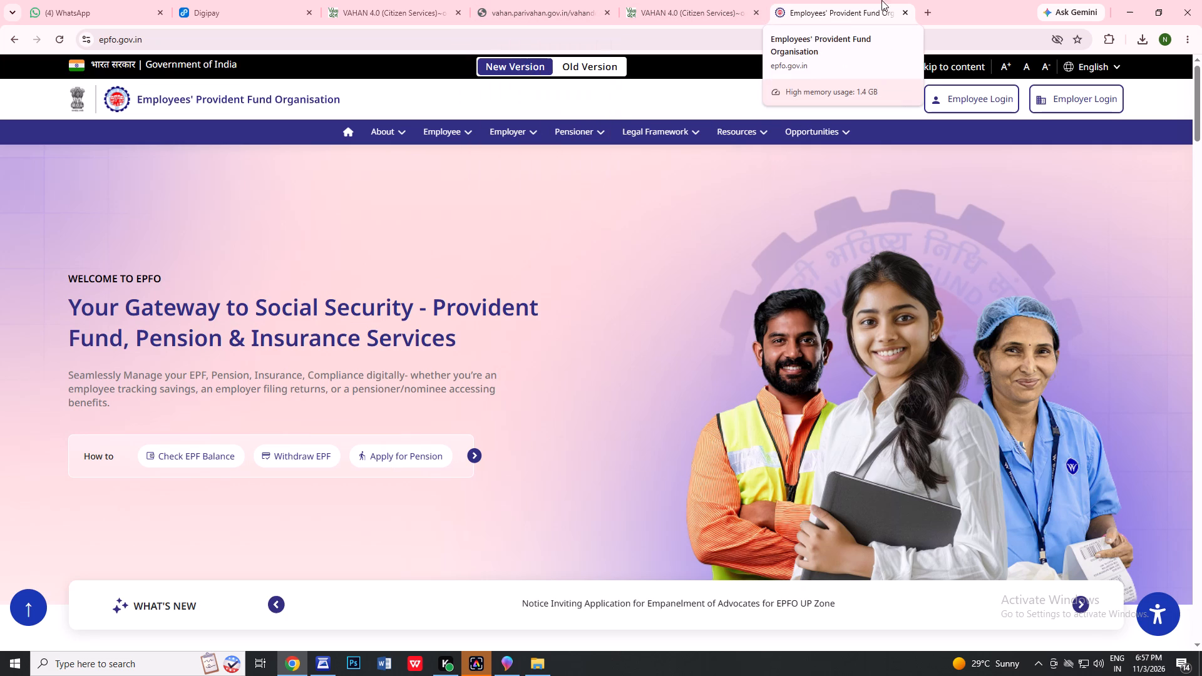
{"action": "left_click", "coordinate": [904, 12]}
Open epfo.gov.in in a new browser tab and go to the Employee Login, closing the Documents folder window that is in the way.
{"action": "left_click", "coordinate": [778, 10]}
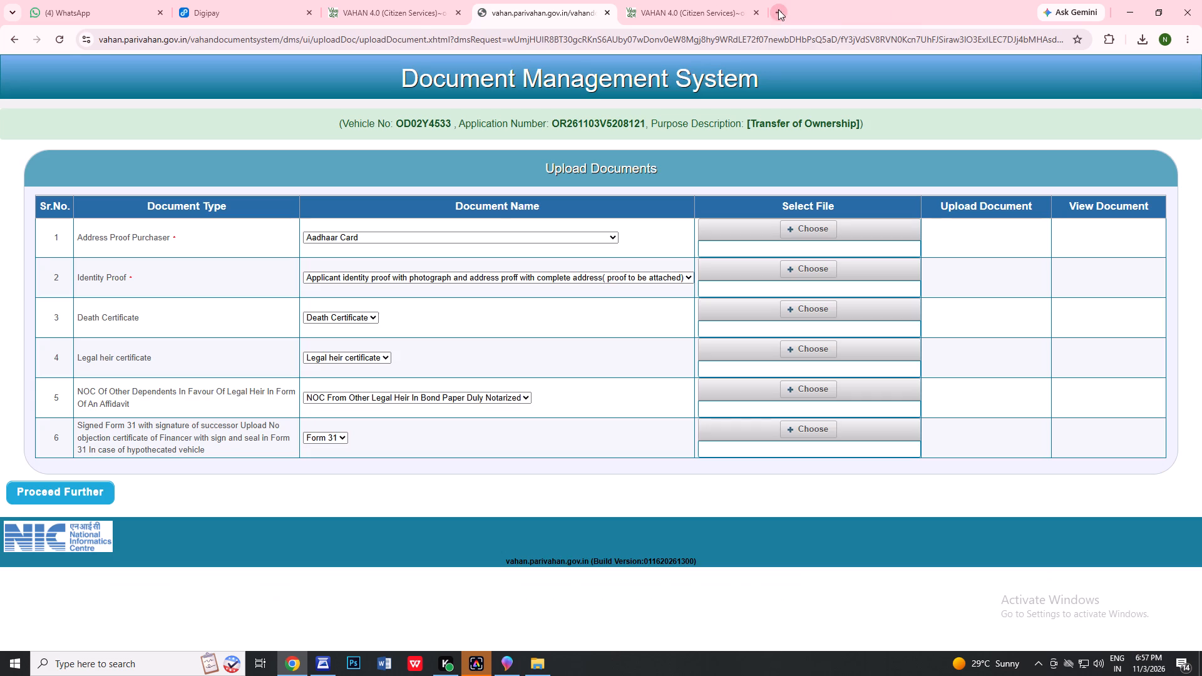
{"action": "key", "text": "e"}
{"action": "key", "text": "p"}
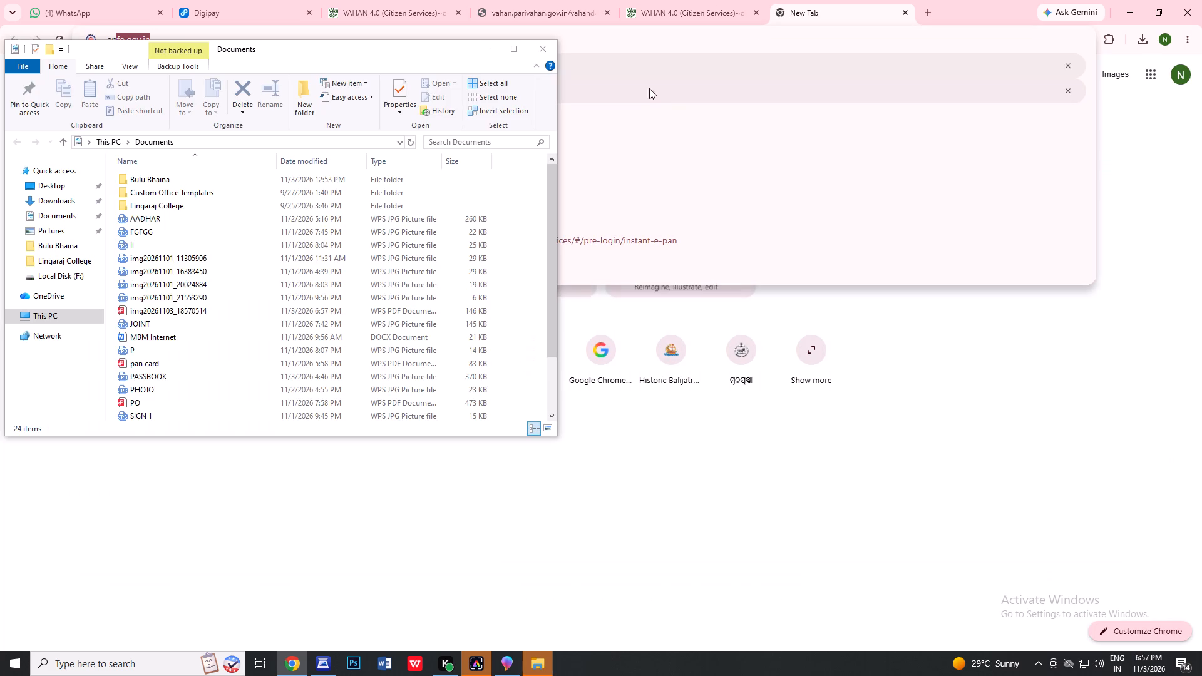
{"action": "type", "text": "fo"}
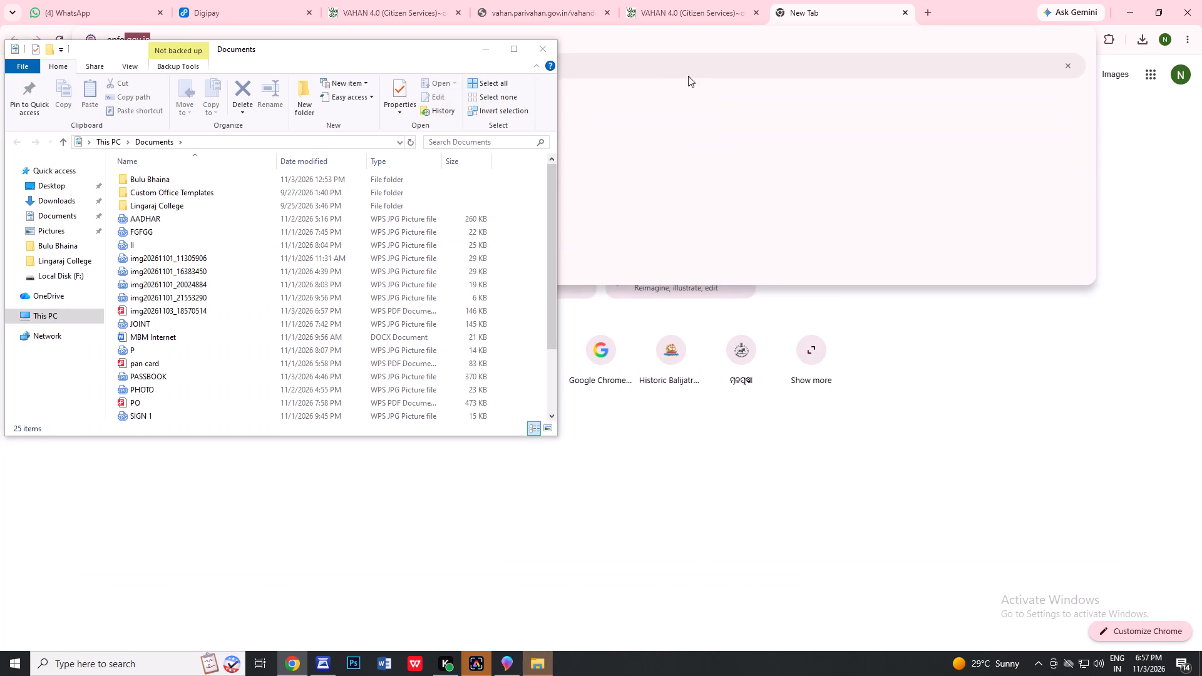
{"action": "left_click", "coordinate": [545, 50]}
{"action": "key", "text": "Return"}
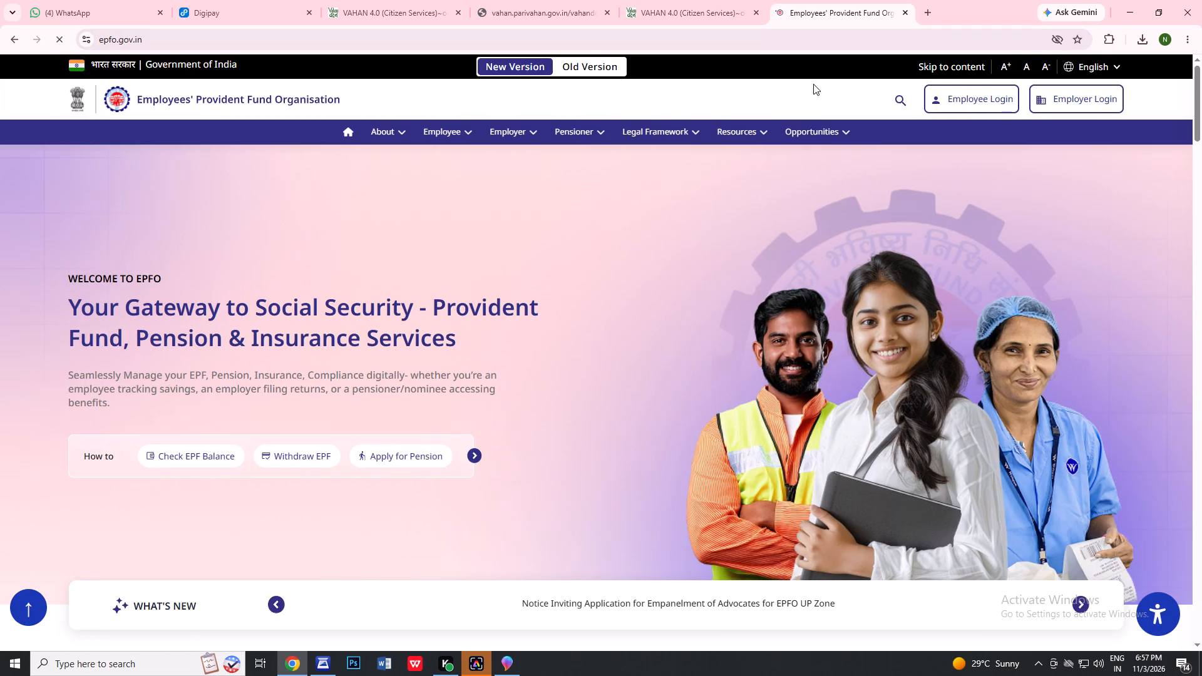
{"action": "left_click", "coordinate": [981, 102]}
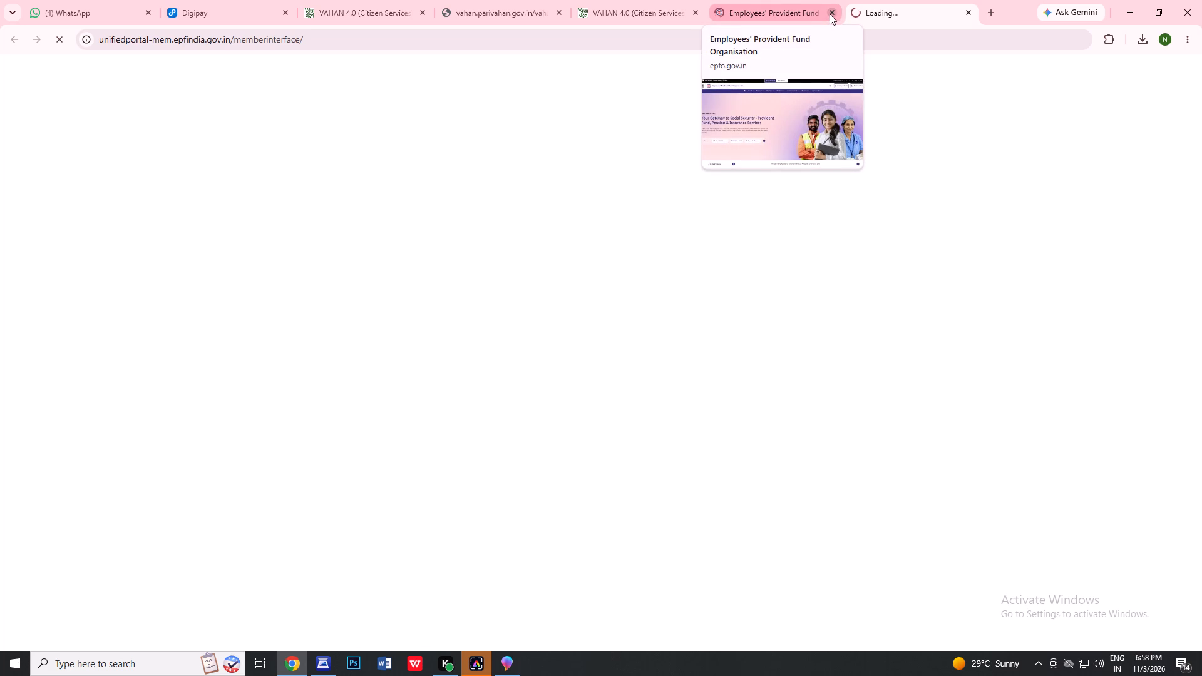
{"action": "left_click", "coordinate": [791, 9]}
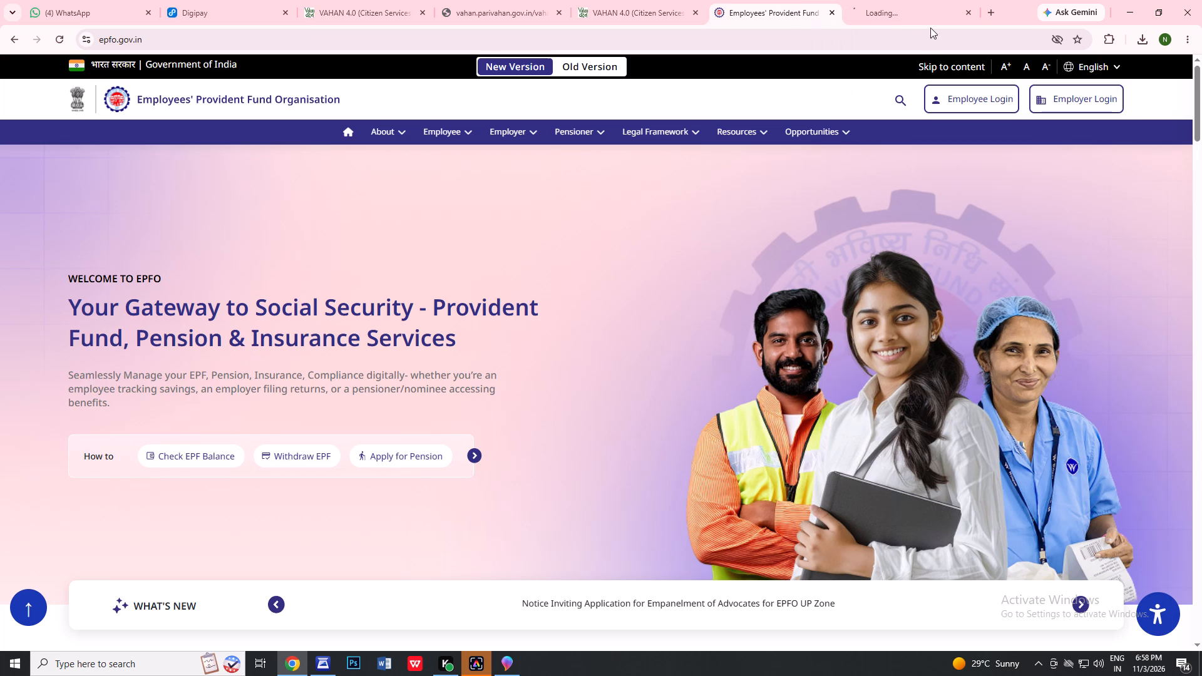
Search the web in a new browser tab for epfo login.
{"action": "left_click", "coordinate": [995, 13]}
{"action": "left_click", "coordinate": [768, 45]}
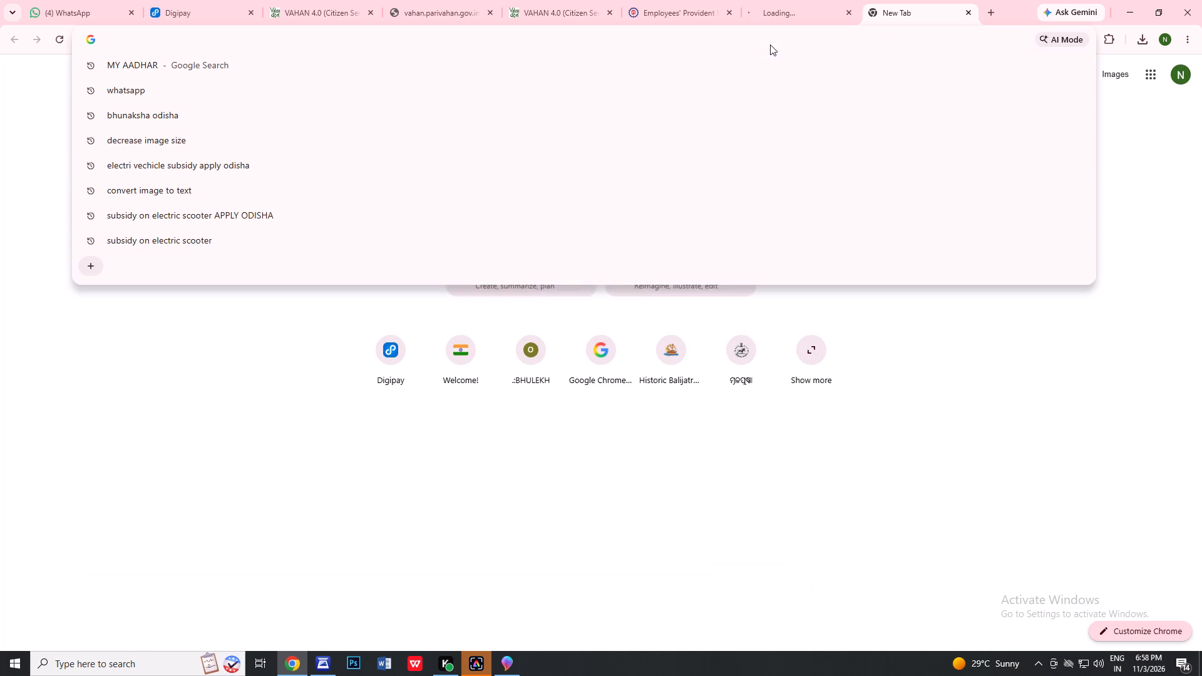
{"action": "type", "text": "epfo"}
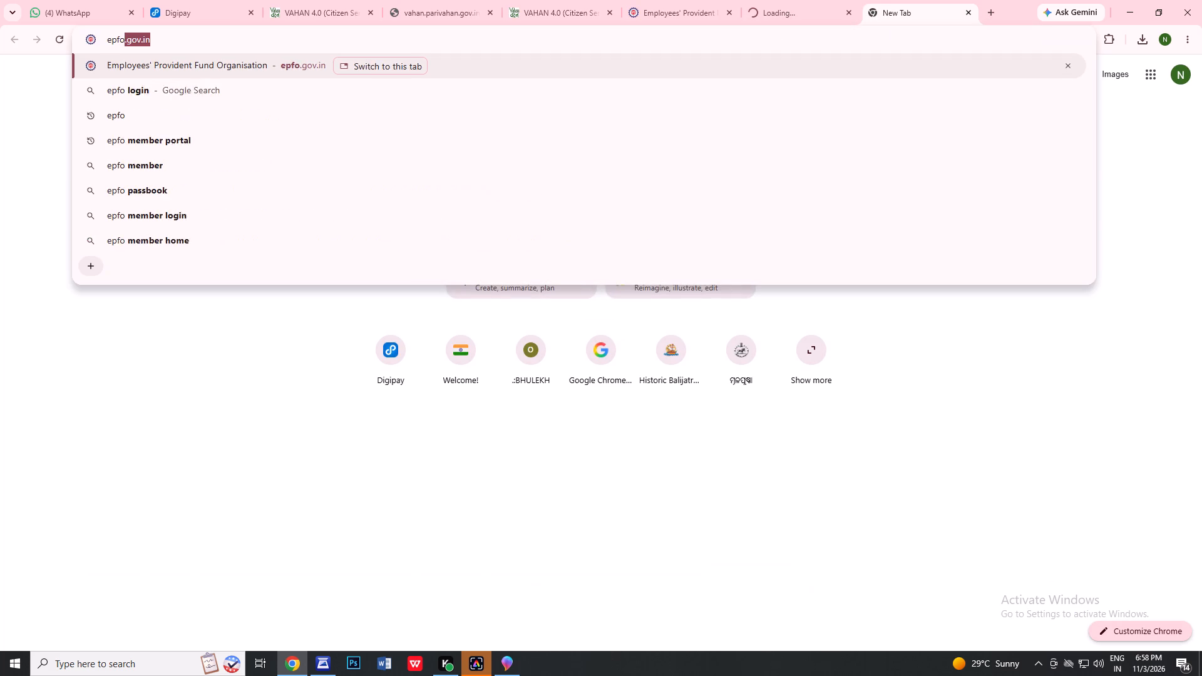
{"action": "key", "text": "space"}
{"action": "type", "text": "logi"}
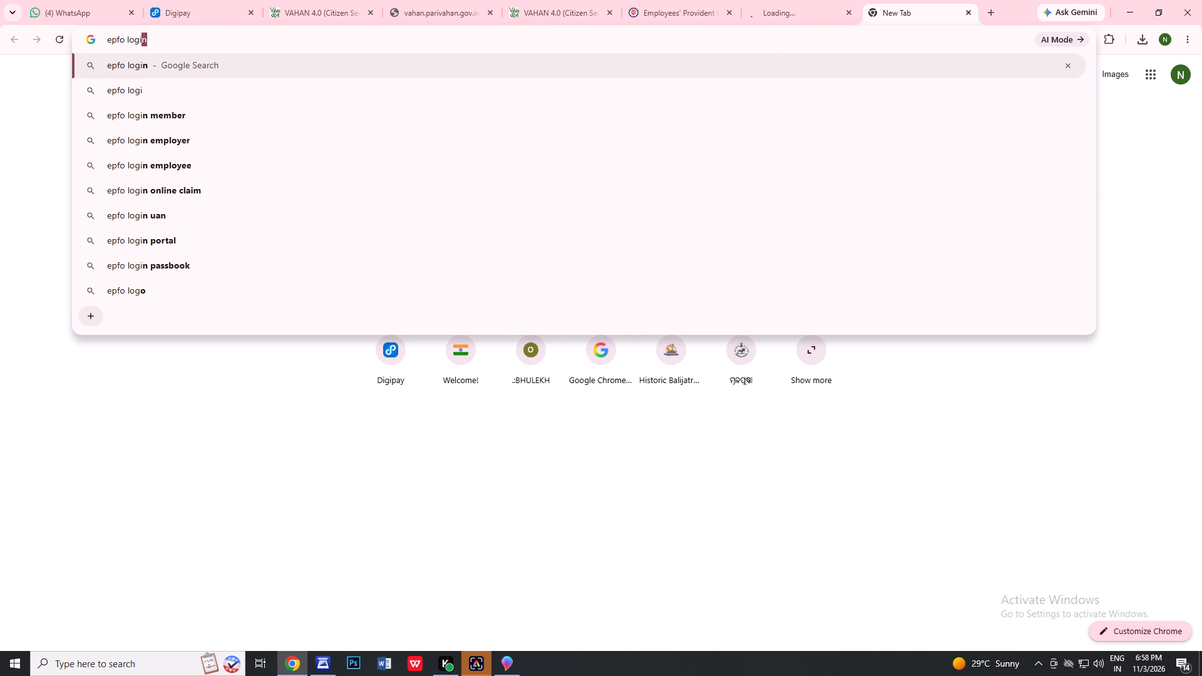
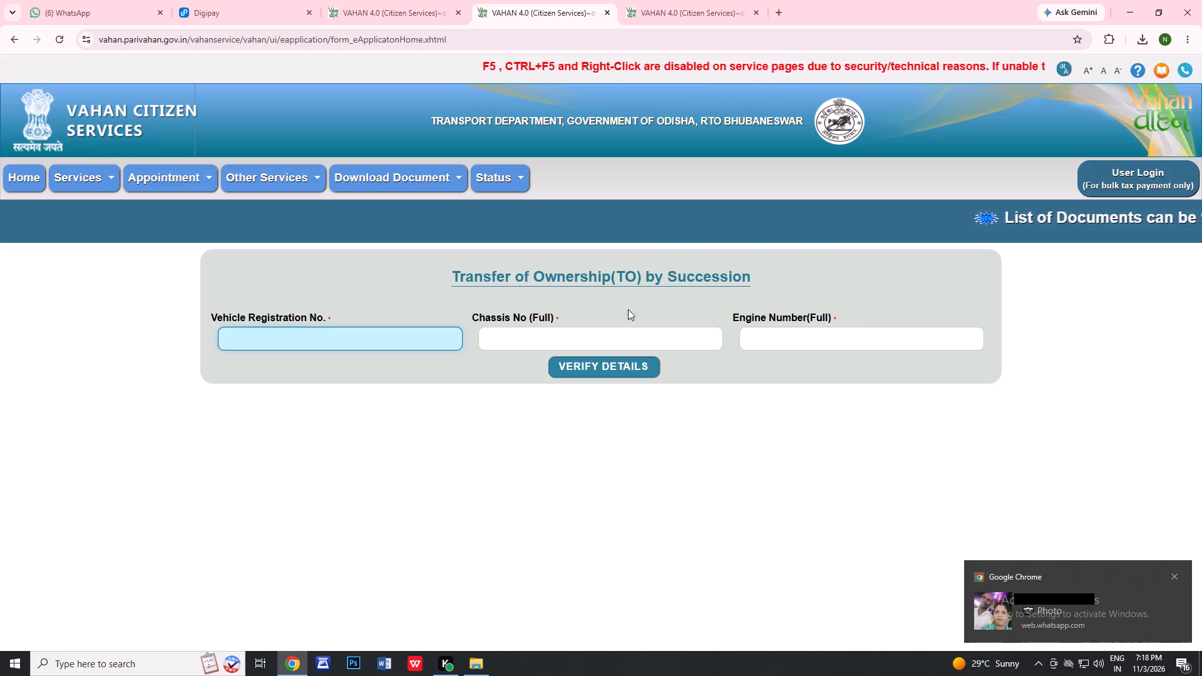
Enter the vehicle's registration number in the Transfer of Ownership (TO) by Succession form.
{"action": "left_click", "coordinate": [409, 344]}
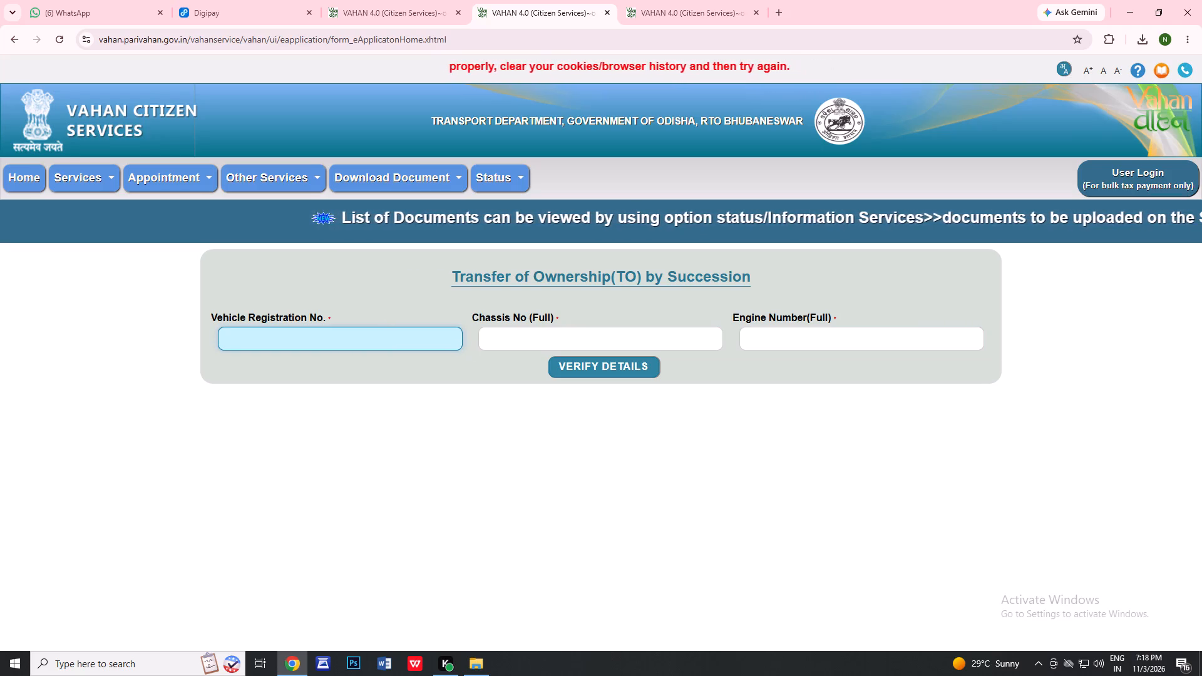
{"action": "left_click", "coordinate": [341, 342]}
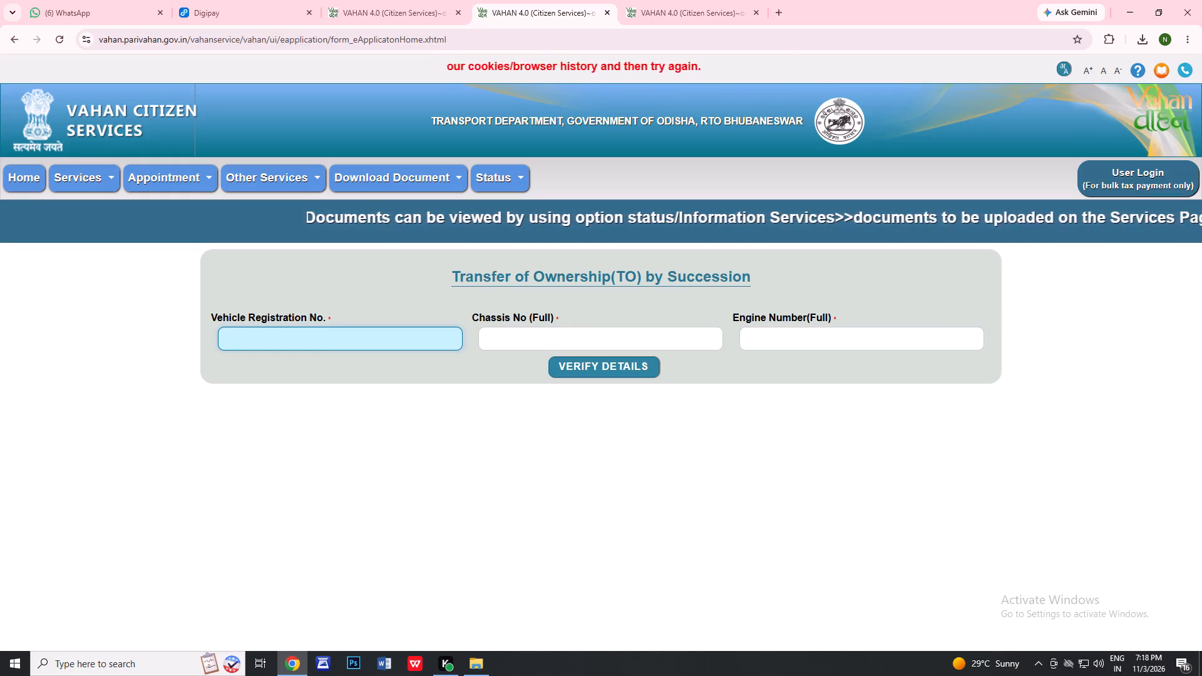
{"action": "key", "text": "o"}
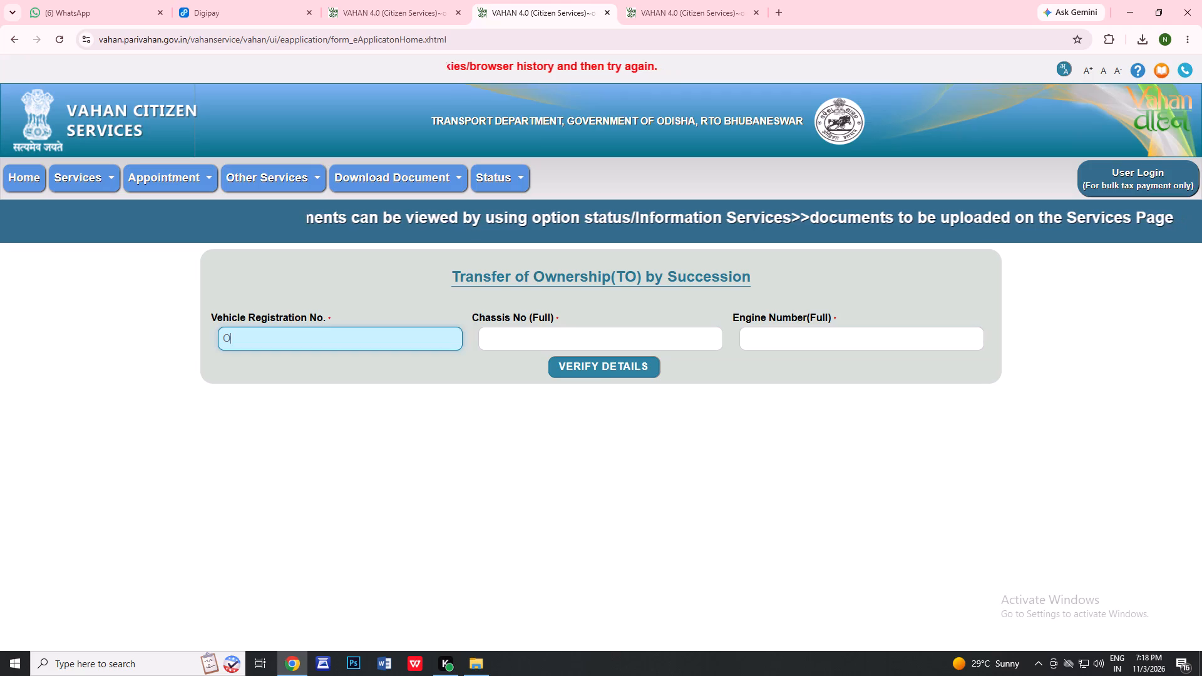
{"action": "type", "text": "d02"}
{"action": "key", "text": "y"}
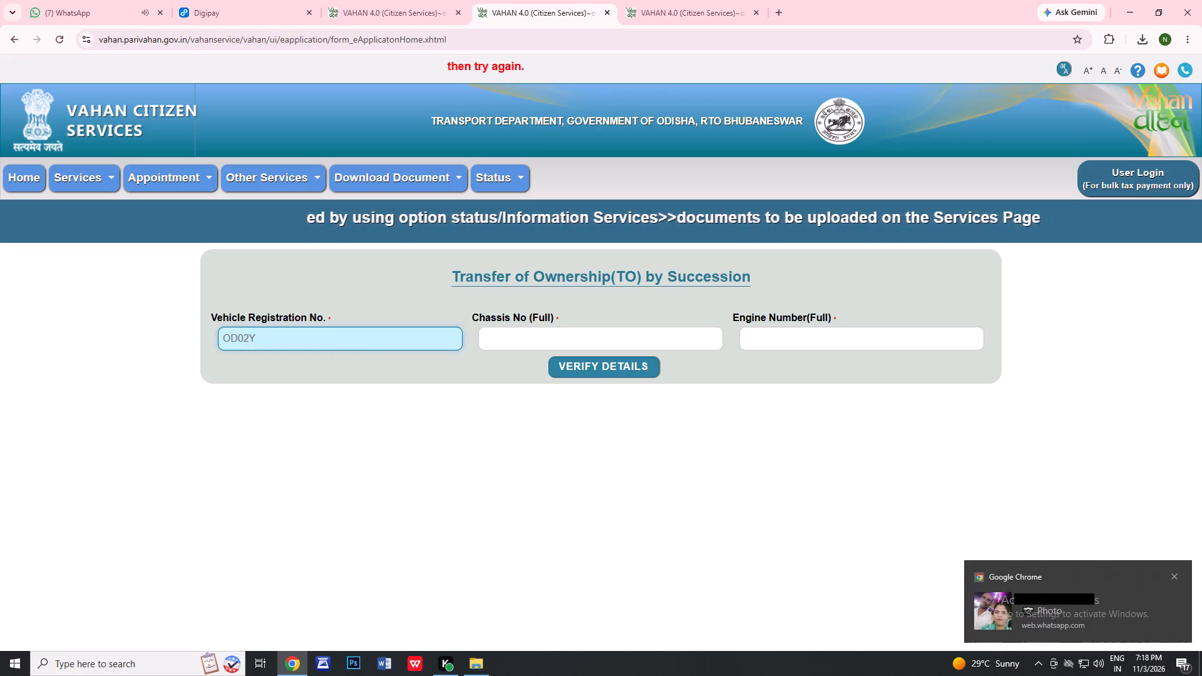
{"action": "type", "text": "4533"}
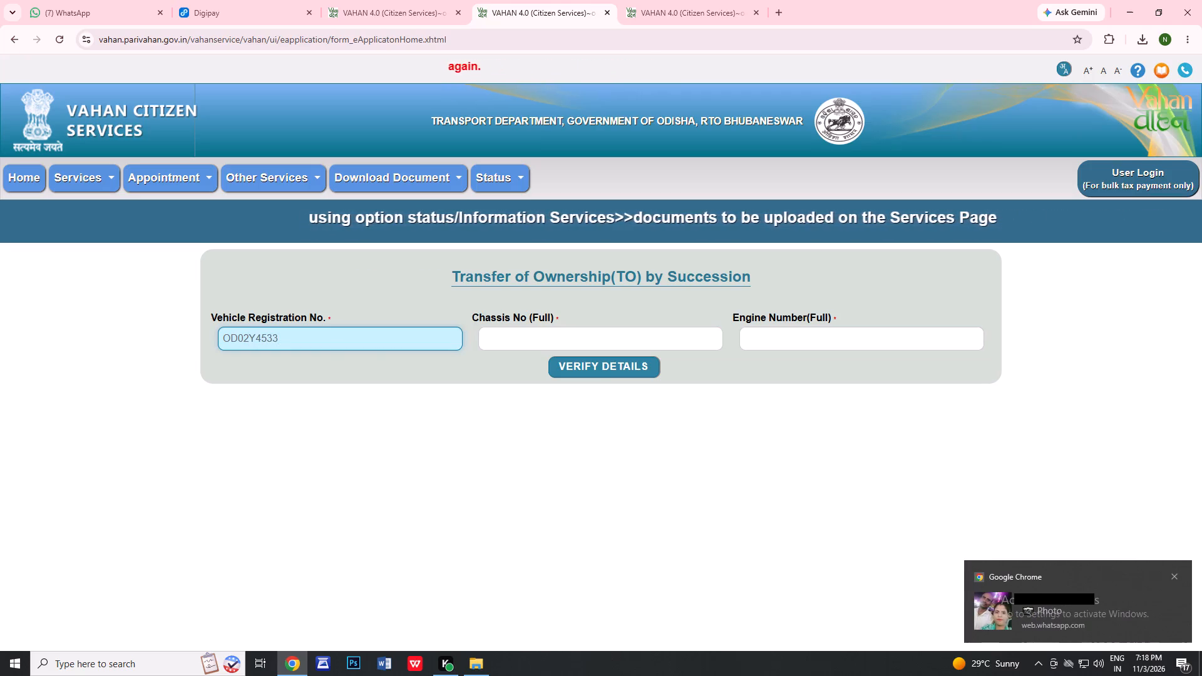
Enter the vehicle's full chassis number.
{"action": "left_click", "coordinate": [542, 346]}
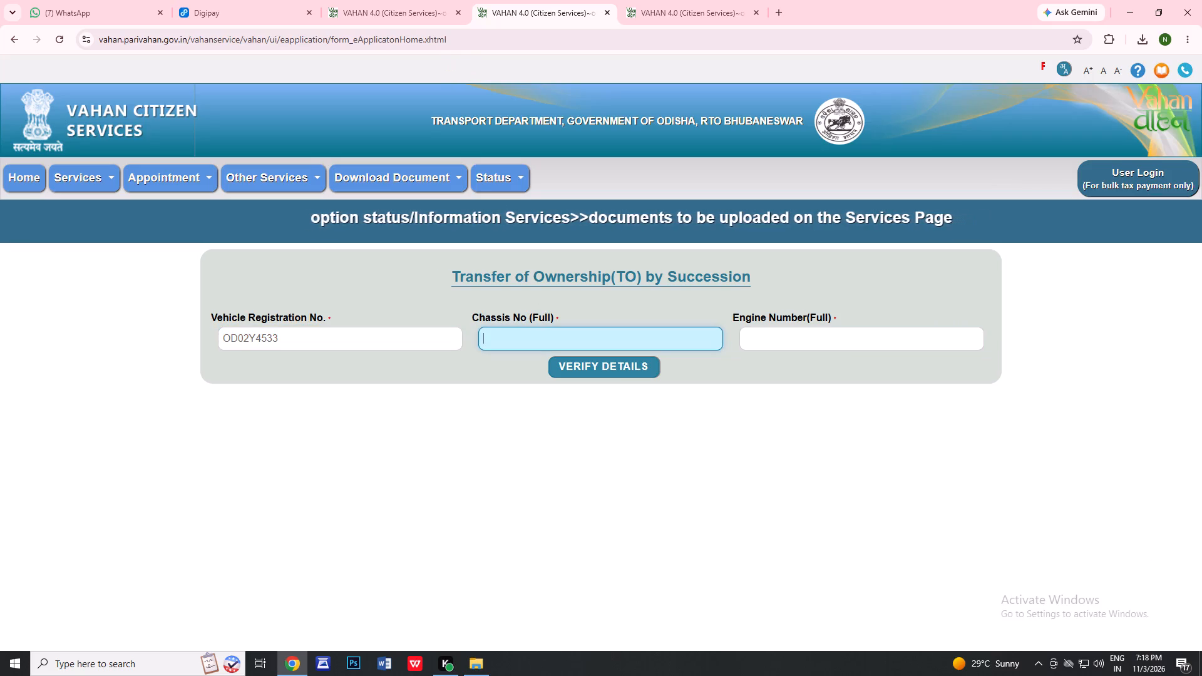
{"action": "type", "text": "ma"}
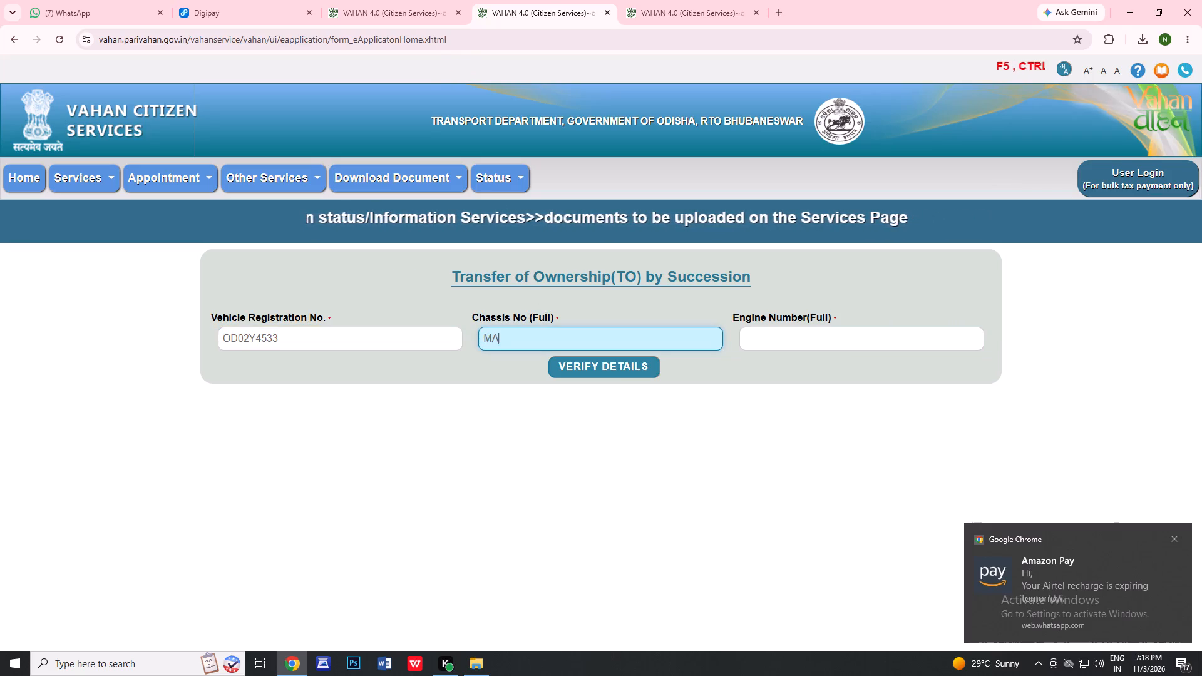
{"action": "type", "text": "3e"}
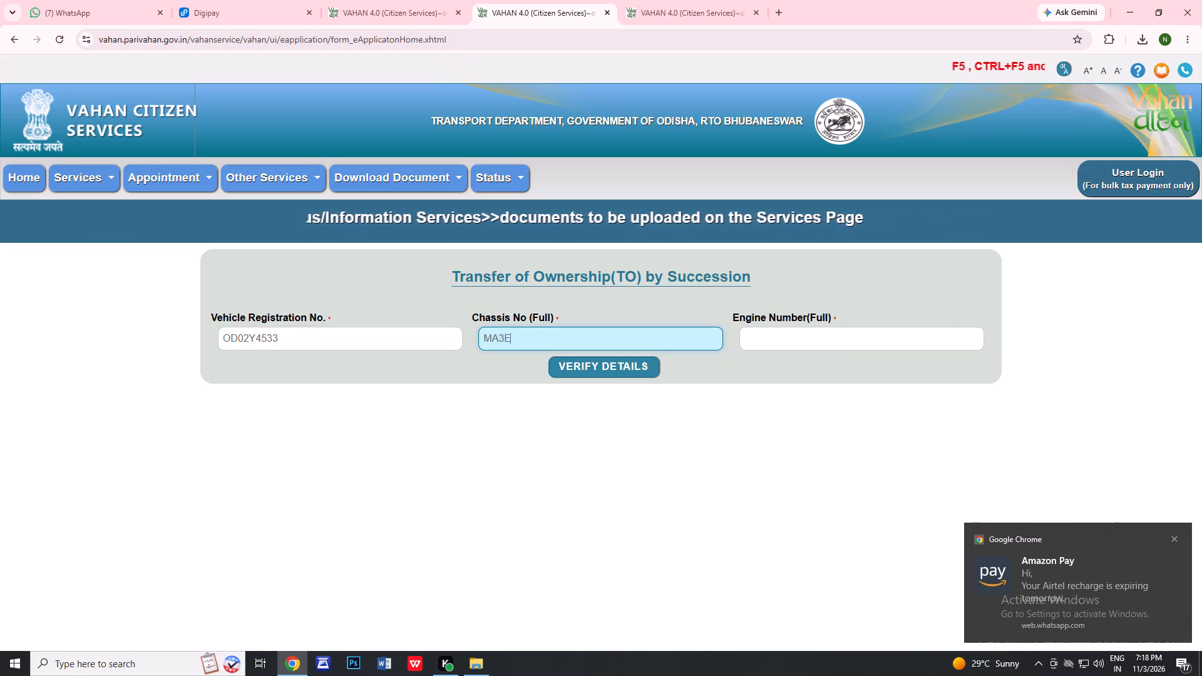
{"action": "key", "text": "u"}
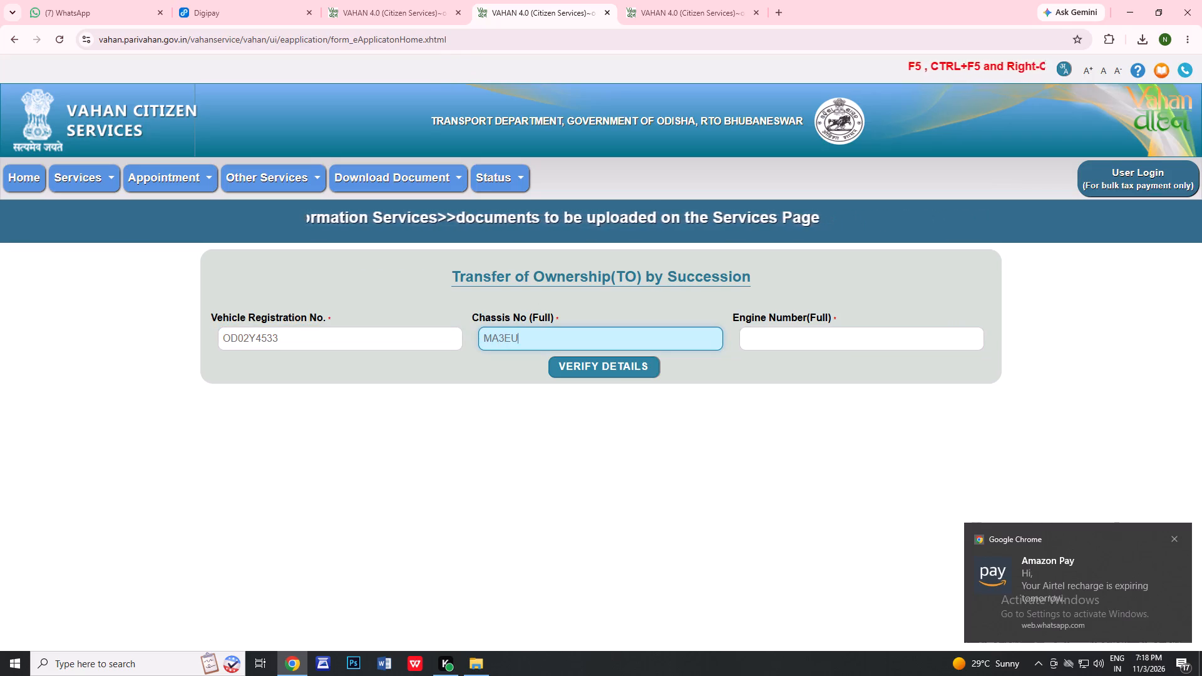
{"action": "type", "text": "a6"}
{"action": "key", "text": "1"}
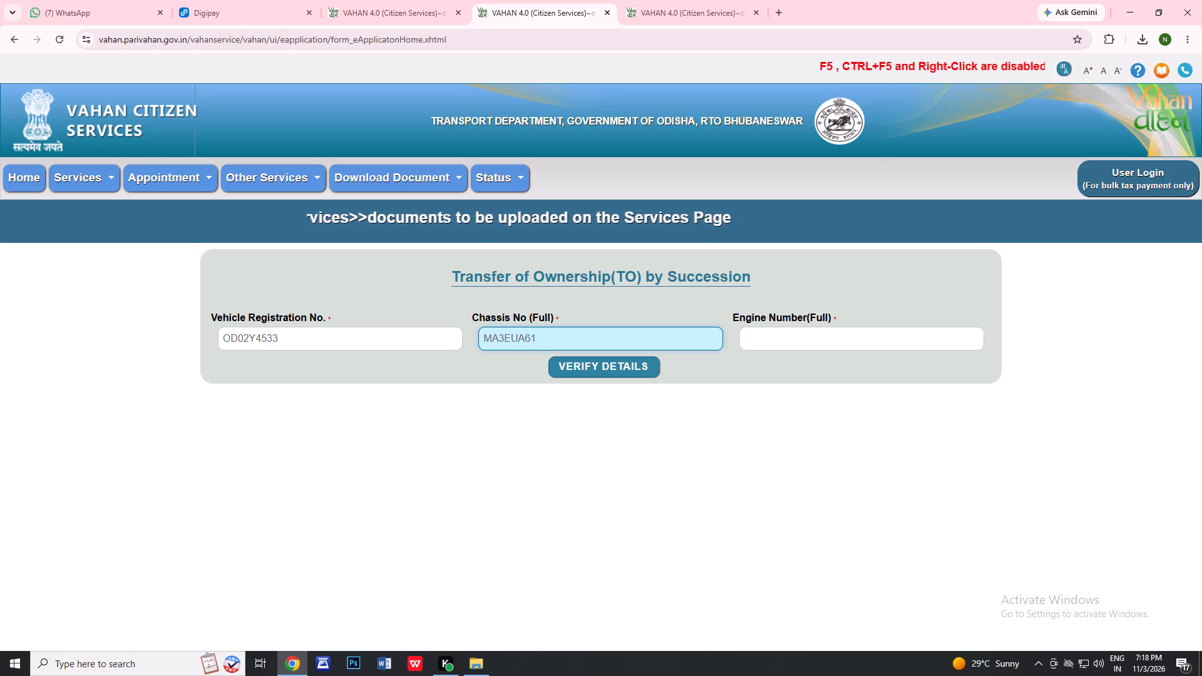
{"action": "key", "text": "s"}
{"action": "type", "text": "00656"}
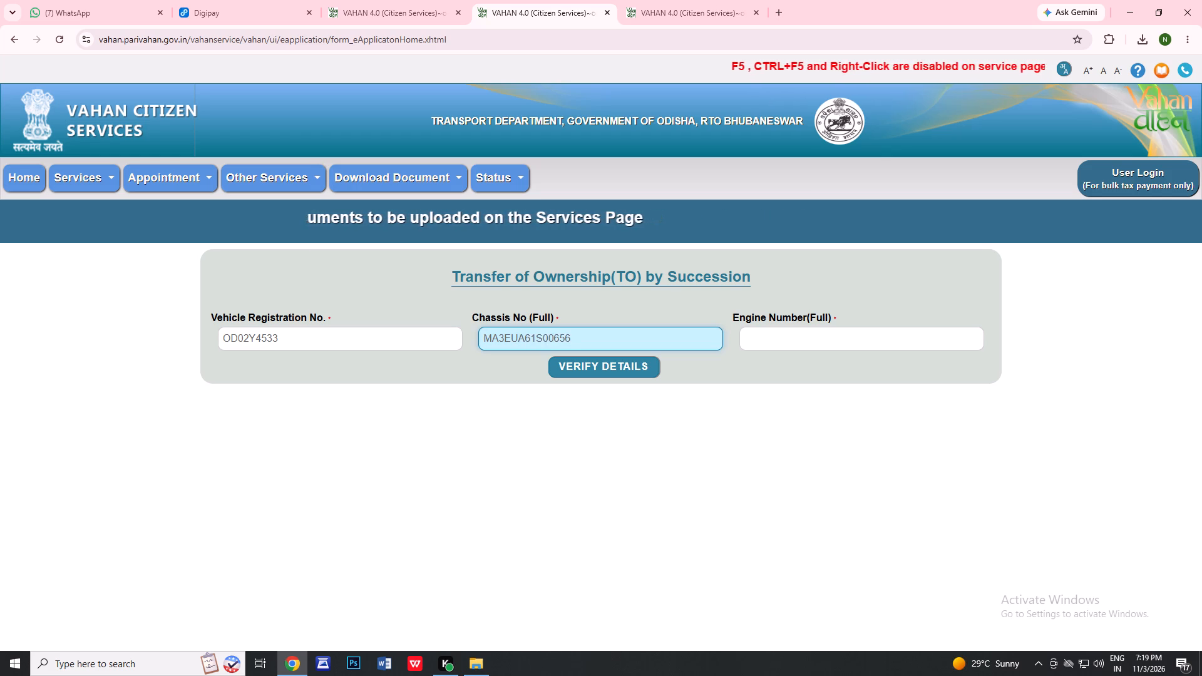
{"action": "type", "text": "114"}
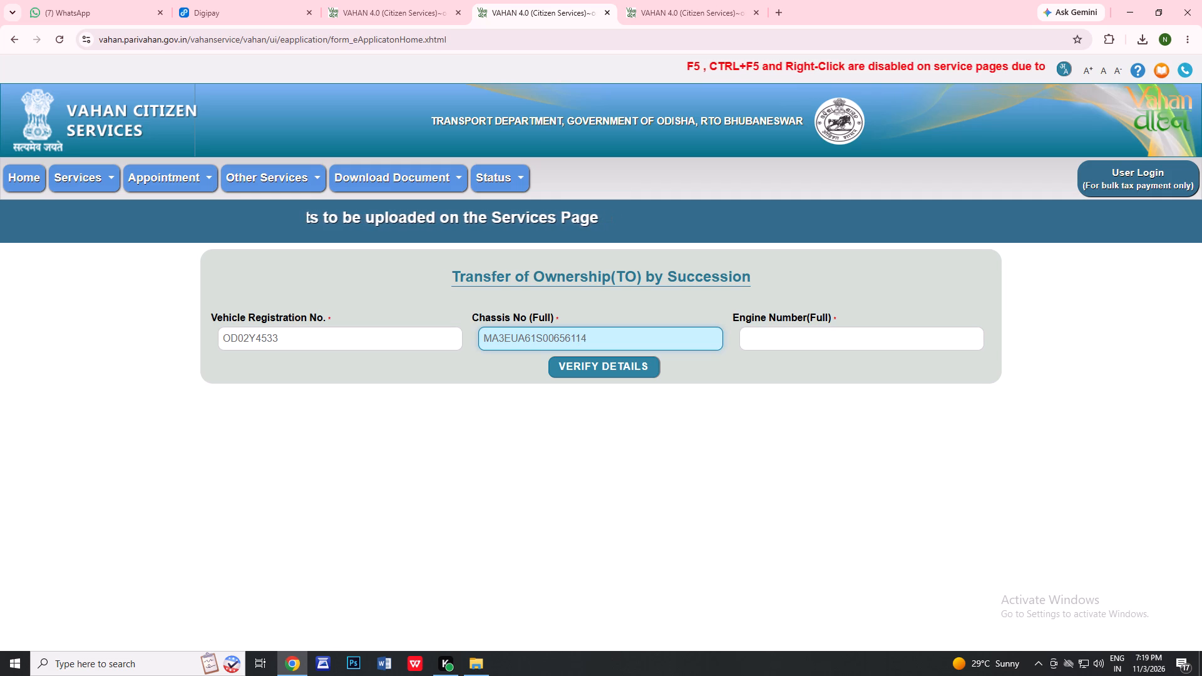
Enter the vehicle's full engine number, verify the details and dismiss the alert.
{"action": "left_click", "coordinate": [804, 343]}
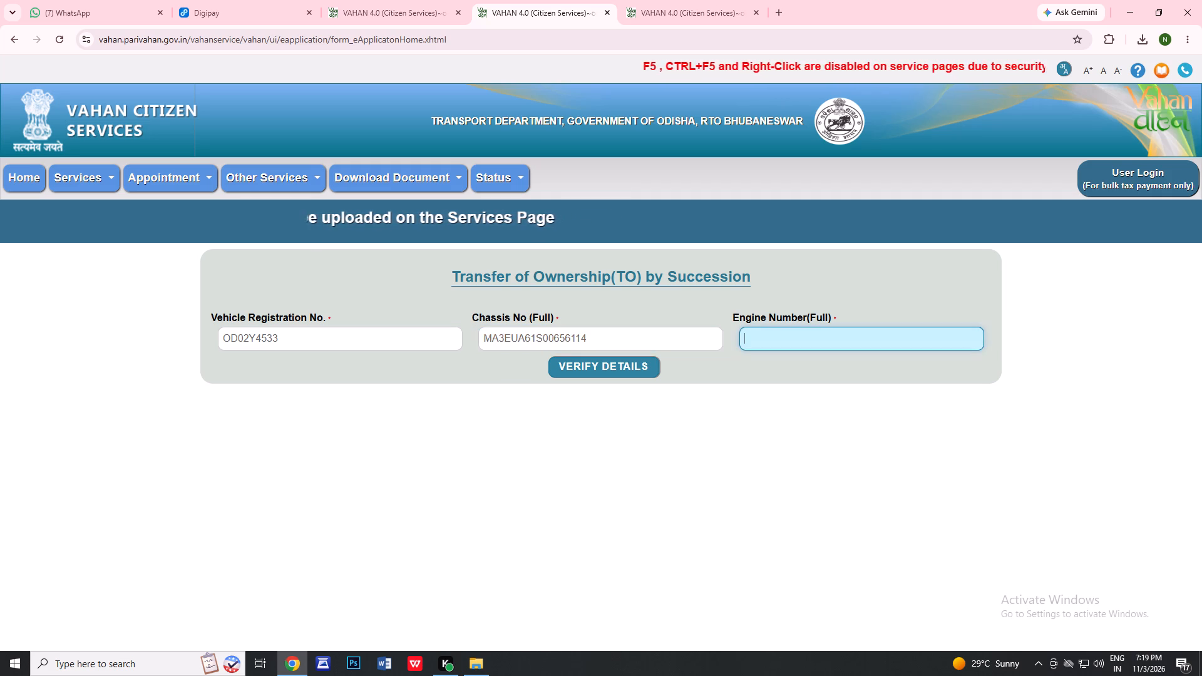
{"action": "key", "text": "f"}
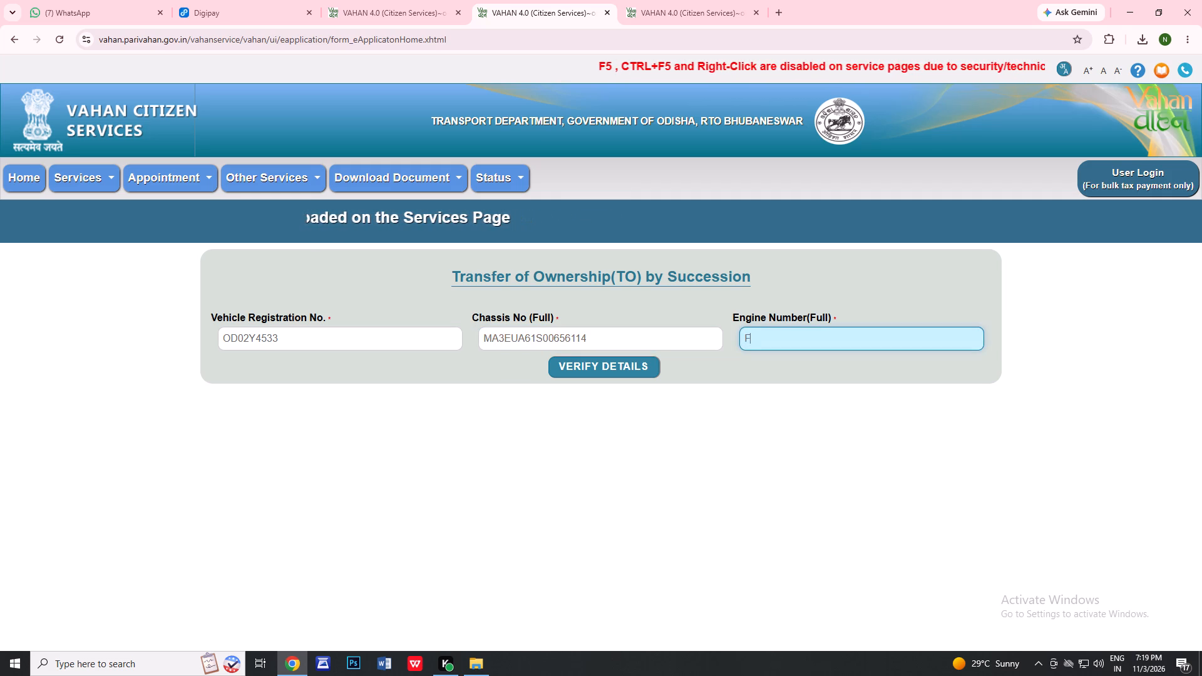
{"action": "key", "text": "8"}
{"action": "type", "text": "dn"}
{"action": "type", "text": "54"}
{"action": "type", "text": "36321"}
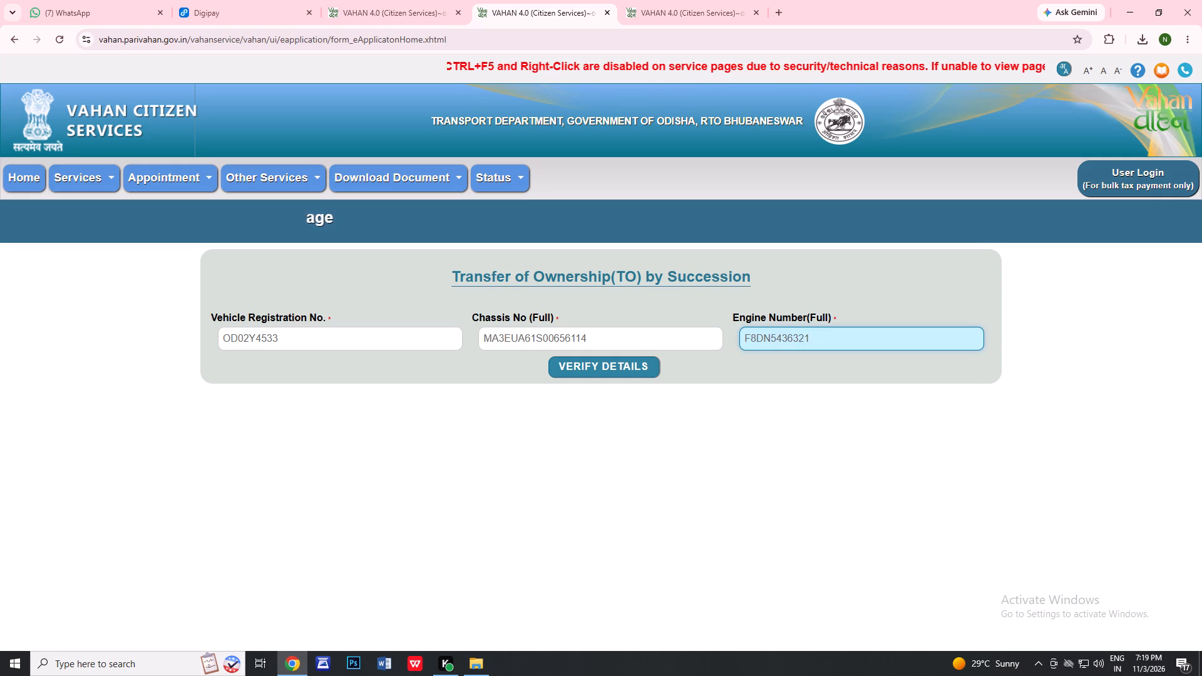
{"action": "left_click", "coordinate": [617, 362]}
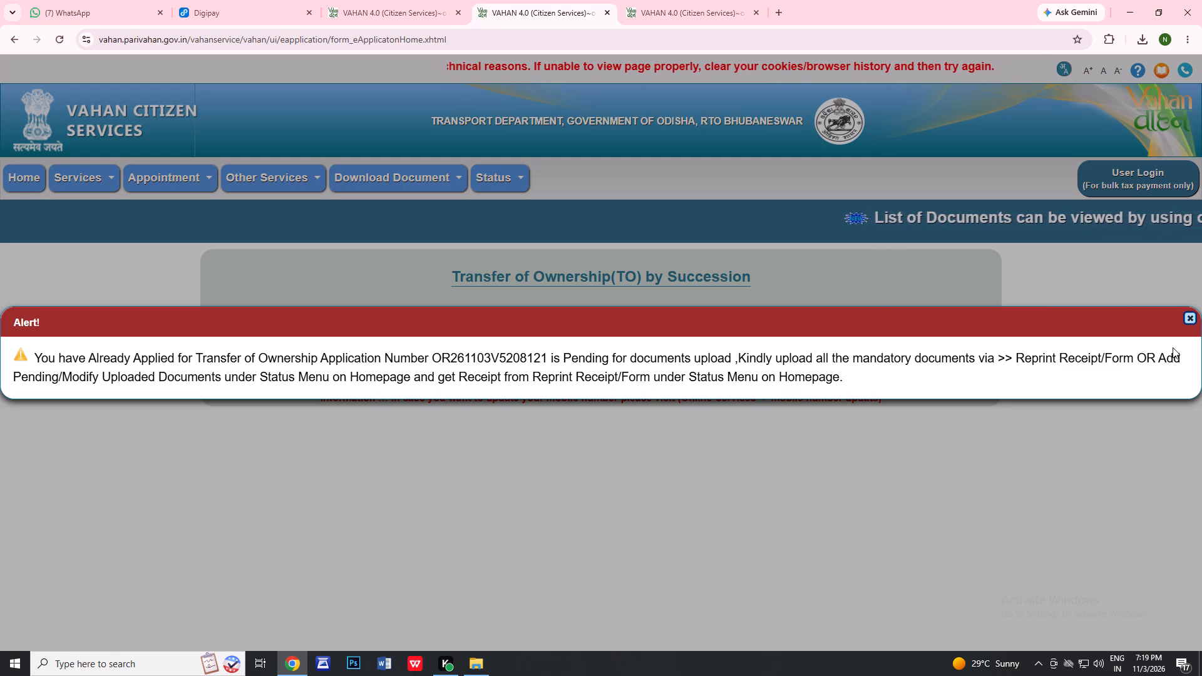
{"action": "left_click", "coordinate": [1186, 315]}
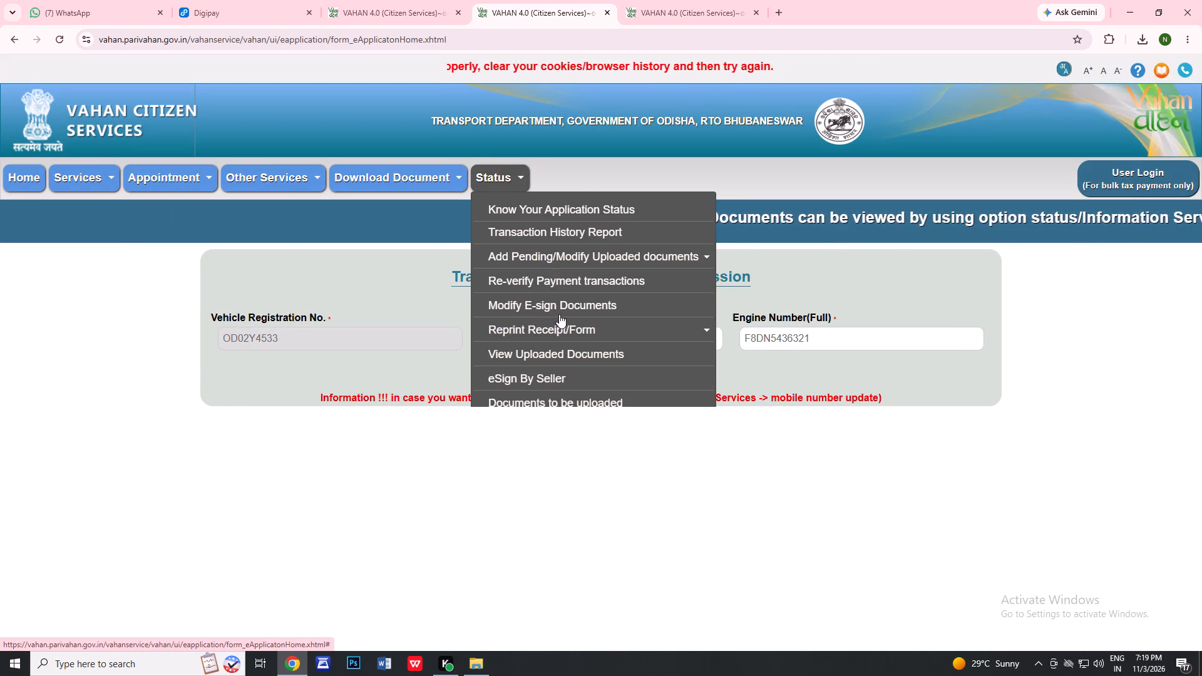
Open the Reprint Receipt page from the application status services.
{"action": "scroll", "coordinate": [561, 300], "scroll_direction": "down", "scroll_amount": 5}
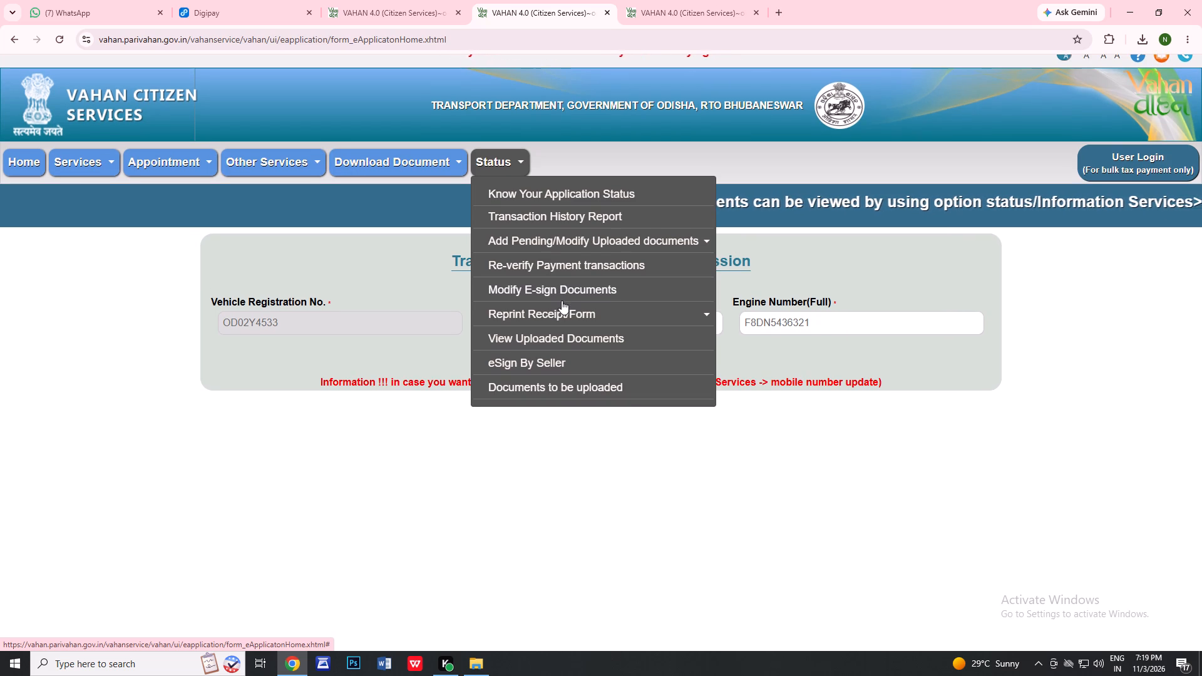
{"action": "scroll", "coordinate": [568, 297], "scroll_direction": "down", "scroll_amount": 3}
{"action": "scroll", "coordinate": [570, 295], "scroll_direction": "up", "scroll_amount": 6}
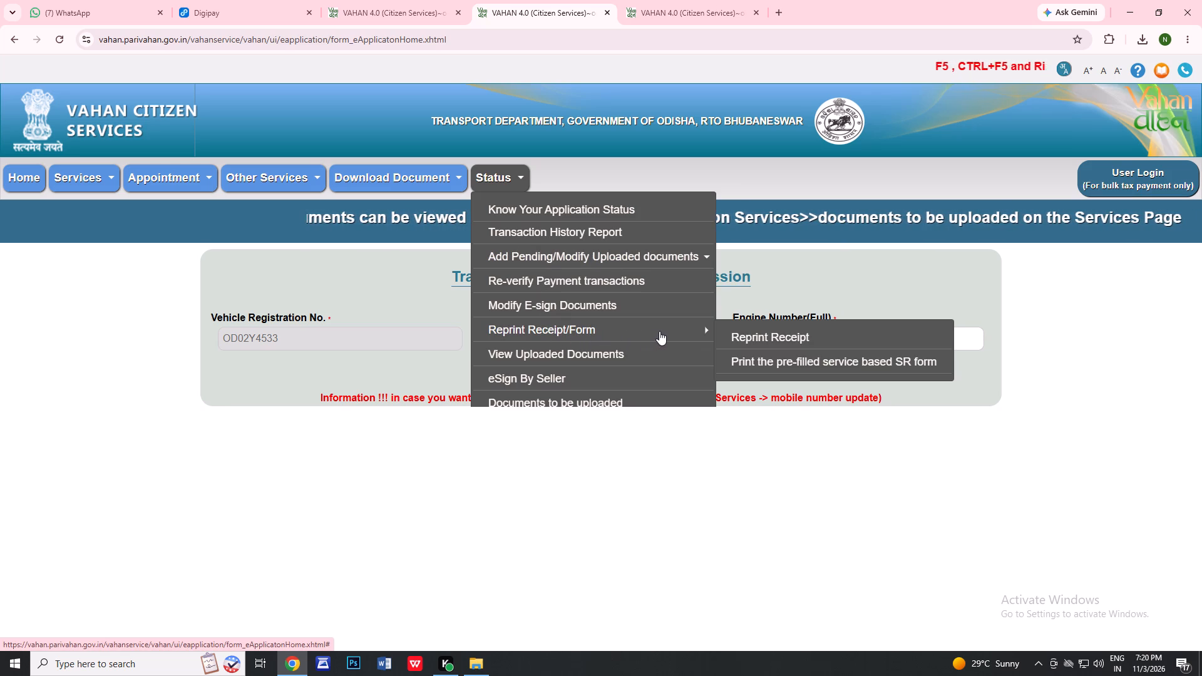
{"action": "left_click", "coordinate": [756, 330]}
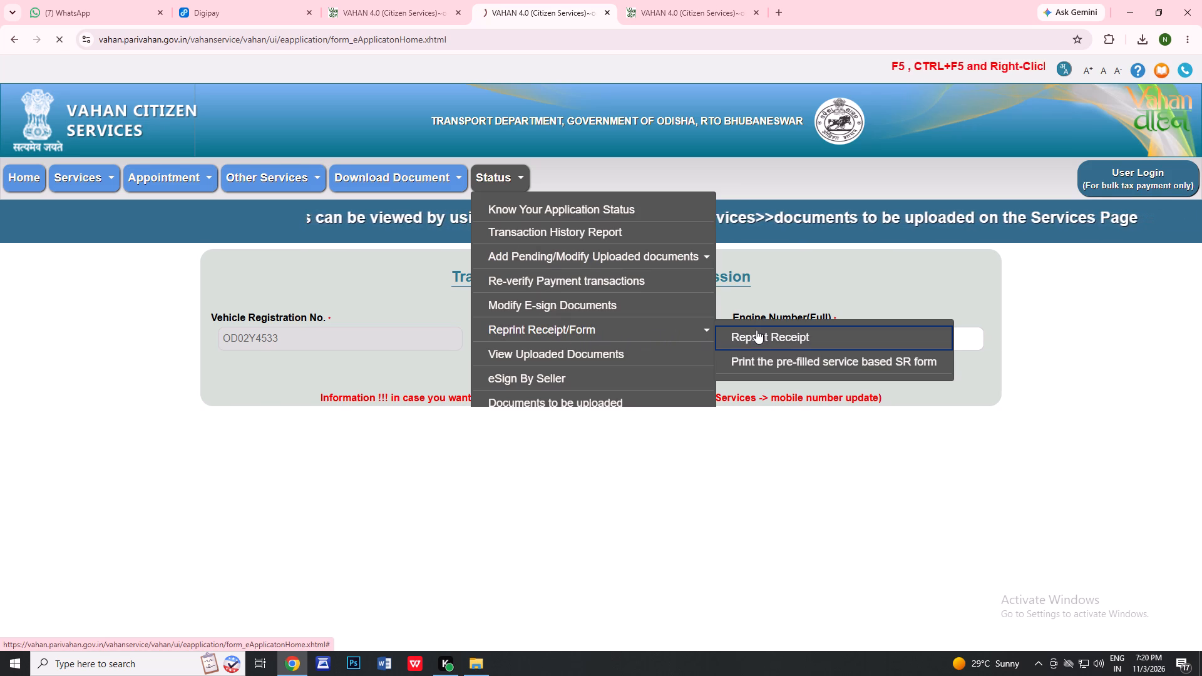
{"action": "left_click", "coordinate": [361, 374]}
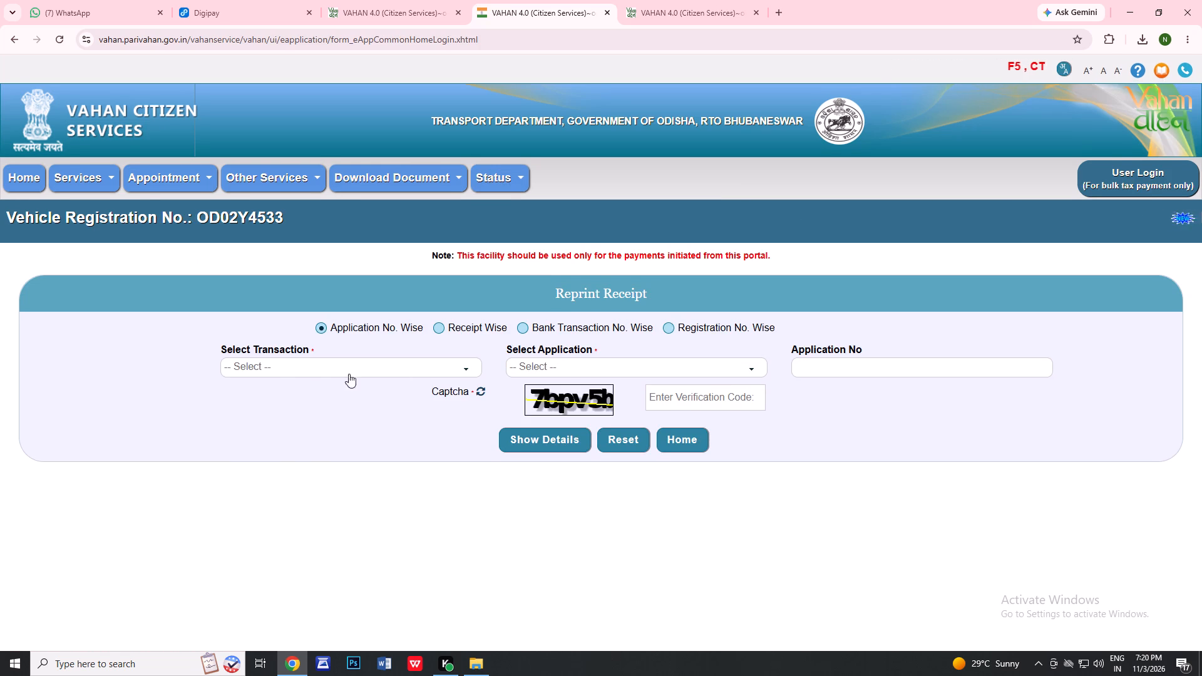
Set the receipt search to transaction Application and application Online Service, and enter the earlier ownership transfer's application number.
{"action": "left_click", "coordinate": [325, 366]}
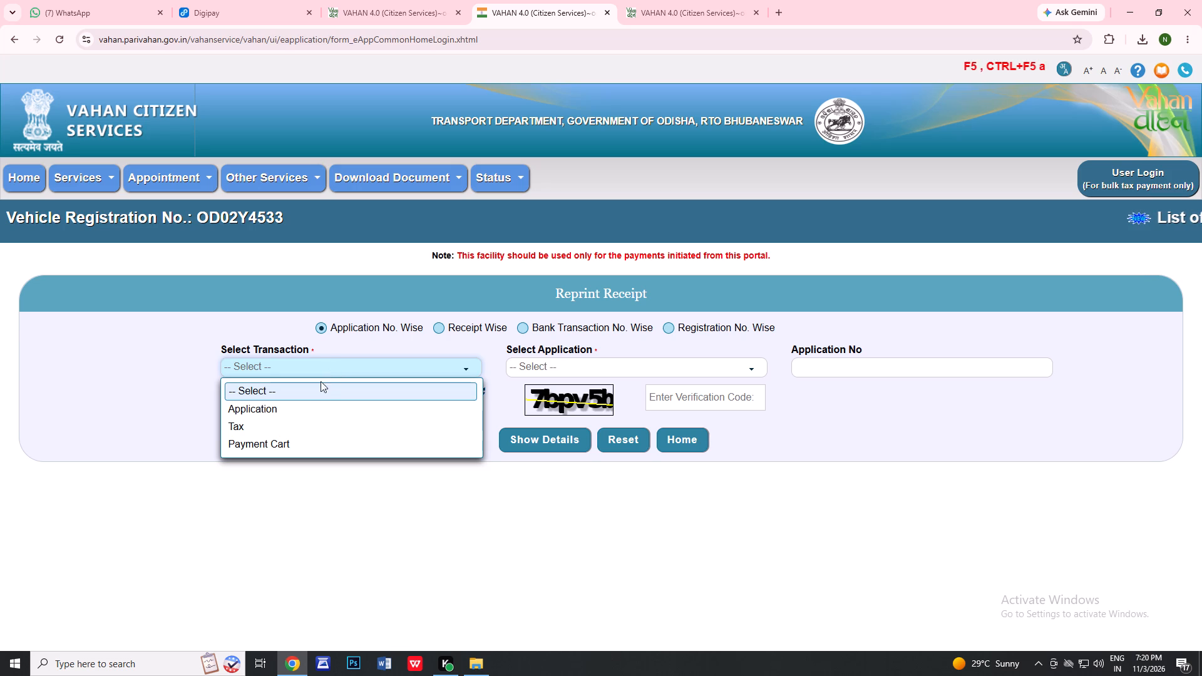
{"action": "left_click", "coordinate": [259, 416]}
{"action": "left_click", "coordinate": [601, 368]}
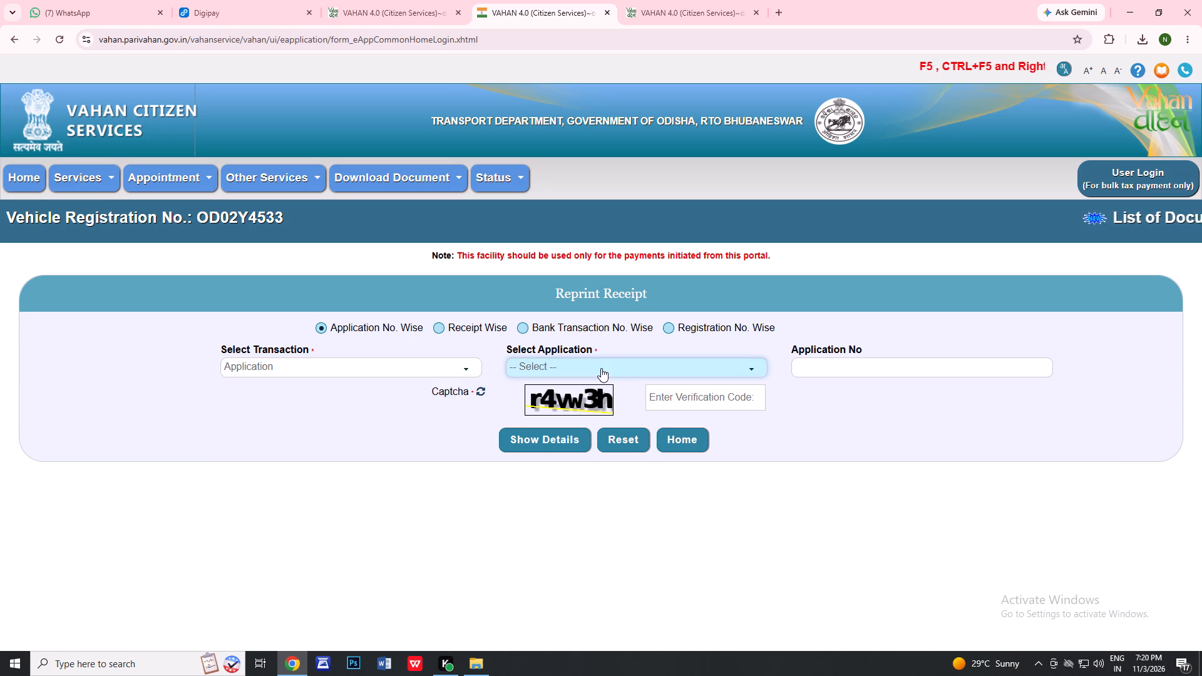
{"action": "left_click", "coordinate": [556, 408]}
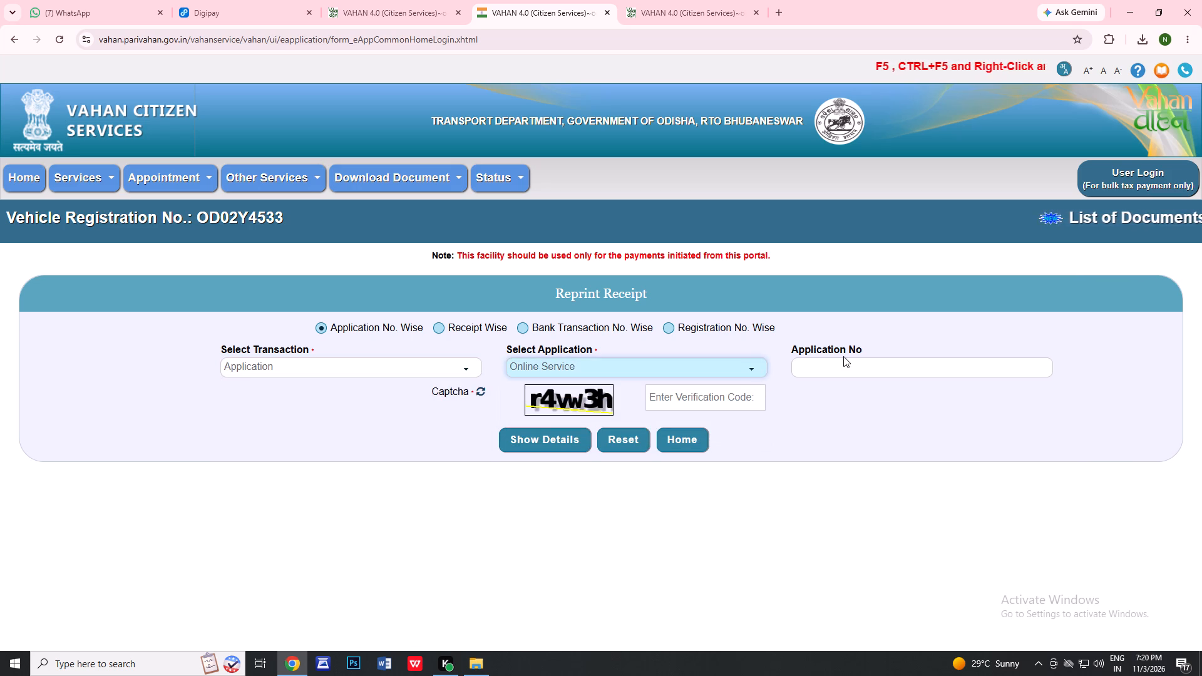
{"action": "left_click", "coordinate": [840, 363]}
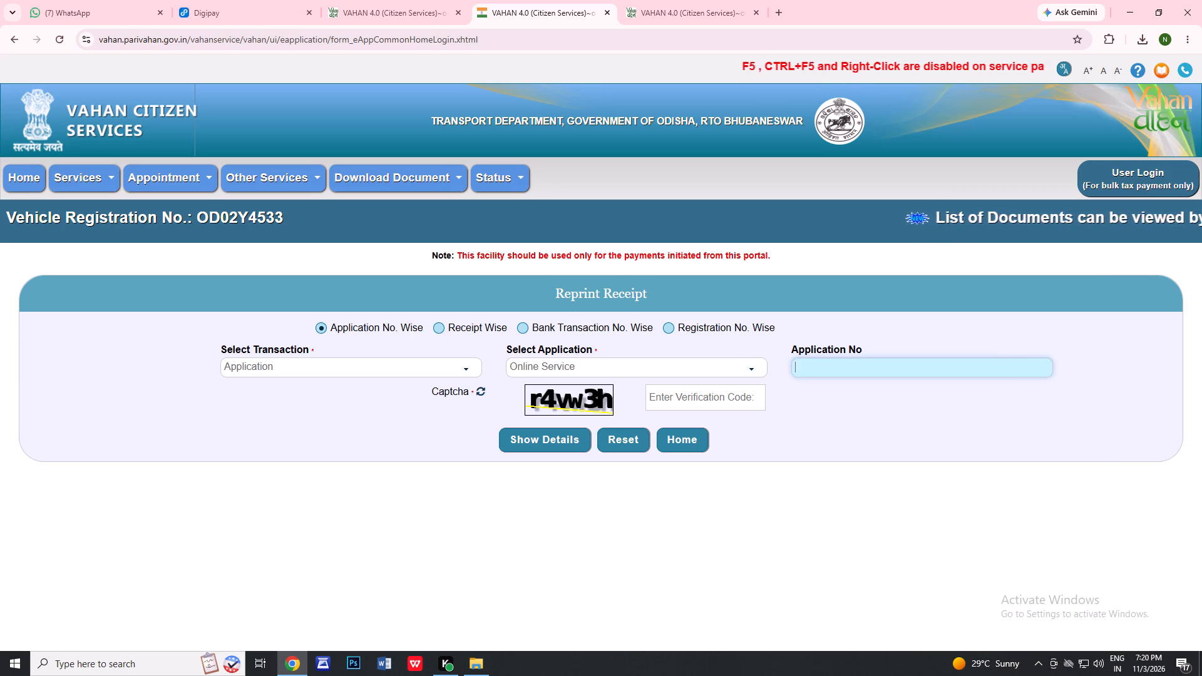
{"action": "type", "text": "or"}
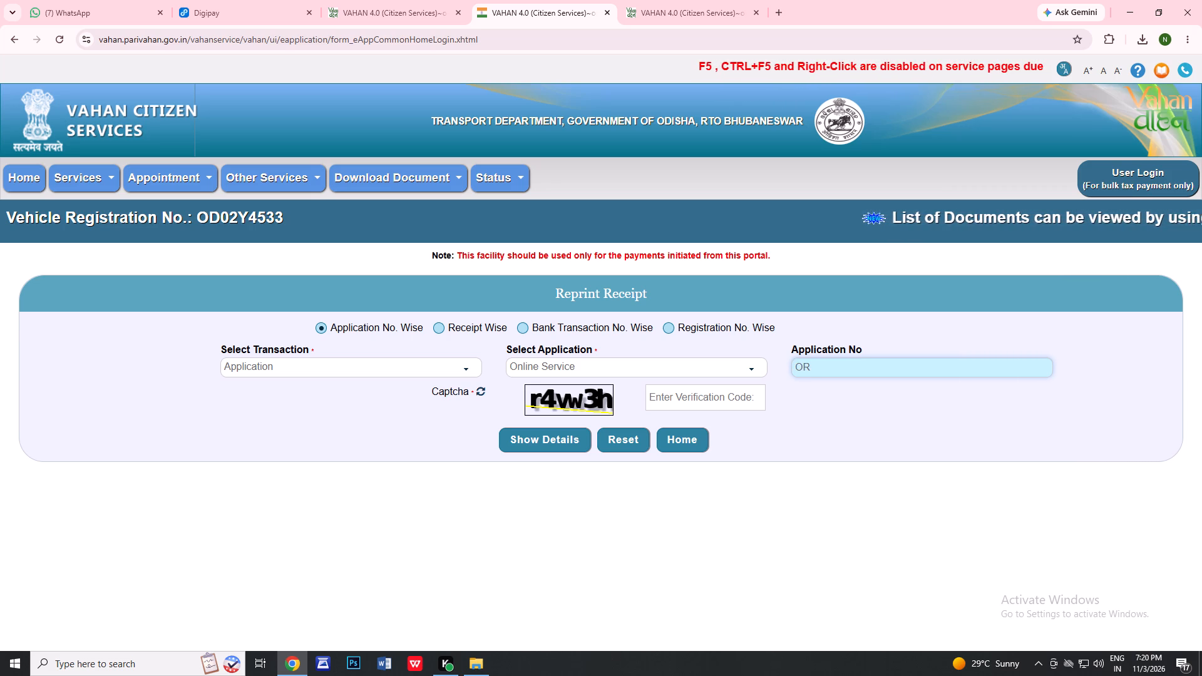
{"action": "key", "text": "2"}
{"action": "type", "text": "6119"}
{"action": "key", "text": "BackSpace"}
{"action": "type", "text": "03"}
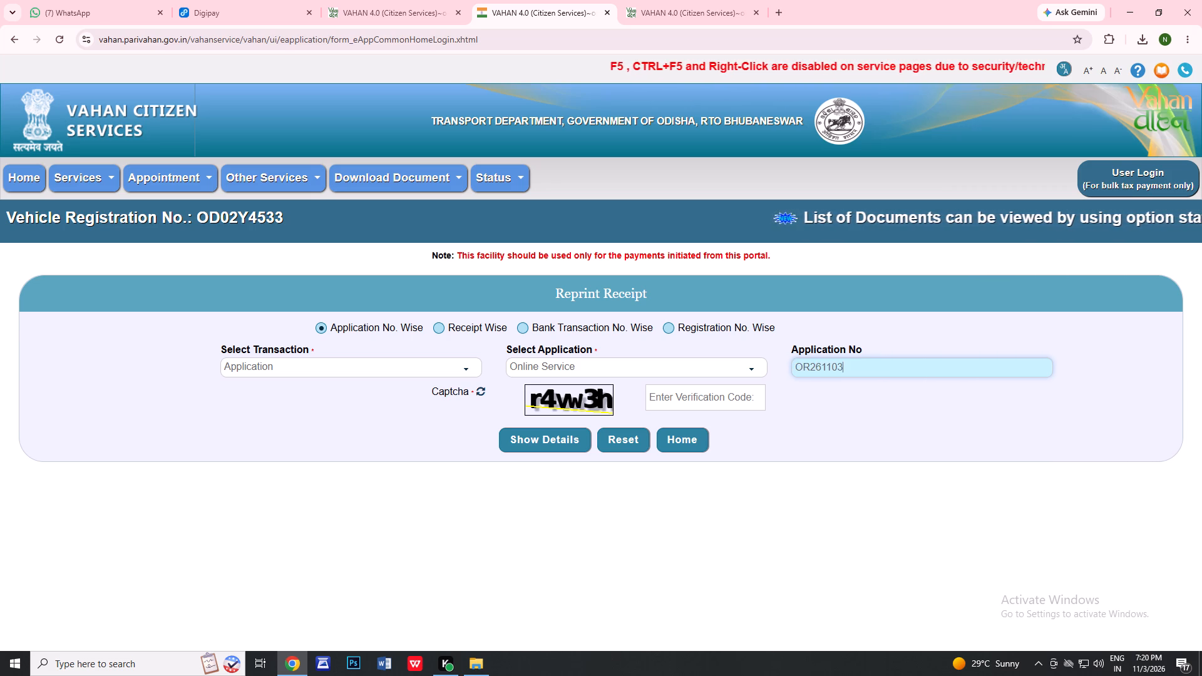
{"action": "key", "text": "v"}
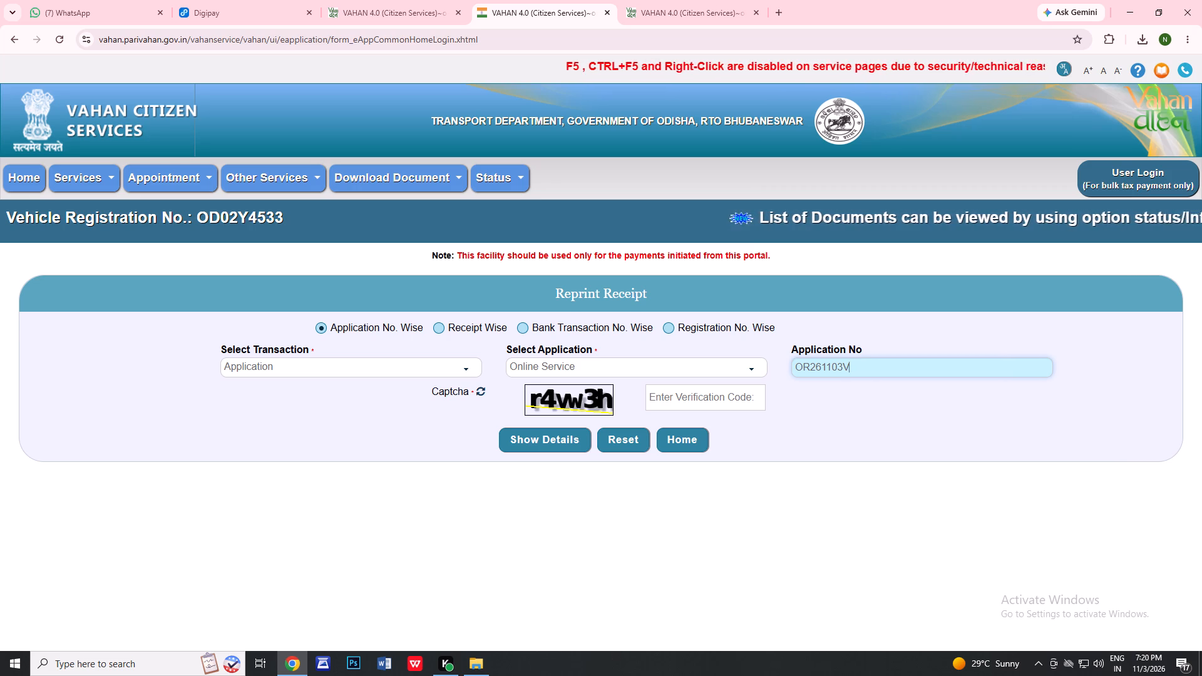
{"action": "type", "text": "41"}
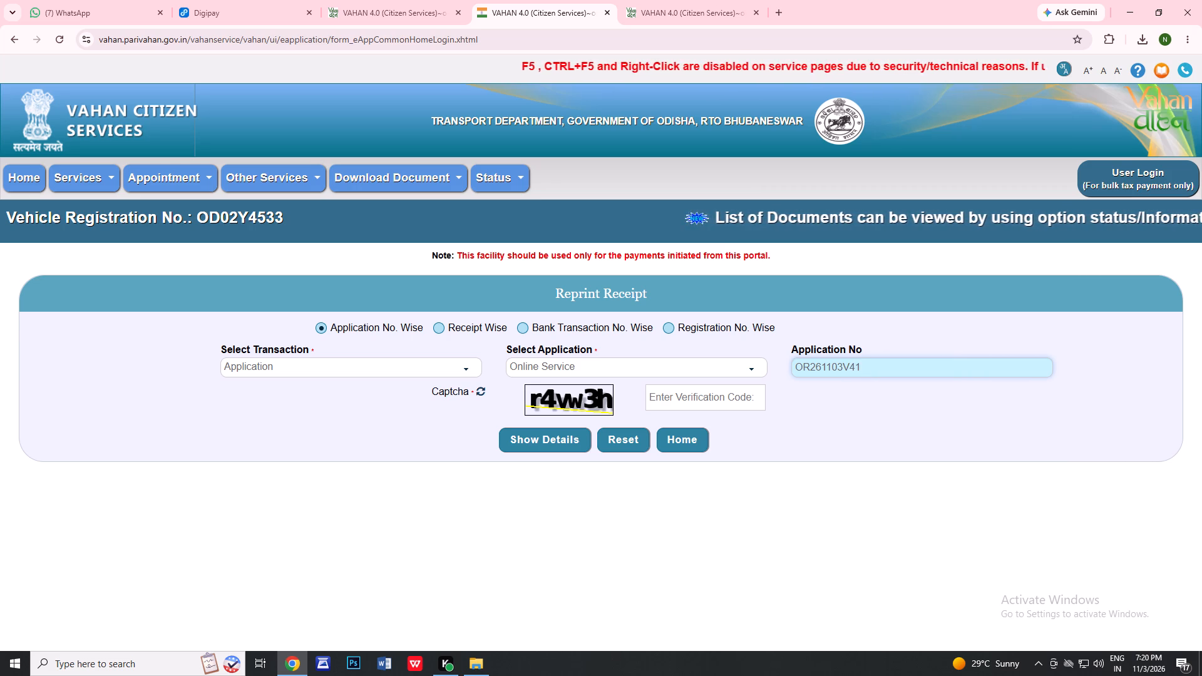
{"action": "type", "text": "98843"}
Enter the captcha verification code and show the application's transaction details for printing.
{"action": "left_click", "coordinate": [691, 406]}
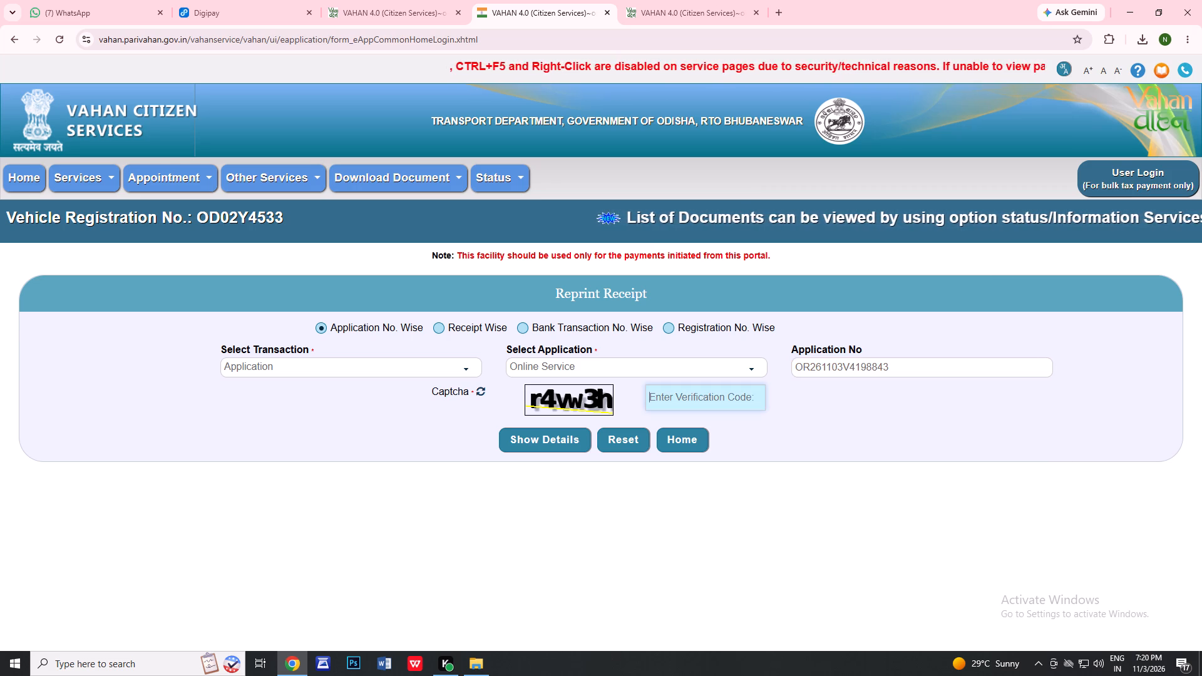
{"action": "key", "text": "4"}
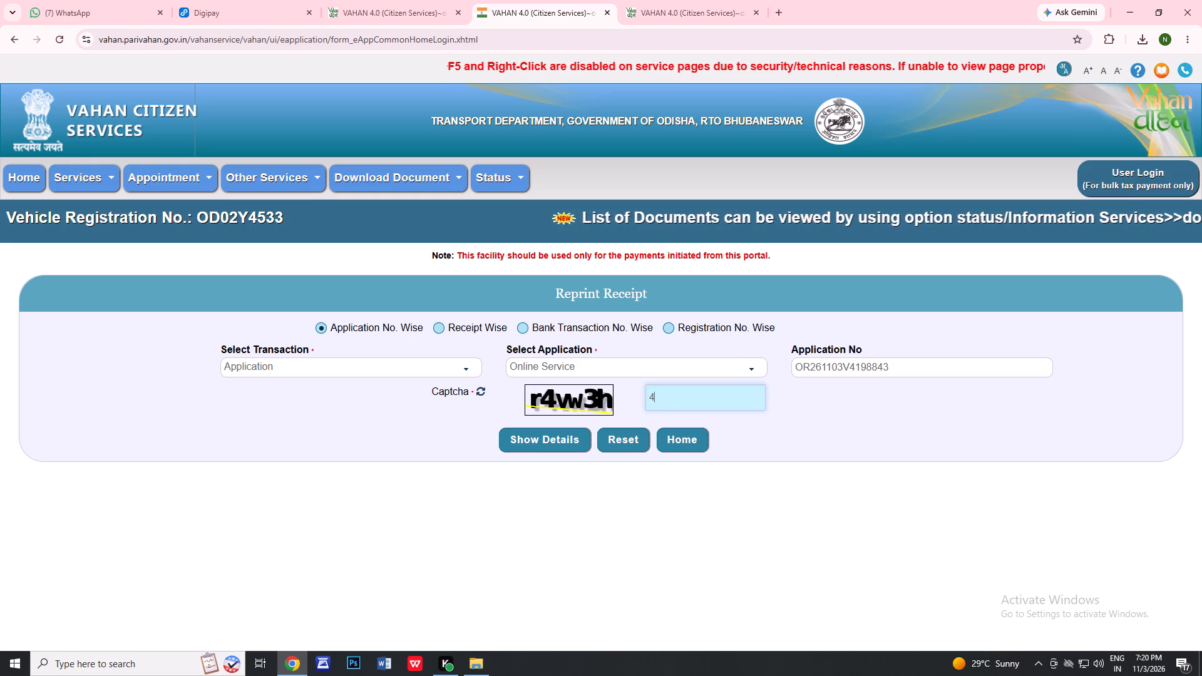
{"action": "key", "text": "BackSpace"}
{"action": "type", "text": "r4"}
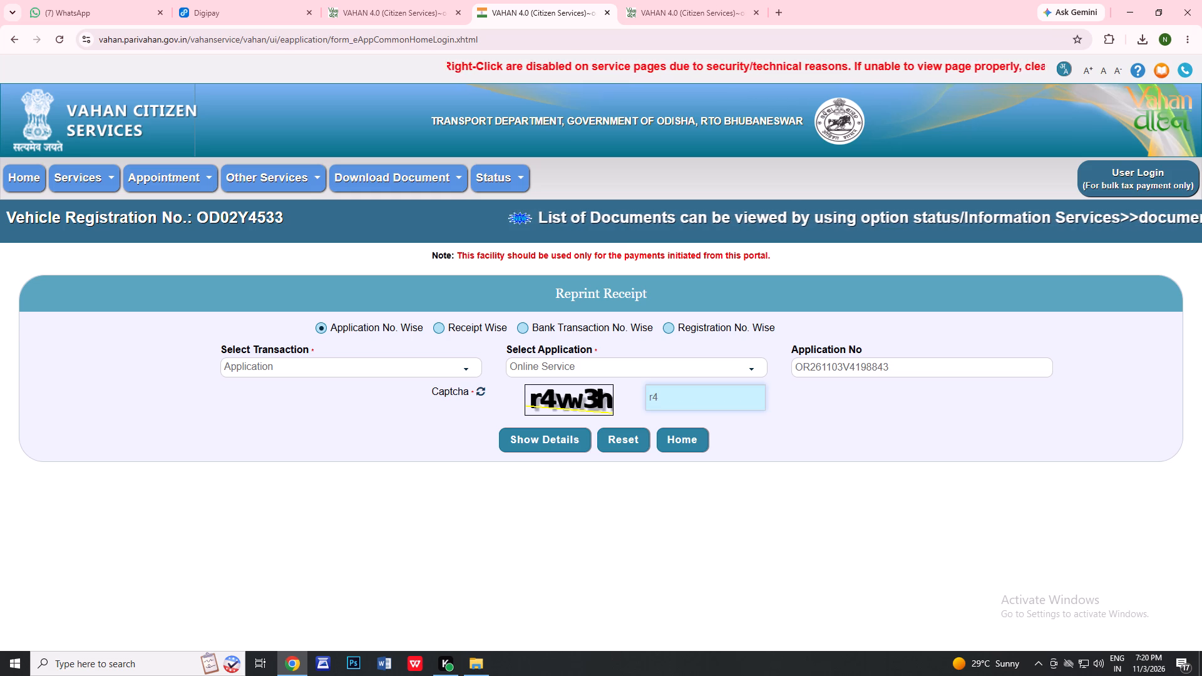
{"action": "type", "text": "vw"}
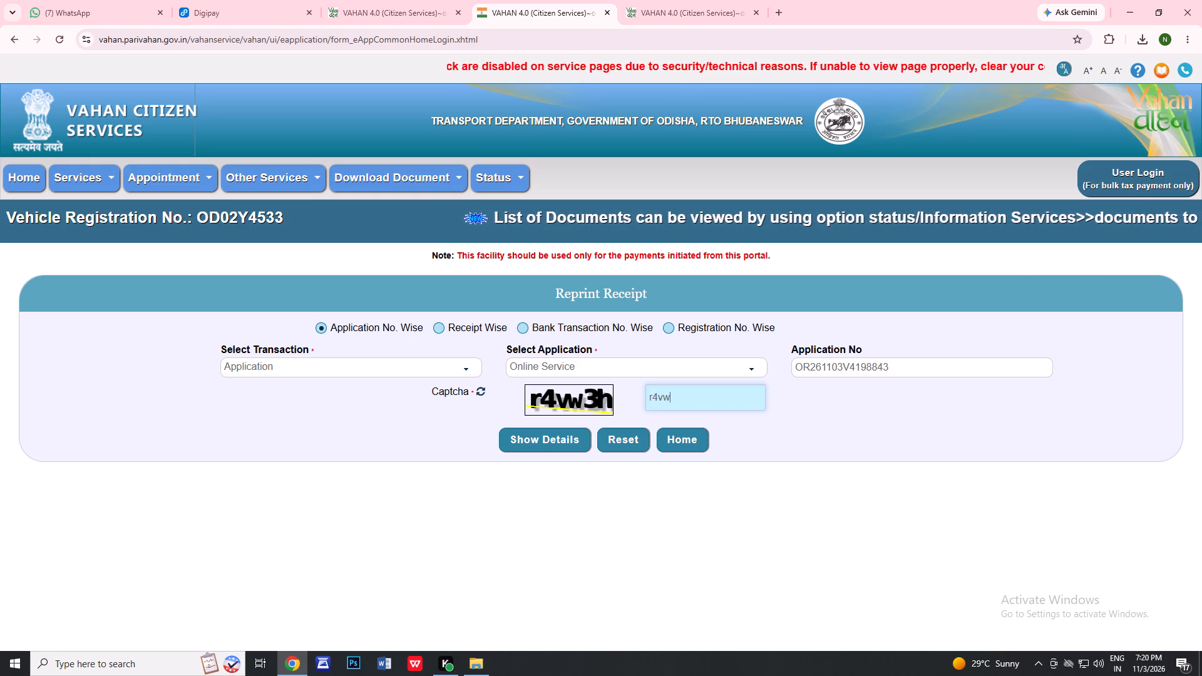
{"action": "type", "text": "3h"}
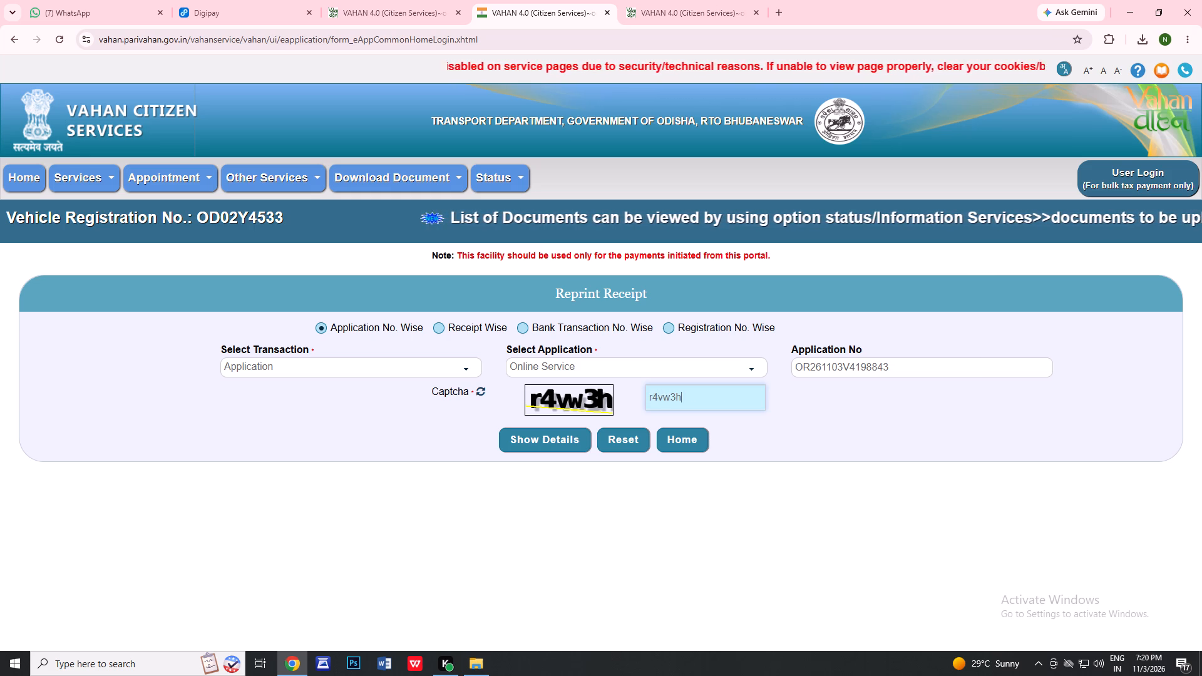
{"action": "left_click", "coordinate": [552, 447]}
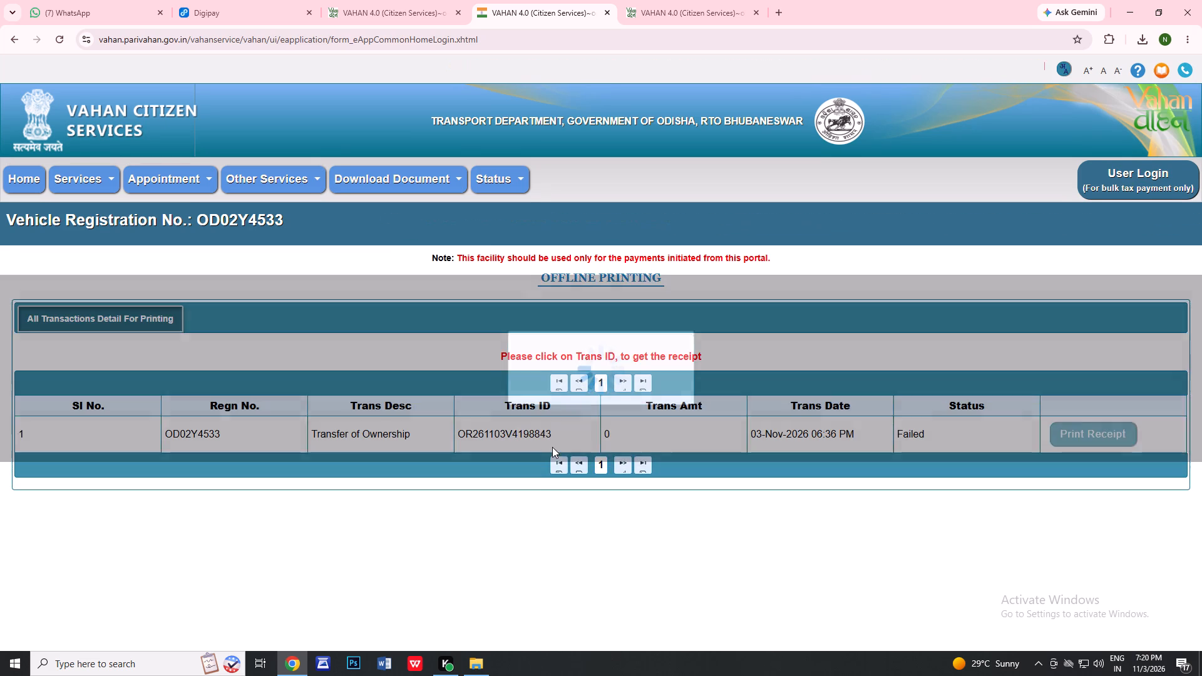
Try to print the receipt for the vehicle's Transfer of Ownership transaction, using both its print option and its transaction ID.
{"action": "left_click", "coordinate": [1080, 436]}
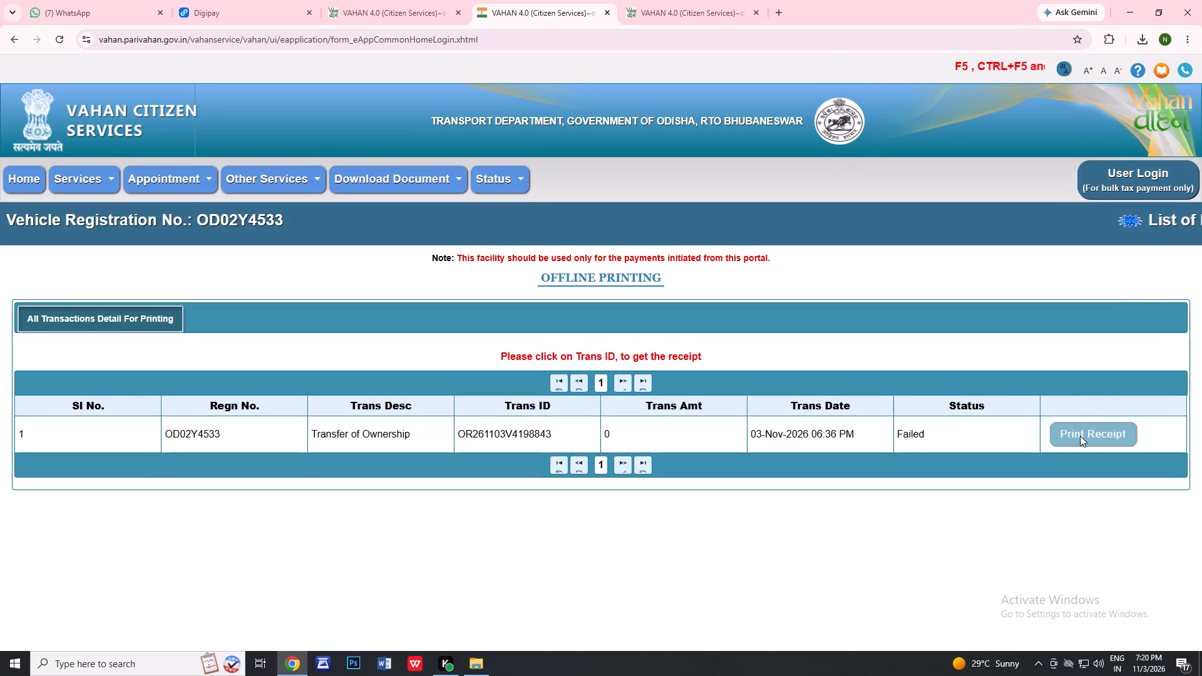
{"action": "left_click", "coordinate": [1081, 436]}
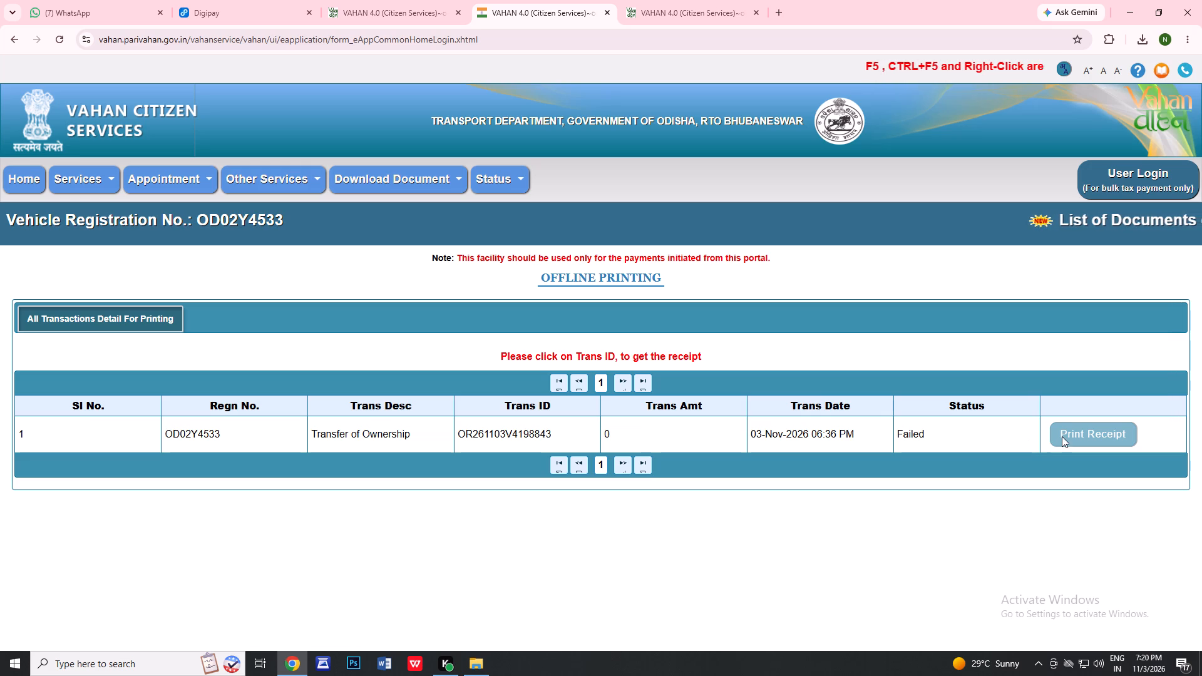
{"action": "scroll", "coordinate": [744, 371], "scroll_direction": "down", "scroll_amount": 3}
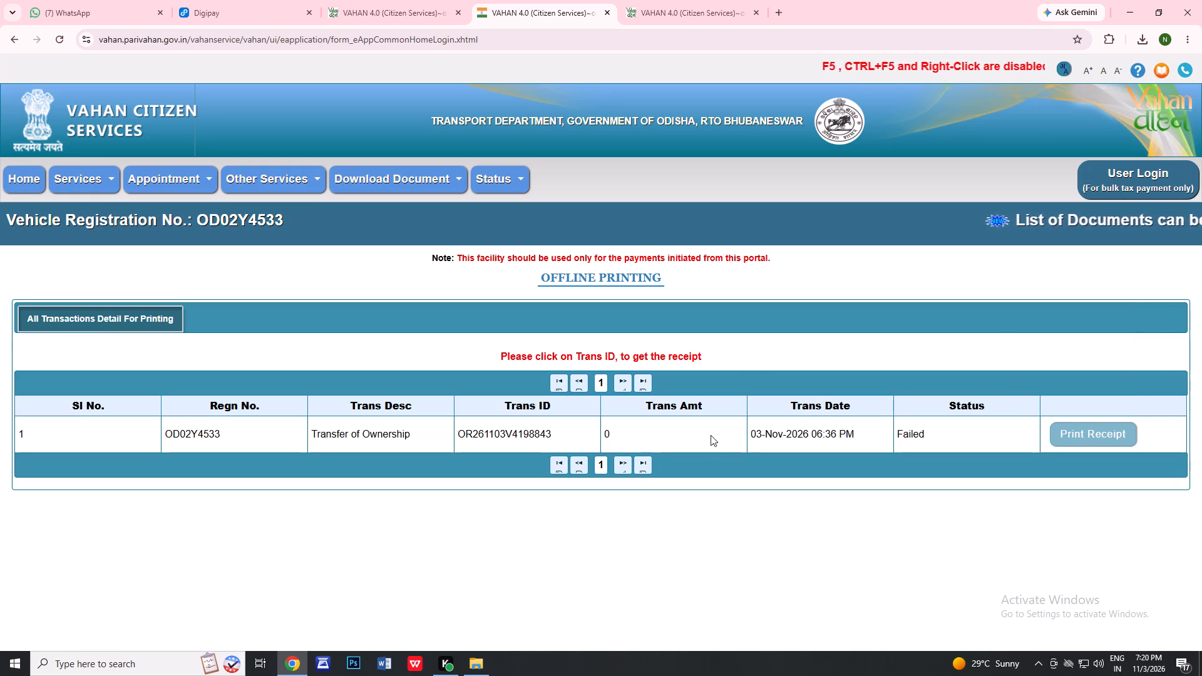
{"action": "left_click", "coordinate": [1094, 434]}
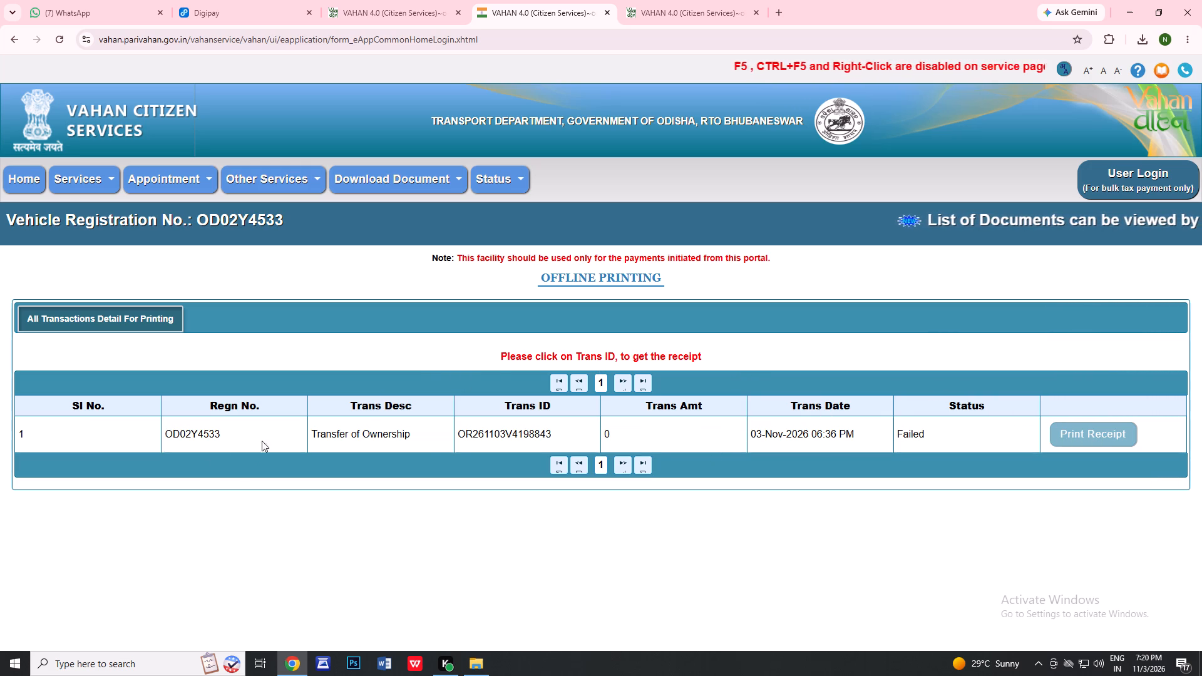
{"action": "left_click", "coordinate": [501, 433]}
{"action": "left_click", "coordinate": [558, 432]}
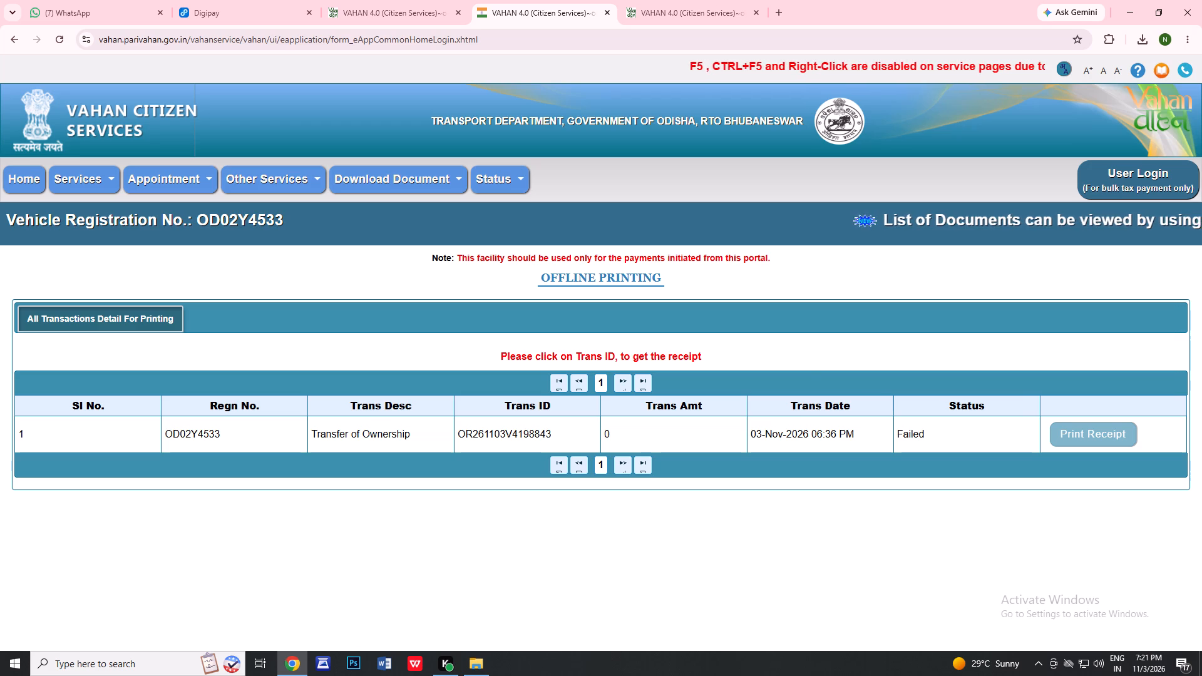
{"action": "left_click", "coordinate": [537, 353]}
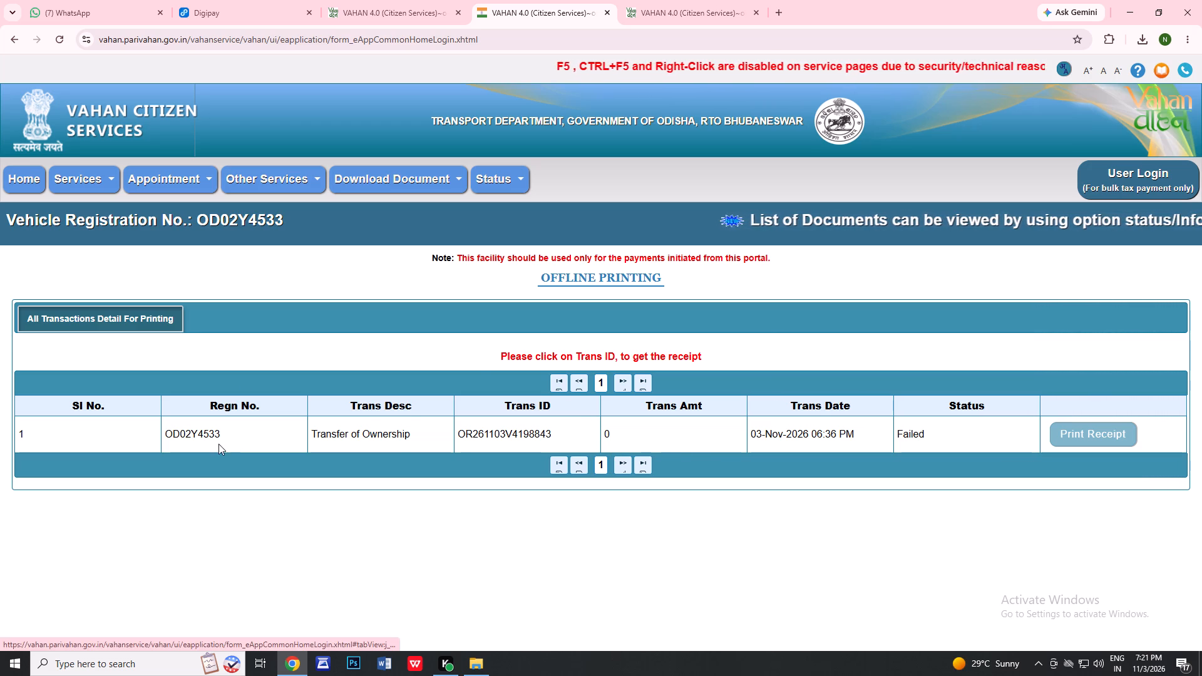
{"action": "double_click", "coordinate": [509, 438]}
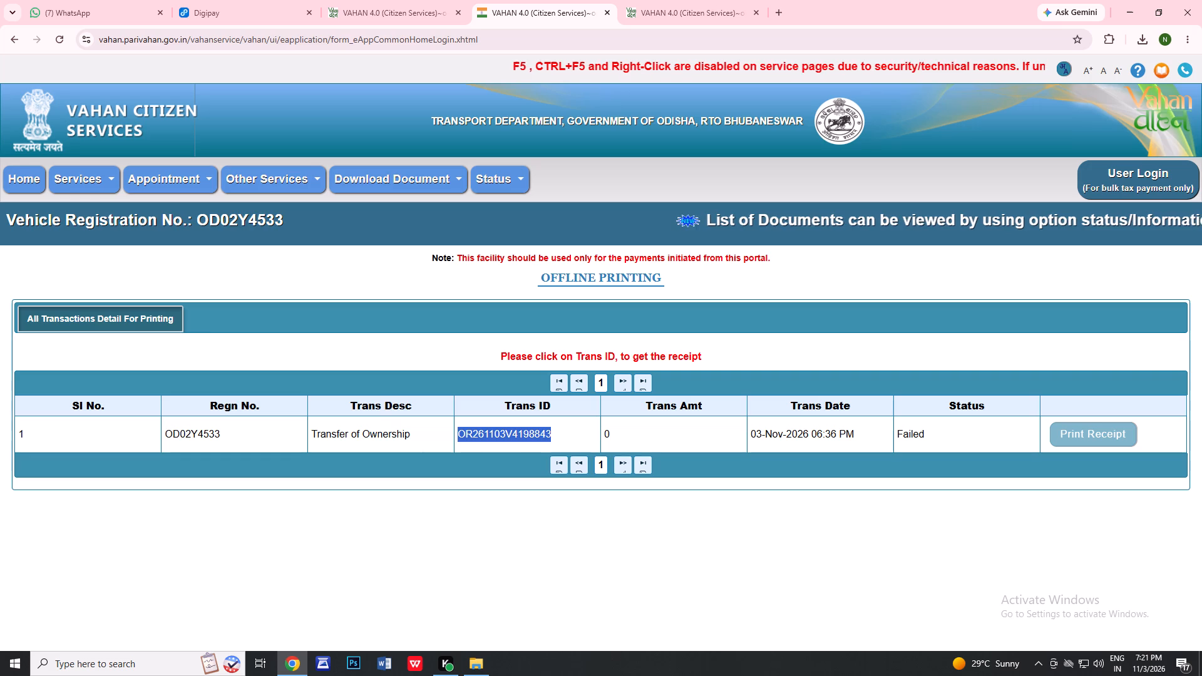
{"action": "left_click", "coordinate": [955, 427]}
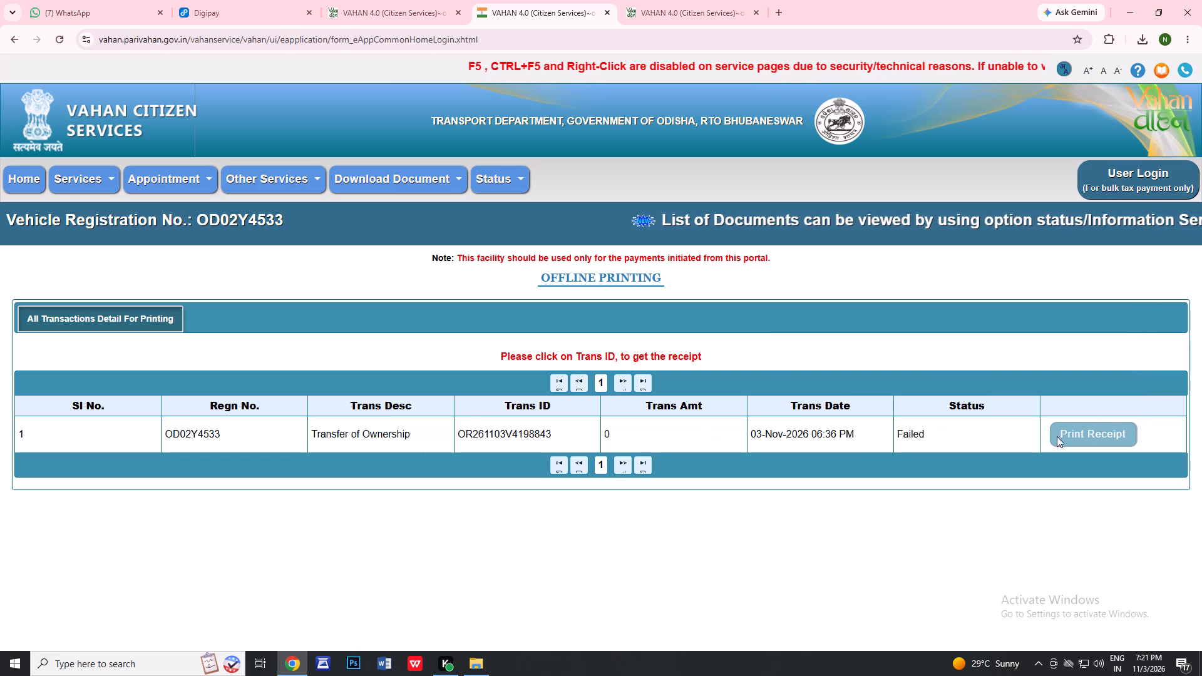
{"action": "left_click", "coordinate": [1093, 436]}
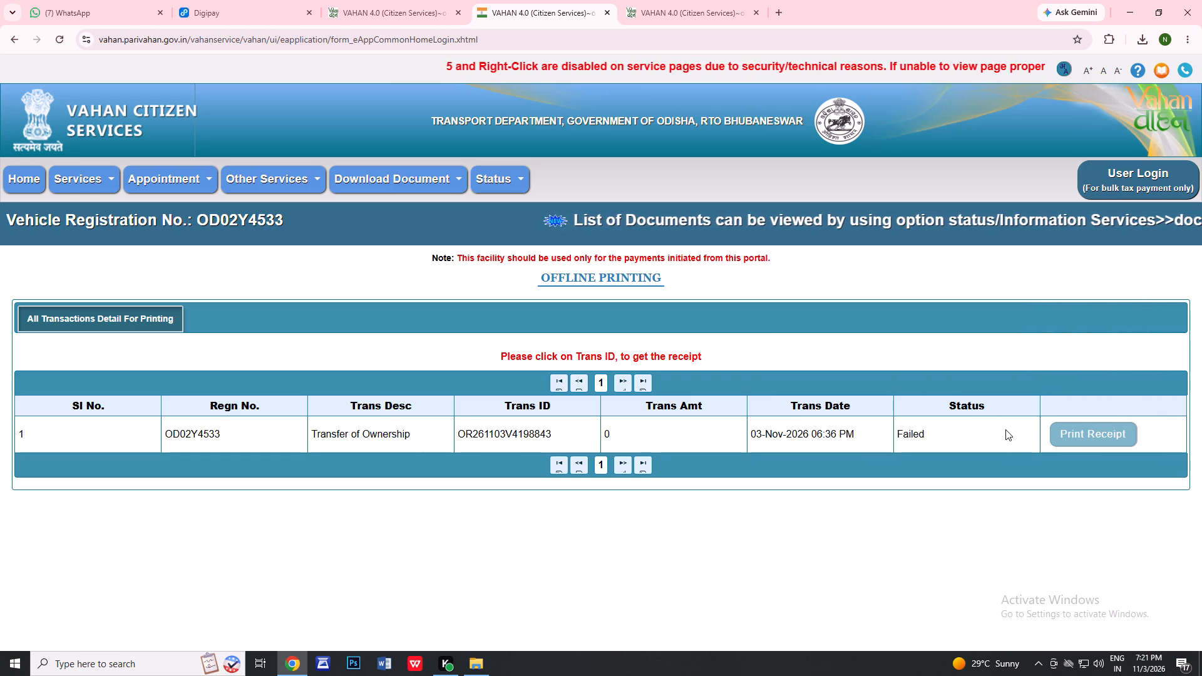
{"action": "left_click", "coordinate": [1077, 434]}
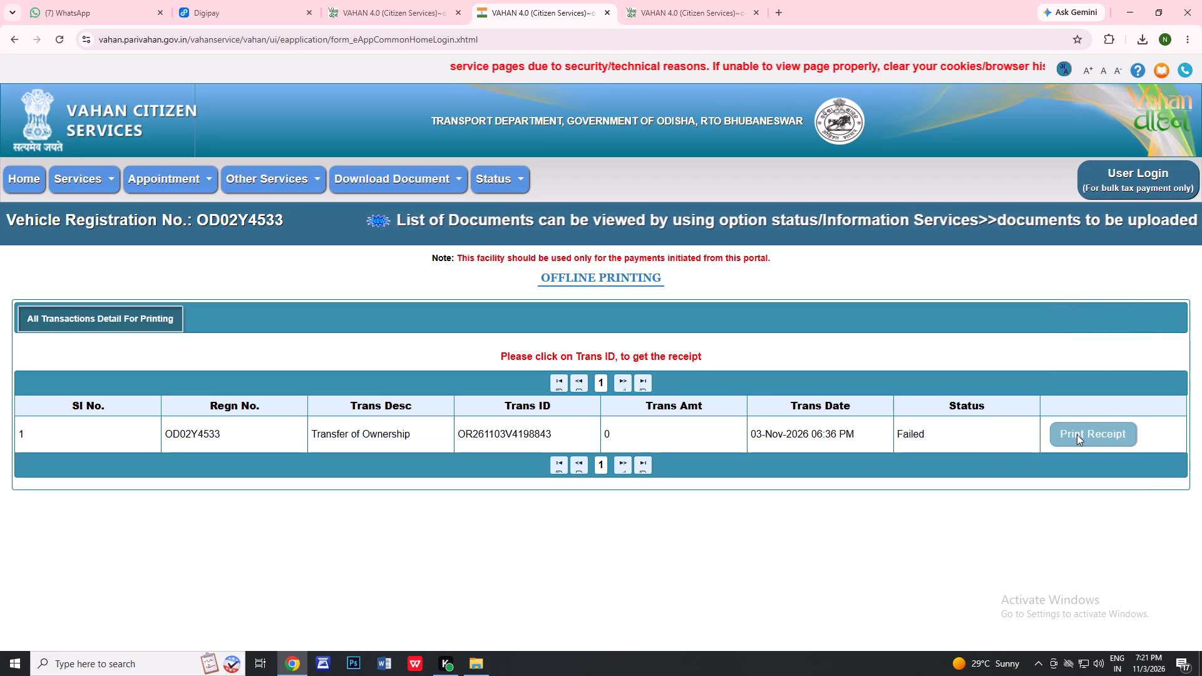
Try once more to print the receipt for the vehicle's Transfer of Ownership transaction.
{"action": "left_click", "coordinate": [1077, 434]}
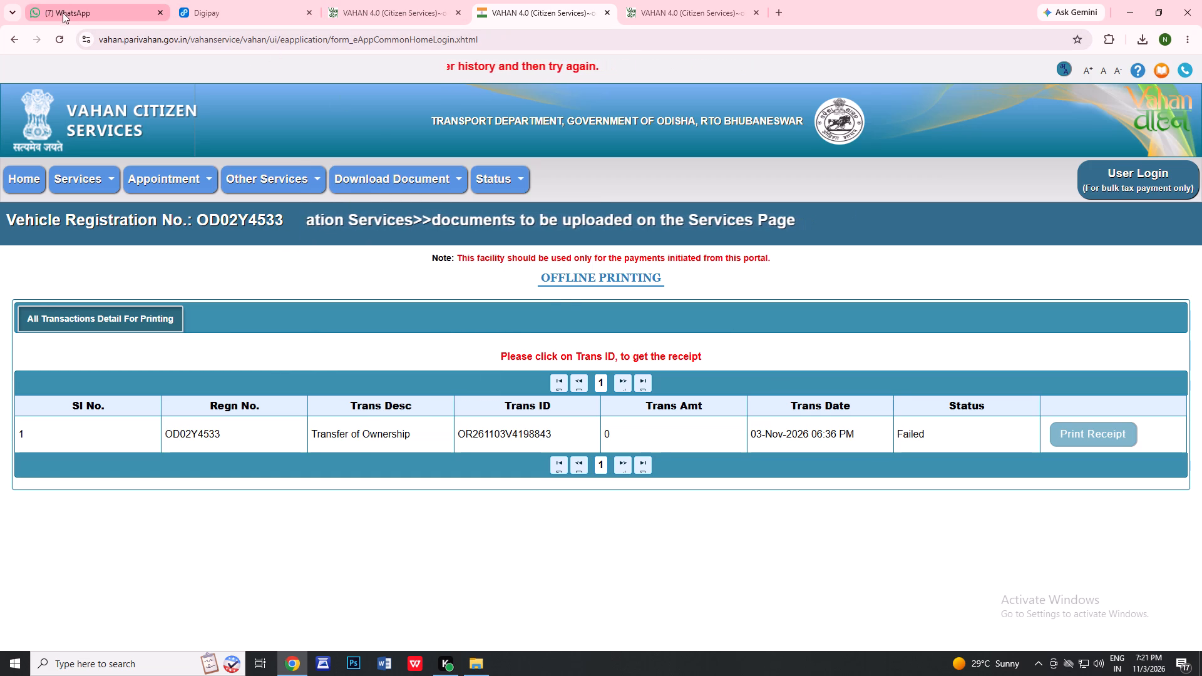
Switch to WhatsApp.
{"action": "left_click", "coordinate": [69, 28]}
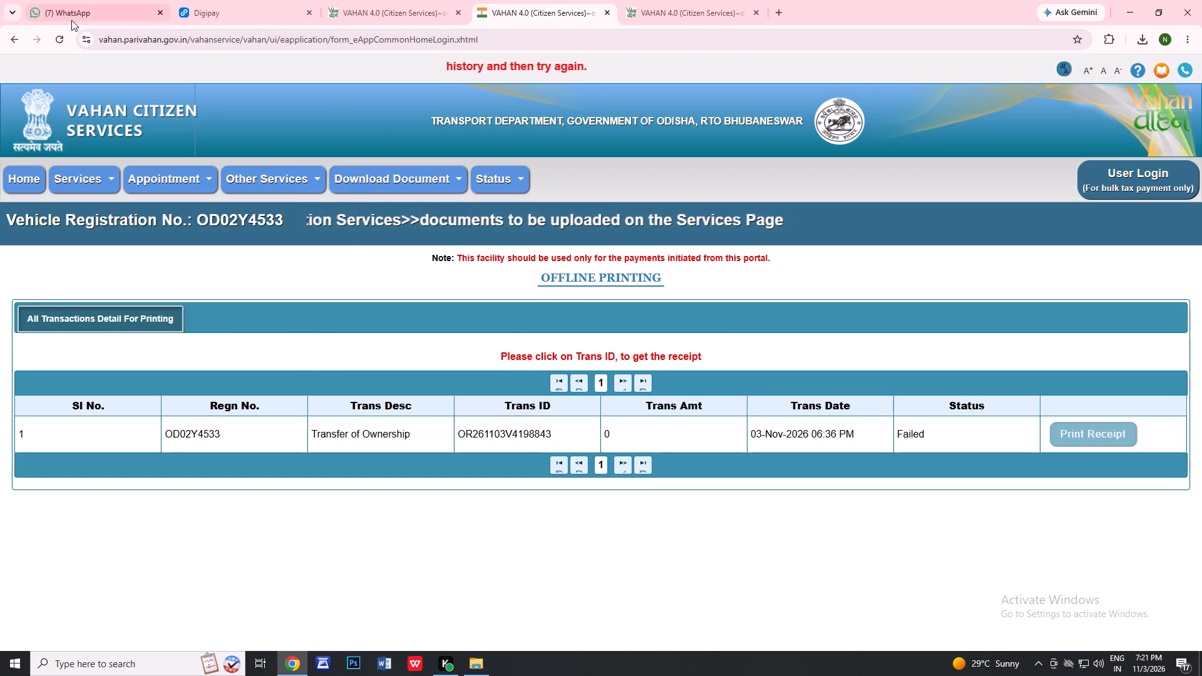